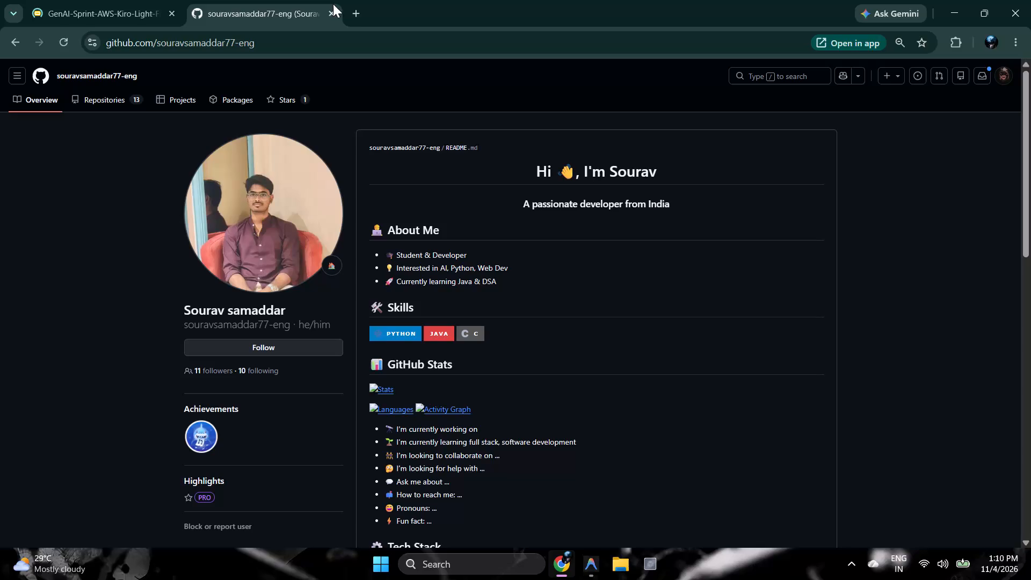
Open a new browser tab and close the GitHub profile tab.
{"action": "left_click", "coordinate": [357, 18]}
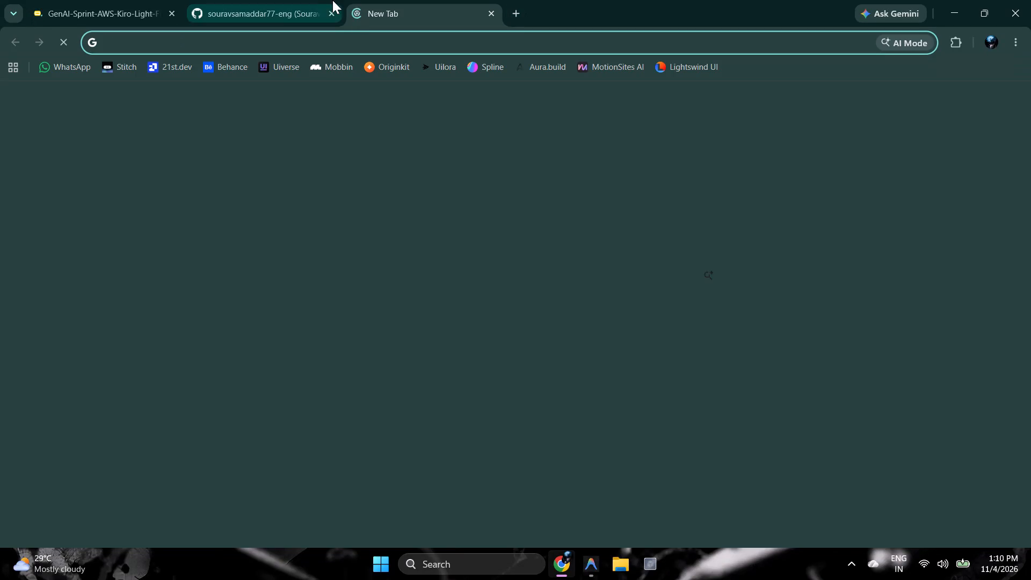
{"action": "left_click", "coordinate": [329, 9]}
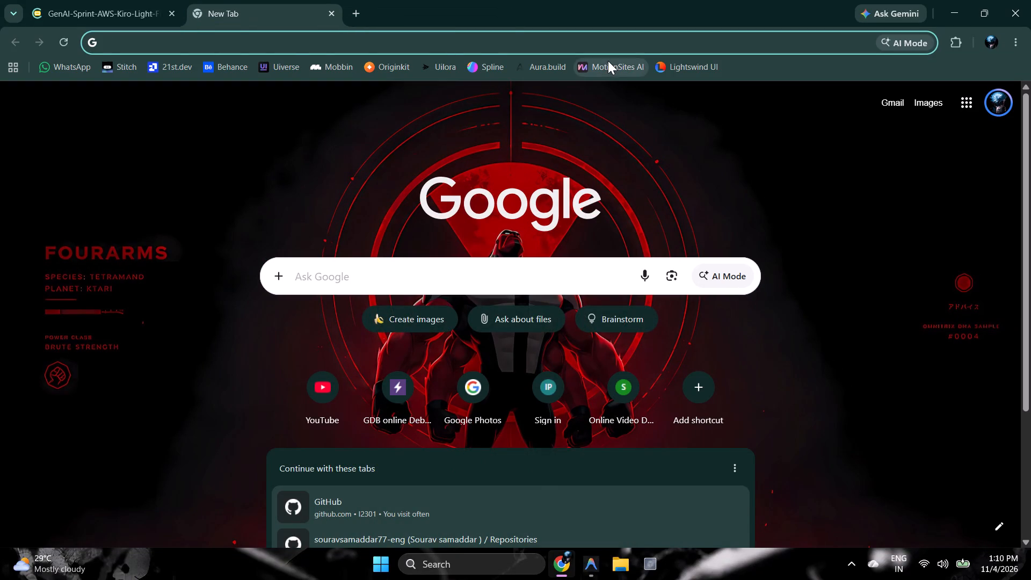
Open the Google apps launcher on the new tab page, reloading the page for a second attempt.
{"action": "left_click", "coordinate": [973, 104]}
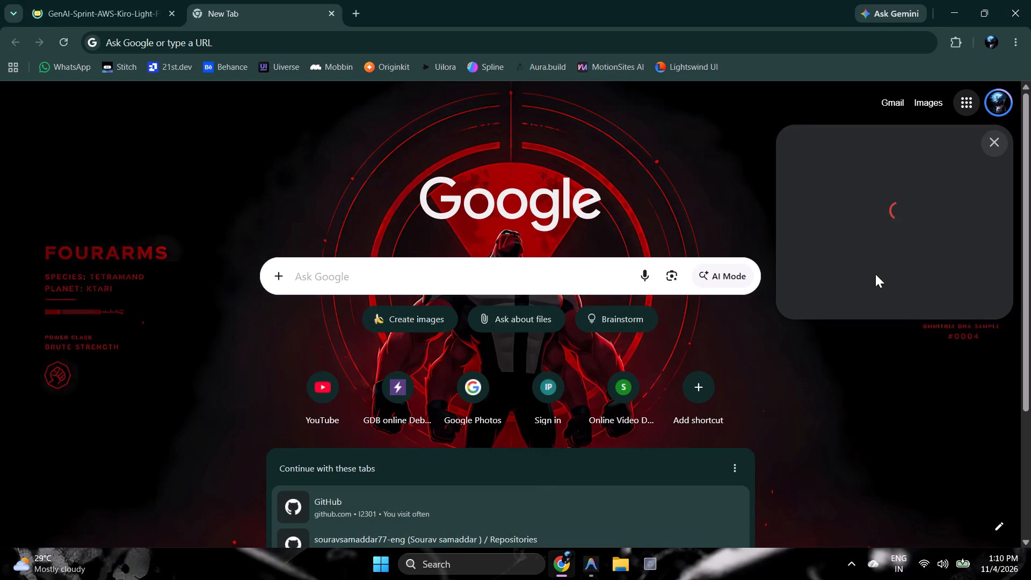
{"action": "scroll", "coordinate": [875, 274], "scroll_direction": "up", "scroll_amount": 1}
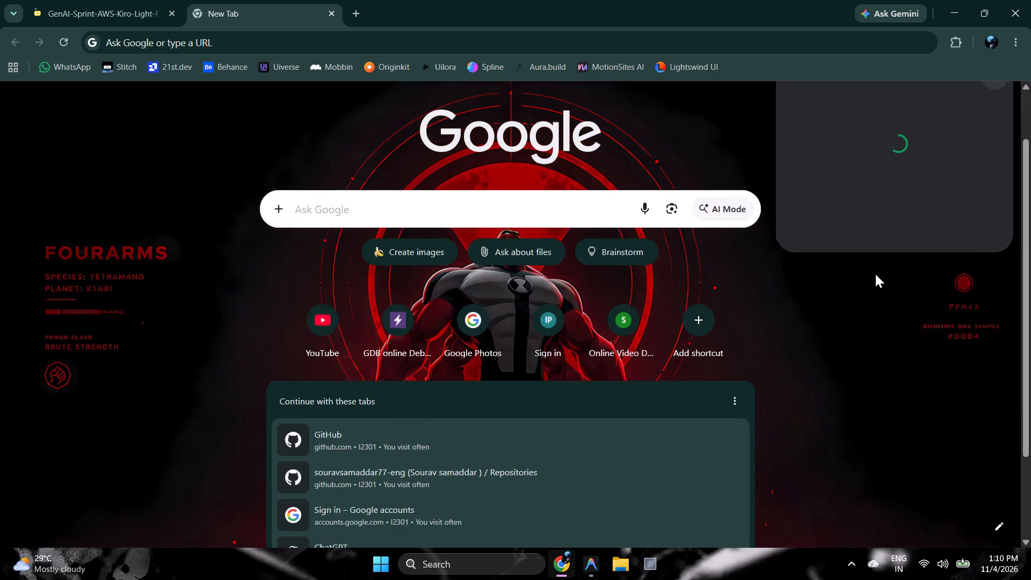
{"action": "scroll", "coordinate": [875, 274], "scroll_direction": "up", "scroll_amount": 1}
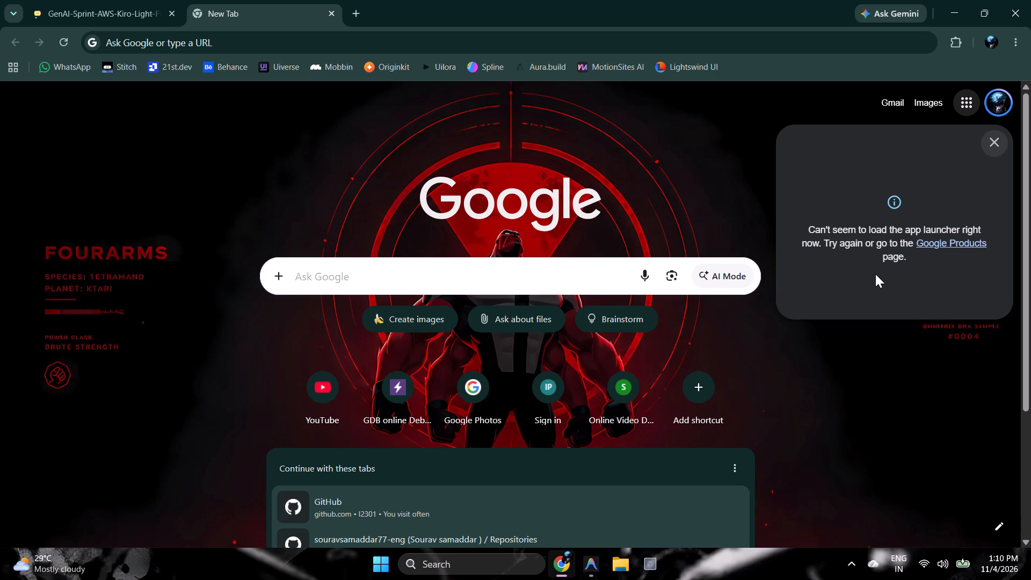
{"action": "left_click", "coordinate": [67, 46]}
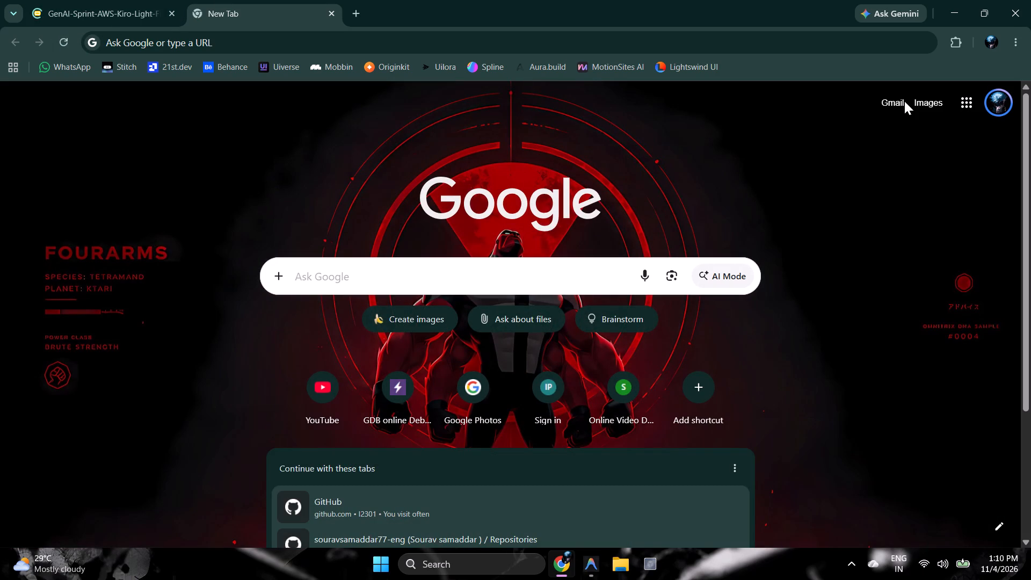
{"action": "left_click", "coordinate": [963, 88]}
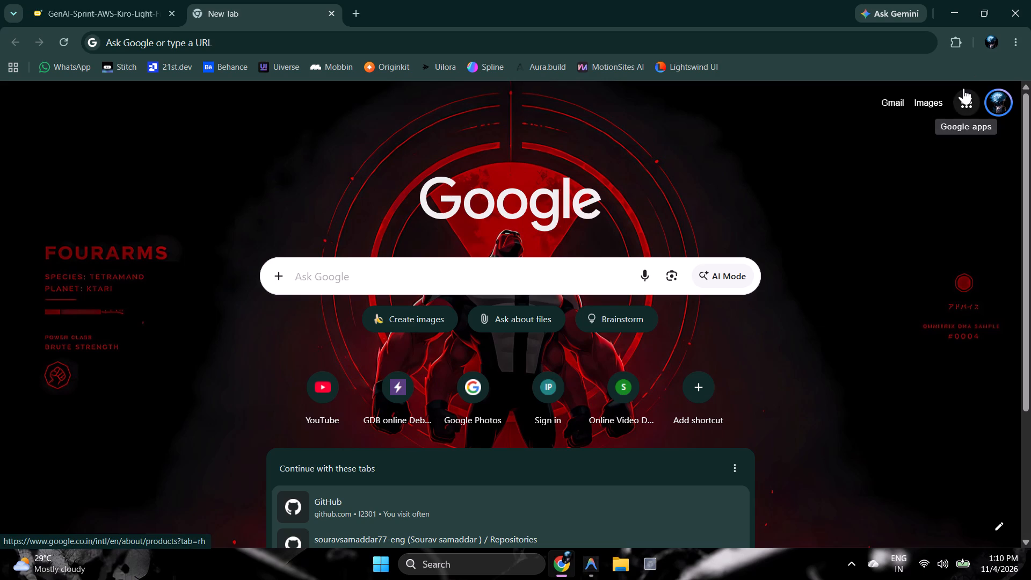
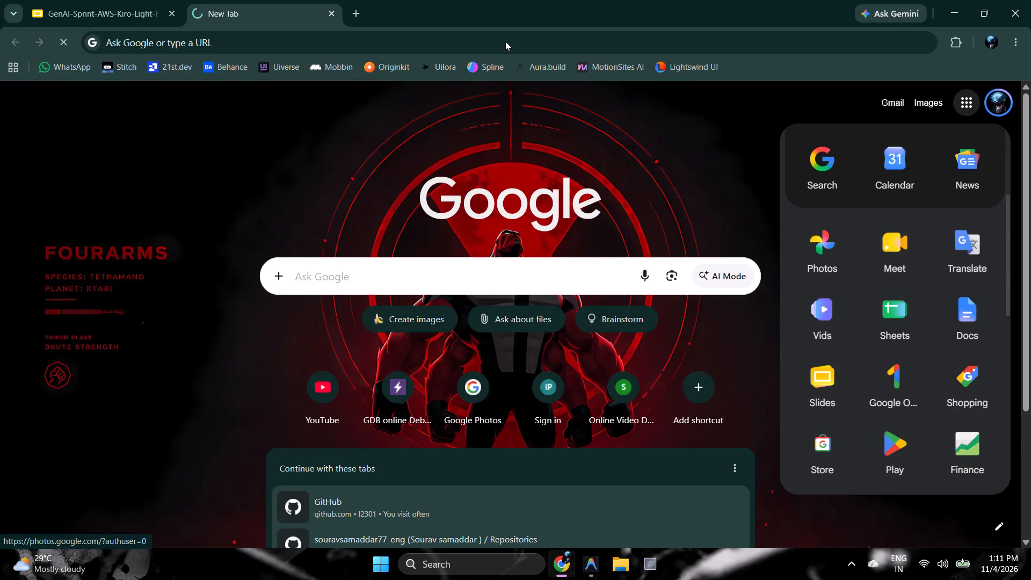
Open the lanvault_pitch.pptx presentation from the recent presentations in Google Slides.
{"action": "left_click", "coordinate": [107, 1]}
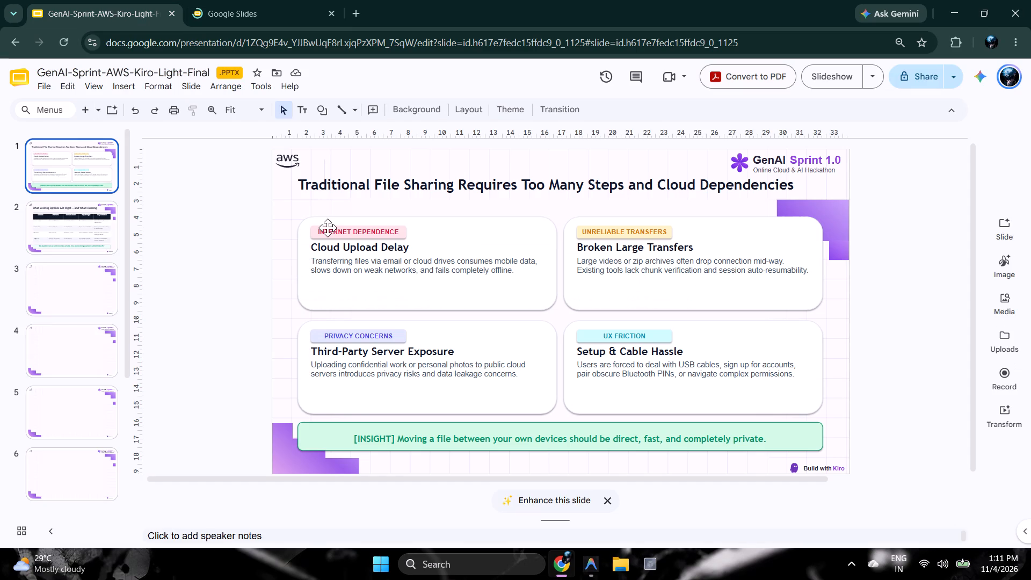
{"action": "left_click", "coordinate": [208, 0]}
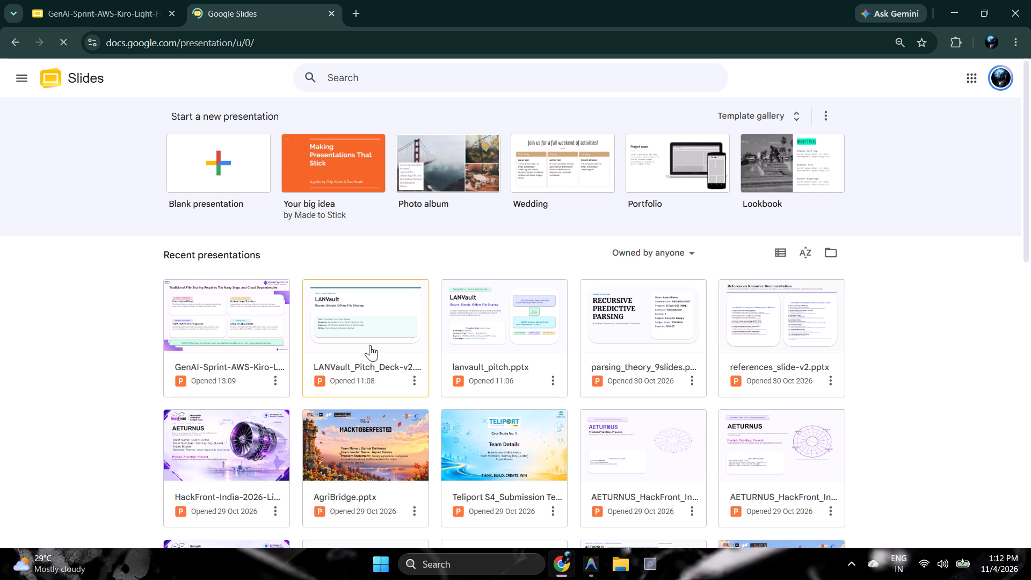
{"action": "left_click", "coordinate": [515, 300]}
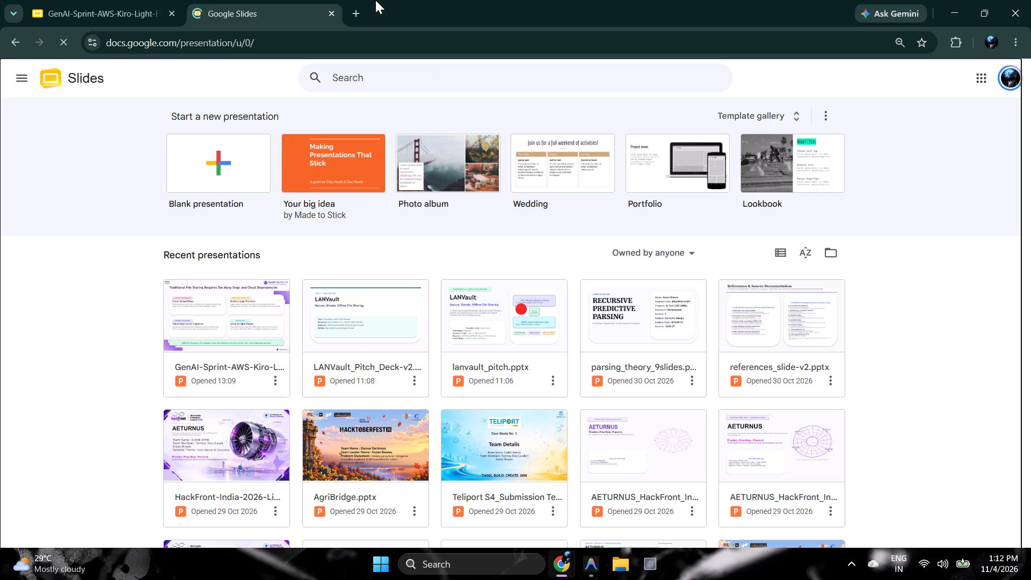
Open Google Slides in another new browser tab through the Google apps launcher and open the LANVault_Pitch_Deck-v2 presentation.
{"action": "left_click", "coordinate": [357, 9]}
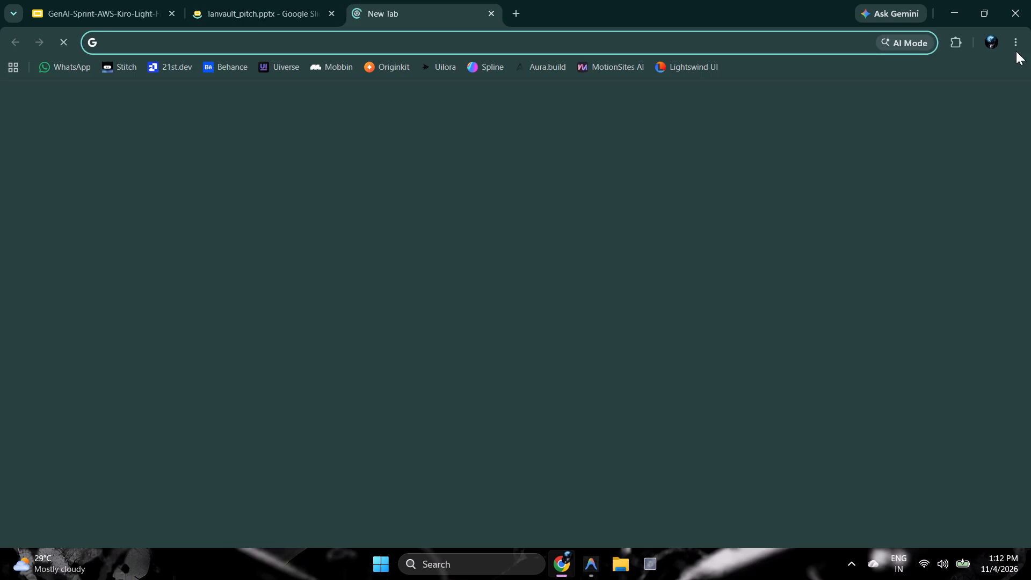
{"action": "left_click", "coordinate": [963, 100]}
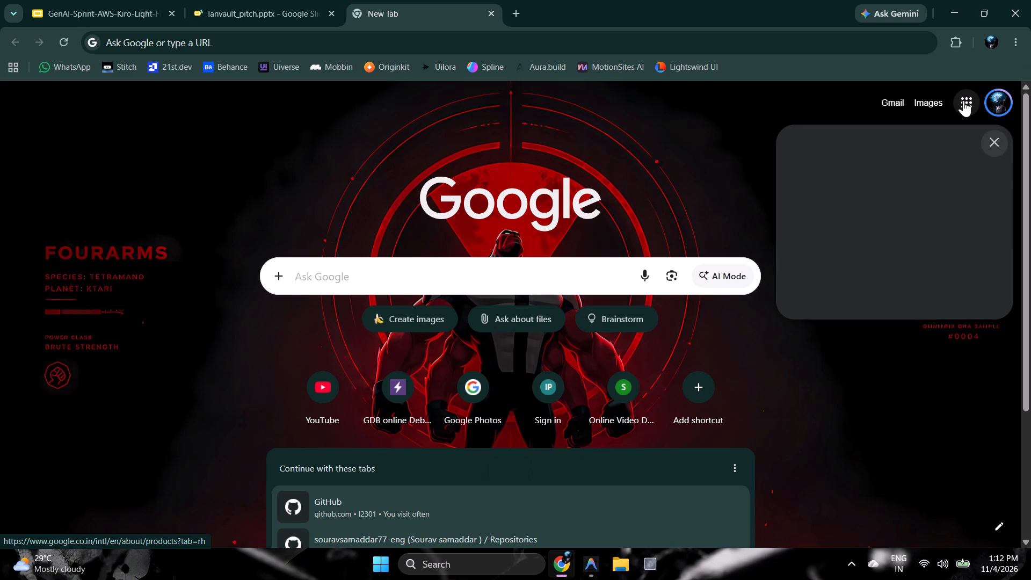
{"action": "scroll", "coordinate": [844, 286], "scroll_direction": "down", "scroll_amount": 2}
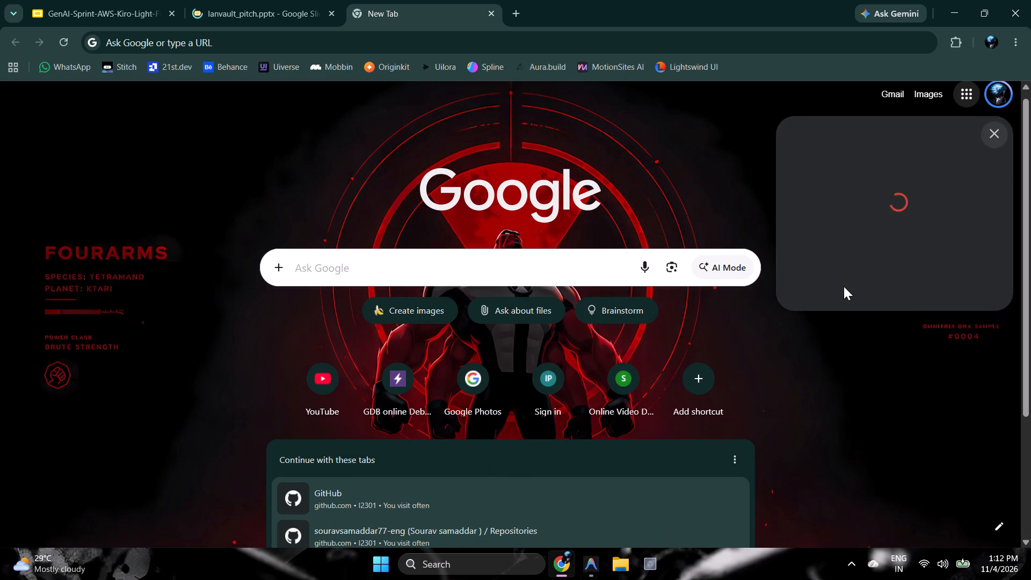
{"action": "scroll", "coordinate": [844, 286], "scroll_direction": "down", "scroll_amount": 1}
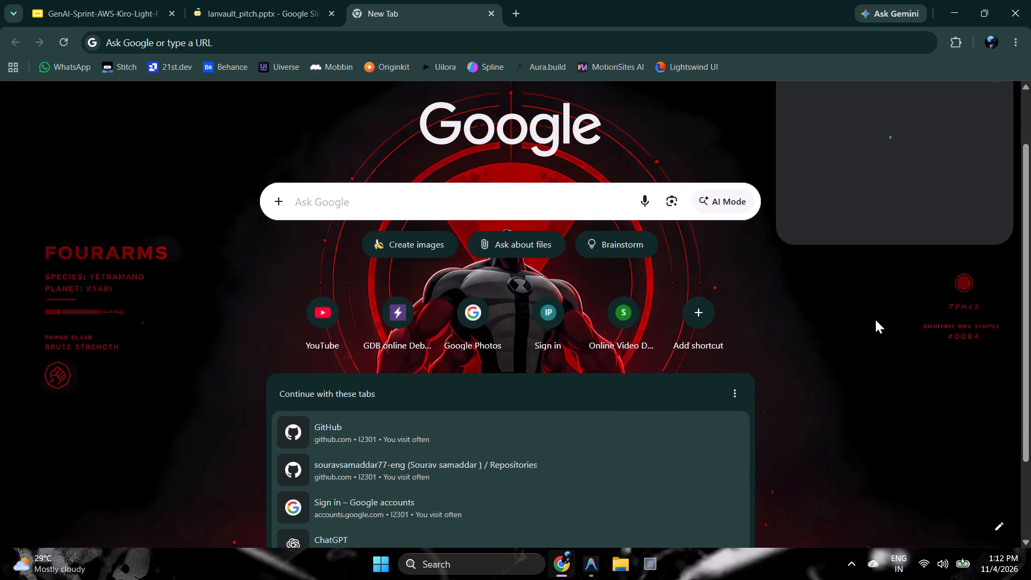
{"action": "scroll", "coordinate": [875, 320], "scroll_direction": "up", "scroll_amount": 3}
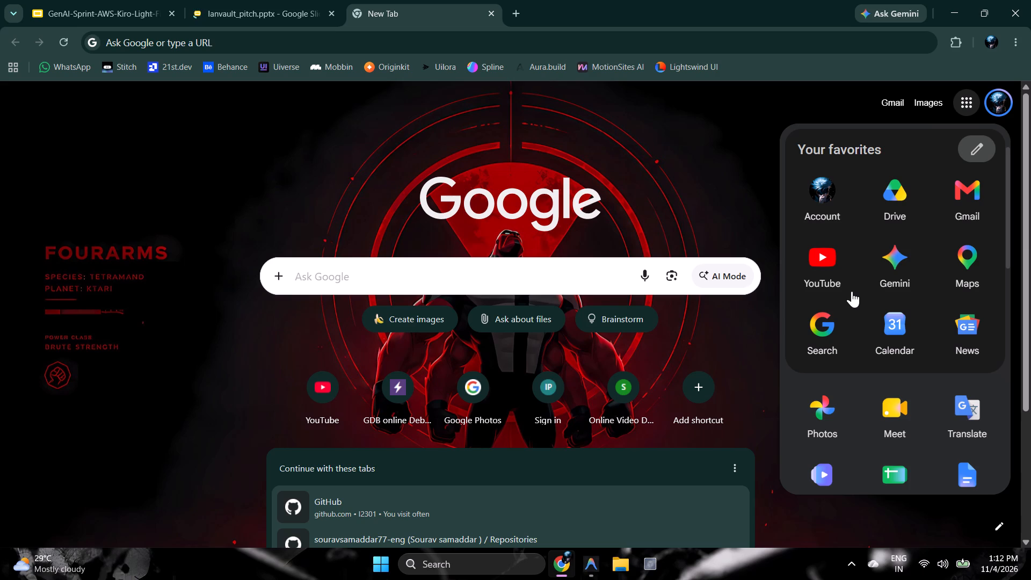
{"action": "scroll", "coordinate": [852, 291], "scroll_direction": "down", "scroll_amount": 3}
{"action": "left_click", "coordinate": [833, 410]}
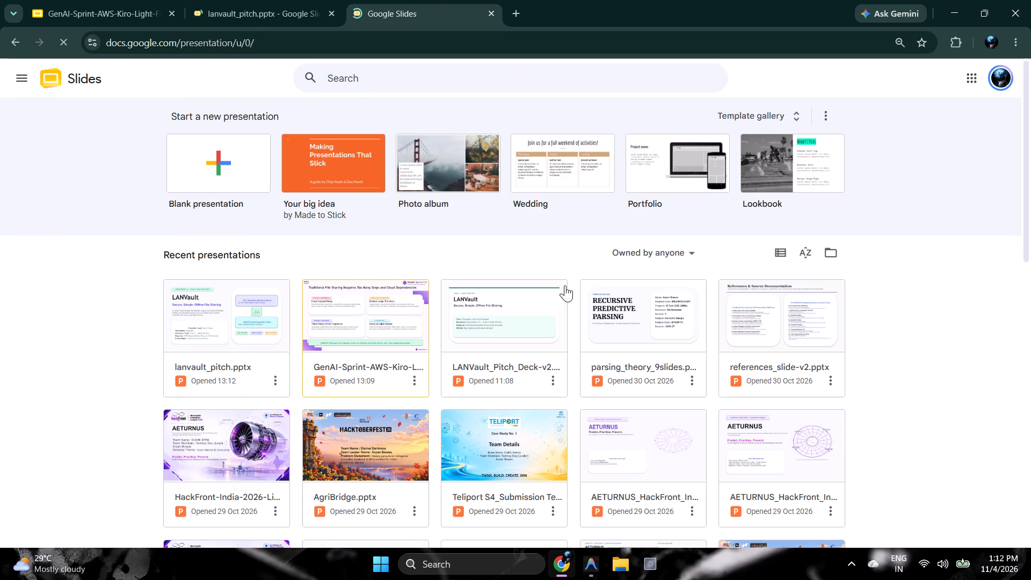
{"action": "left_click", "coordinate": [504, 318]}
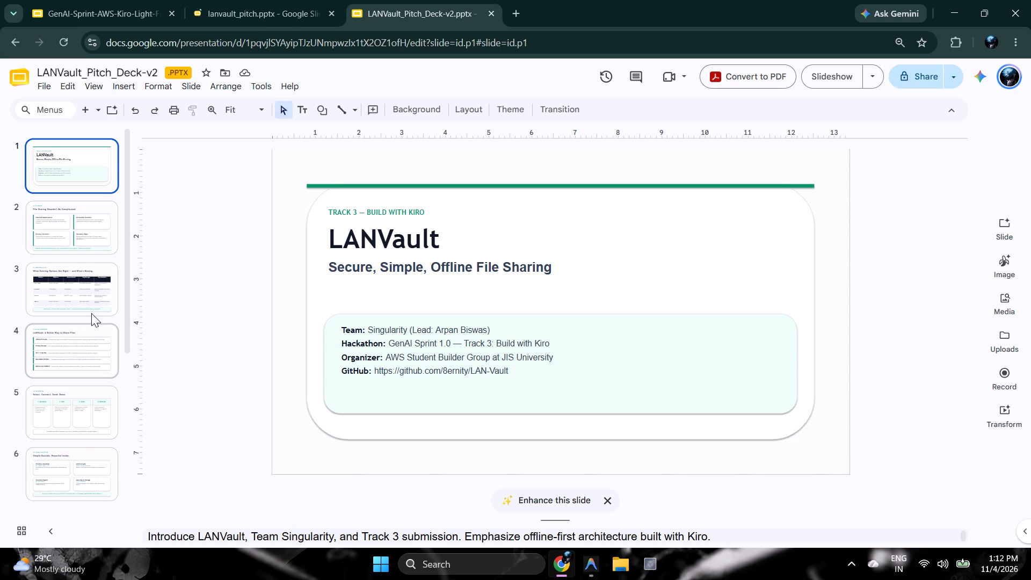
Compare the problem and competitor-analysis slides across LANVault_Pitch_Deck-v2, lanvault_pitch and GenAI-Sprint-AWS-Kiro-Light-Final.
{"action": "left_click", "coordinate": [89, 231]}
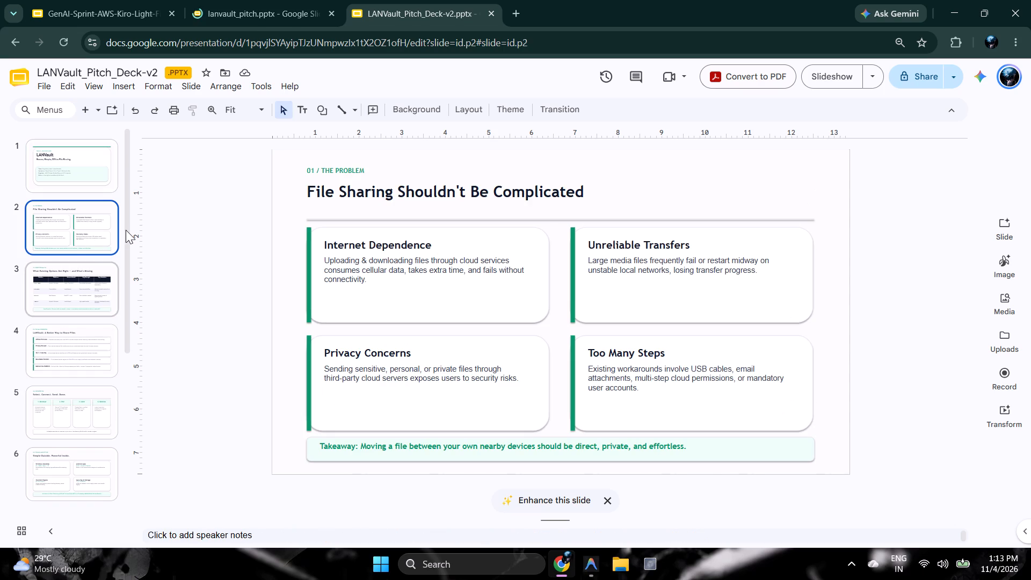
{"action": "left_click", "coordinate": [243, 0]}
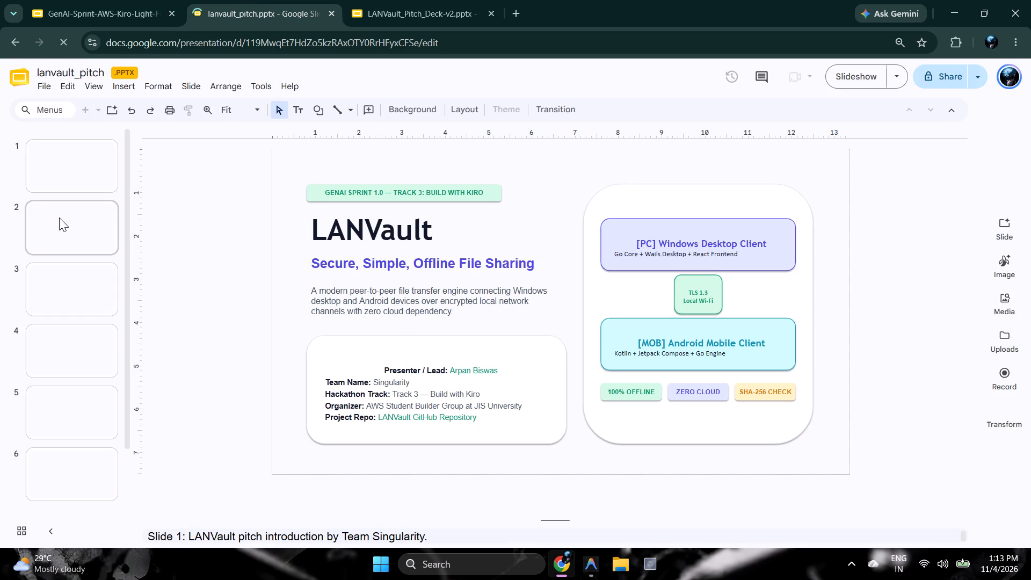
{"action": "left_click", "coordinate": [59, 218]}
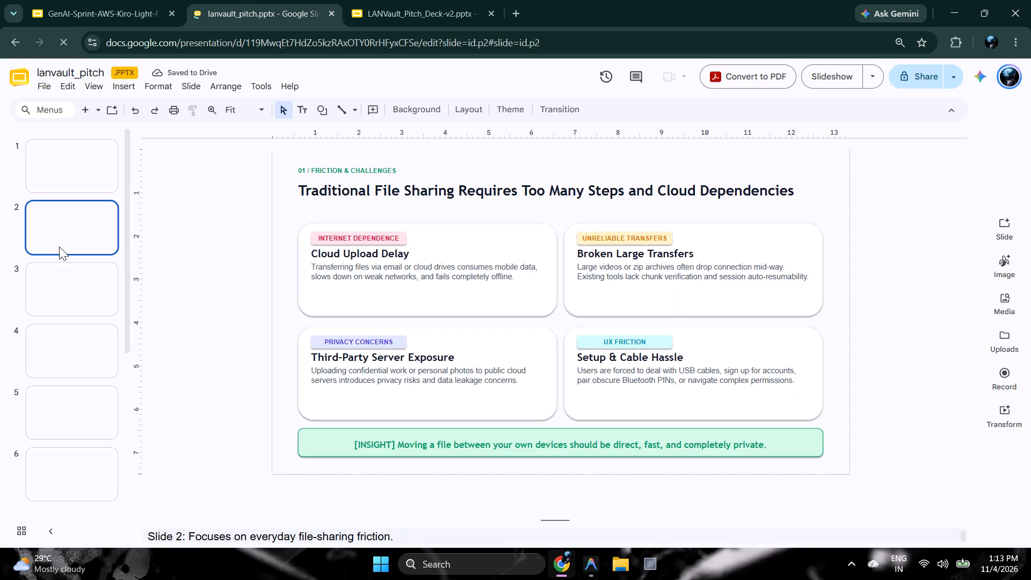
{"action": "left_click", "coordinate": [81, 281]}
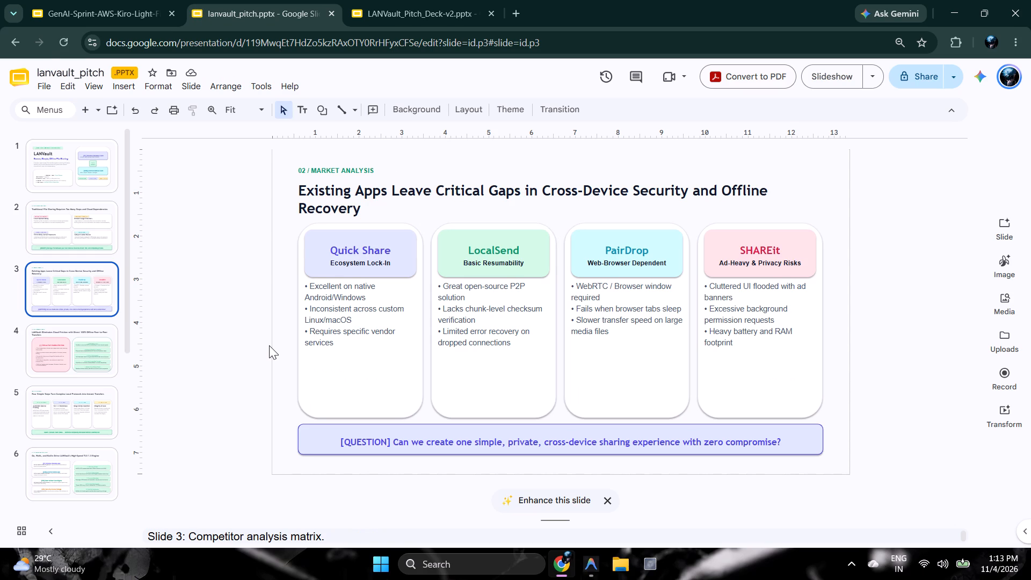
{"action": "left_click", "coordinate": [151, 0]}
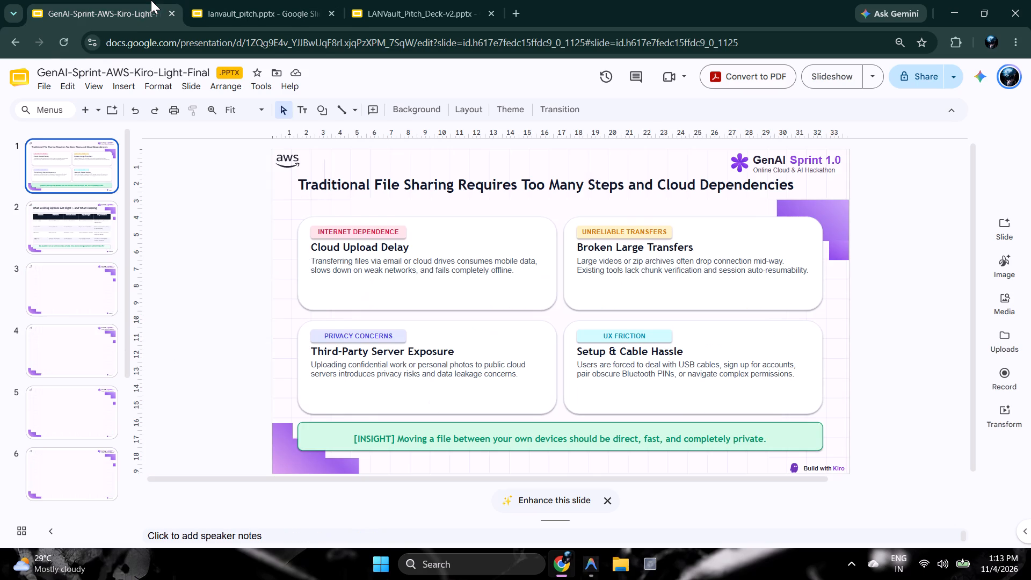
{"action": "left_click", "coordinate": [57, 219]}
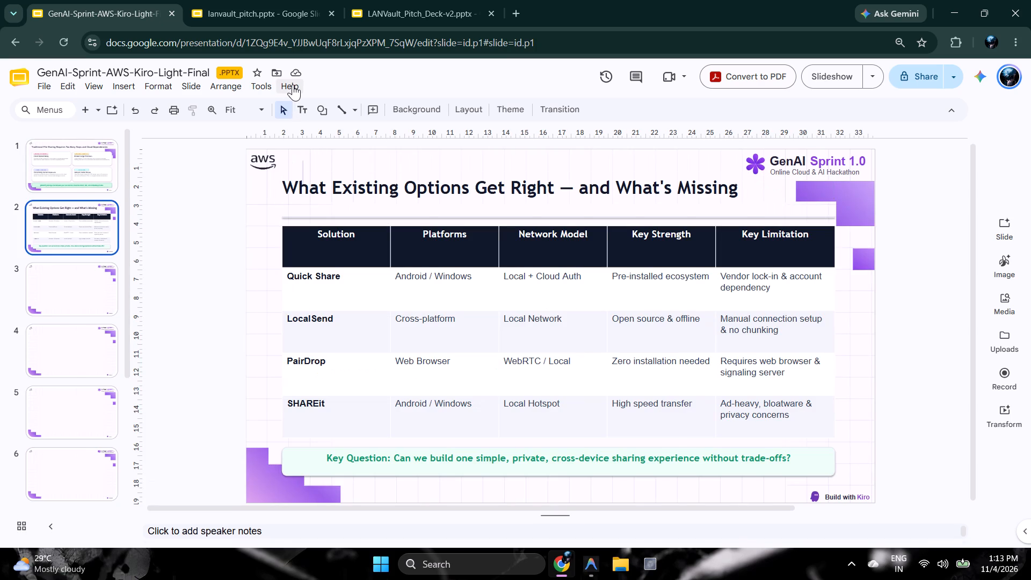
{"action": "left_click", "coordinate": [395, 0]}
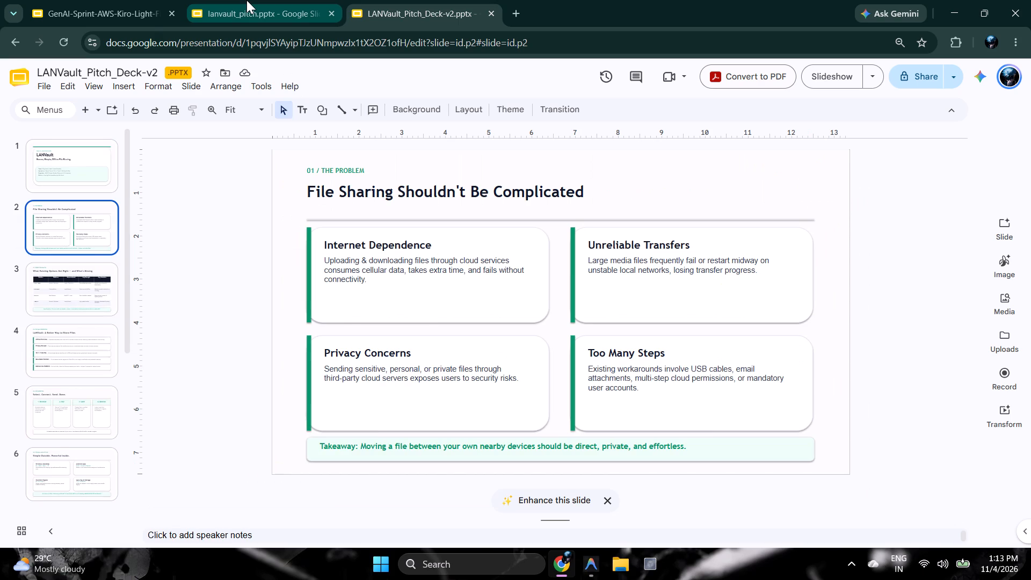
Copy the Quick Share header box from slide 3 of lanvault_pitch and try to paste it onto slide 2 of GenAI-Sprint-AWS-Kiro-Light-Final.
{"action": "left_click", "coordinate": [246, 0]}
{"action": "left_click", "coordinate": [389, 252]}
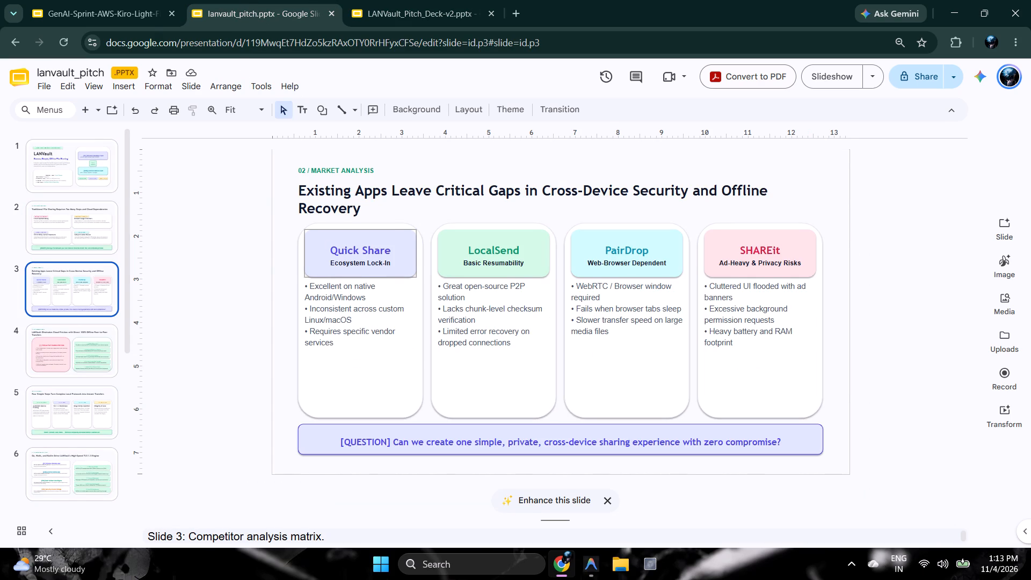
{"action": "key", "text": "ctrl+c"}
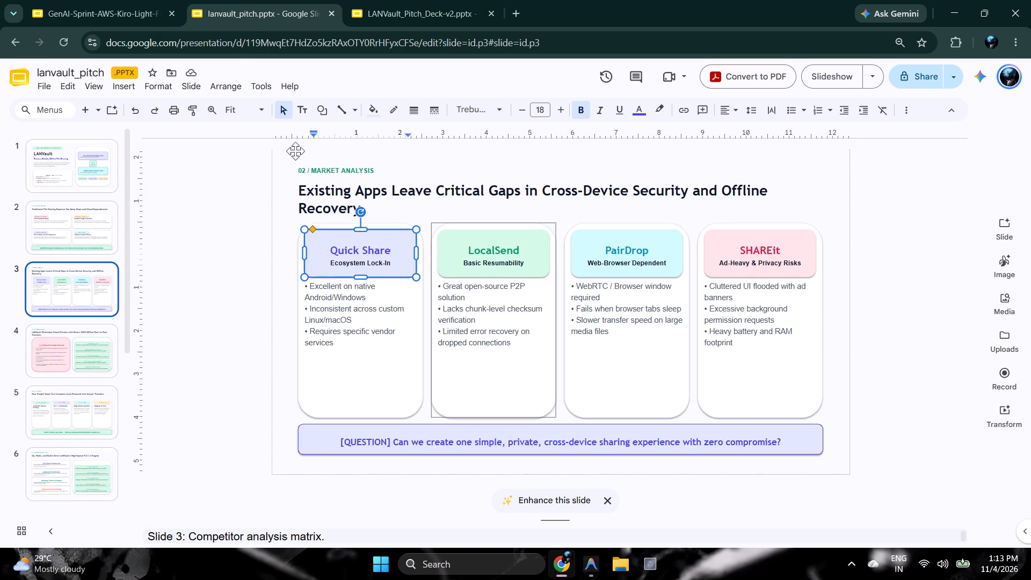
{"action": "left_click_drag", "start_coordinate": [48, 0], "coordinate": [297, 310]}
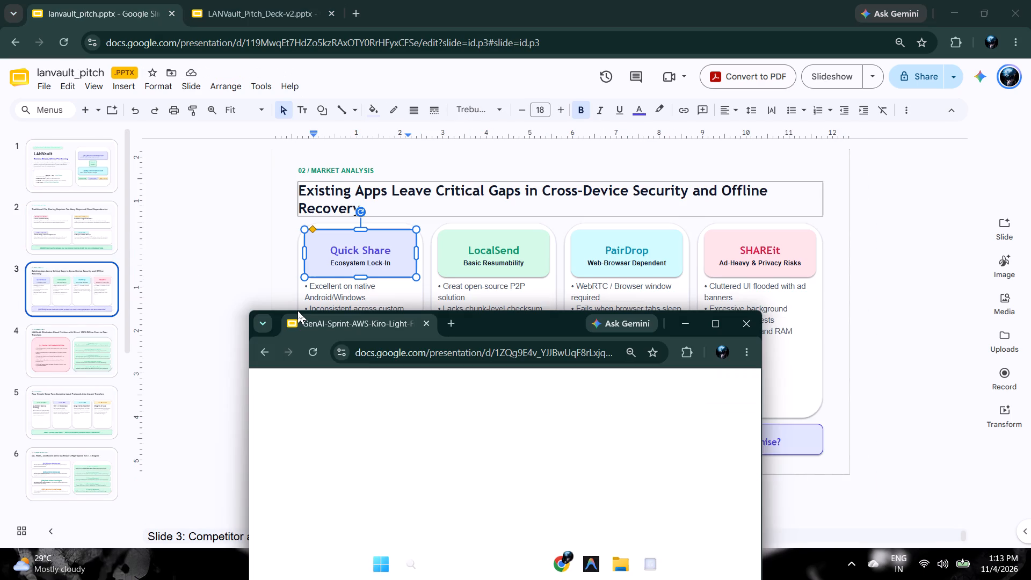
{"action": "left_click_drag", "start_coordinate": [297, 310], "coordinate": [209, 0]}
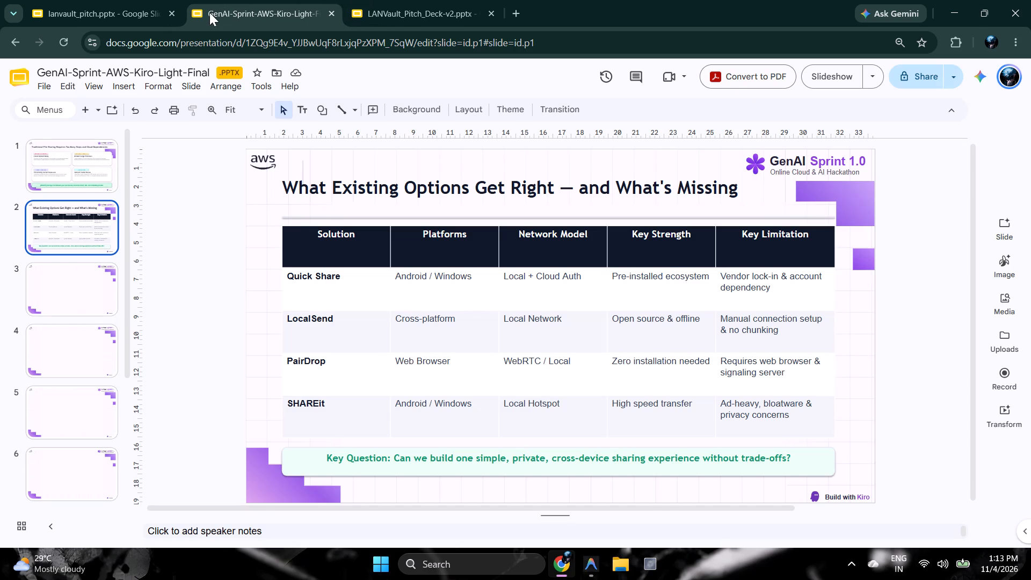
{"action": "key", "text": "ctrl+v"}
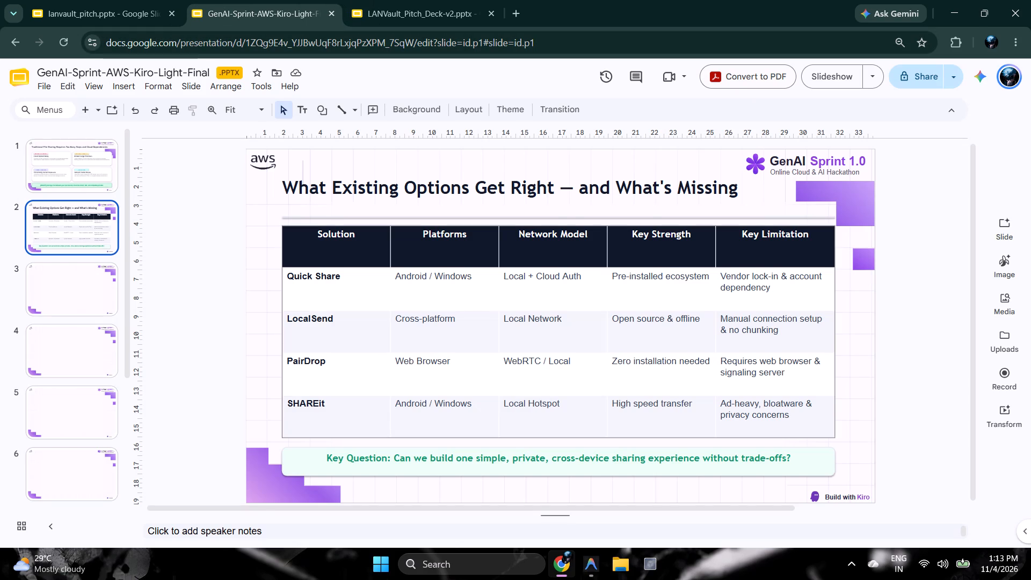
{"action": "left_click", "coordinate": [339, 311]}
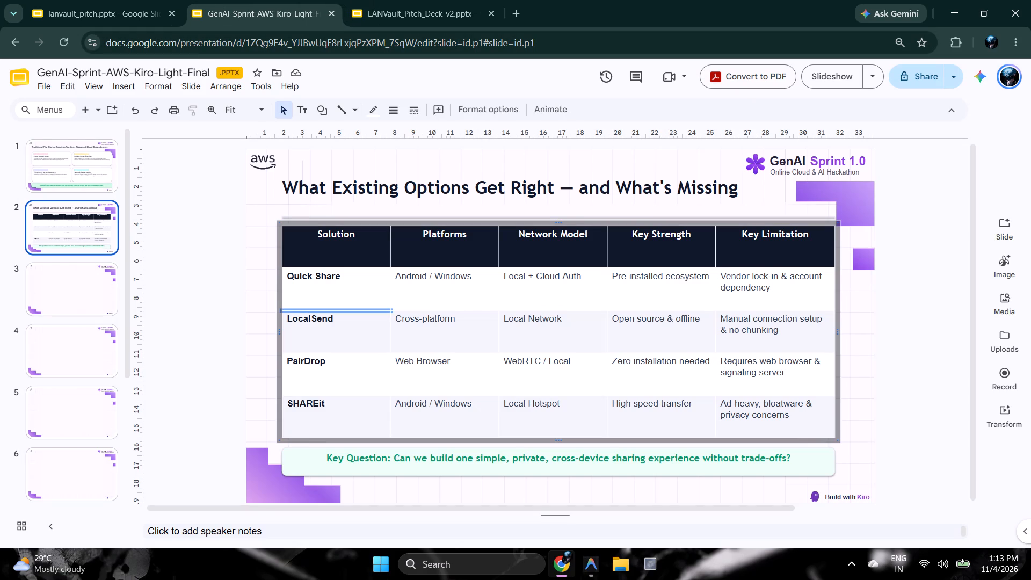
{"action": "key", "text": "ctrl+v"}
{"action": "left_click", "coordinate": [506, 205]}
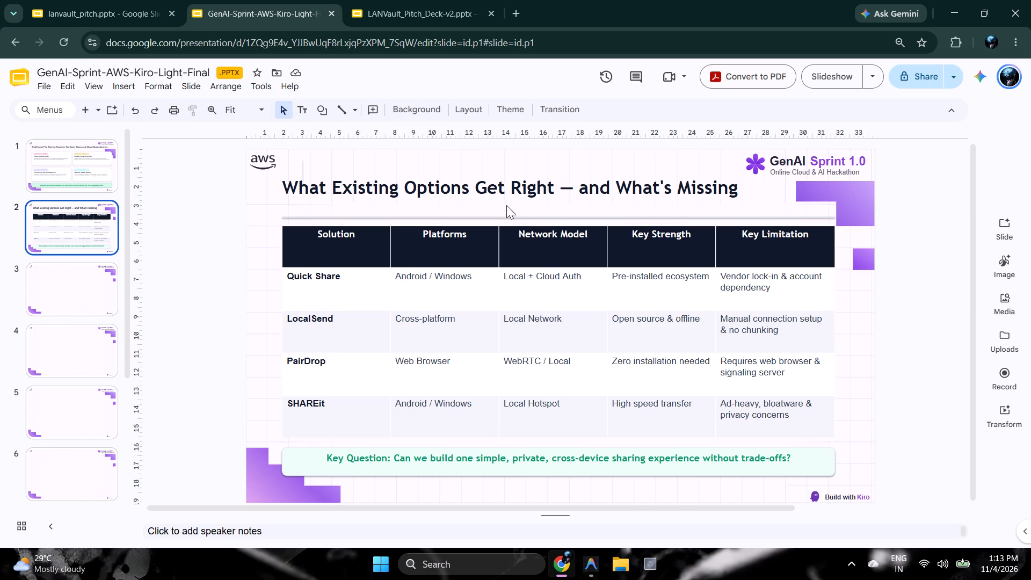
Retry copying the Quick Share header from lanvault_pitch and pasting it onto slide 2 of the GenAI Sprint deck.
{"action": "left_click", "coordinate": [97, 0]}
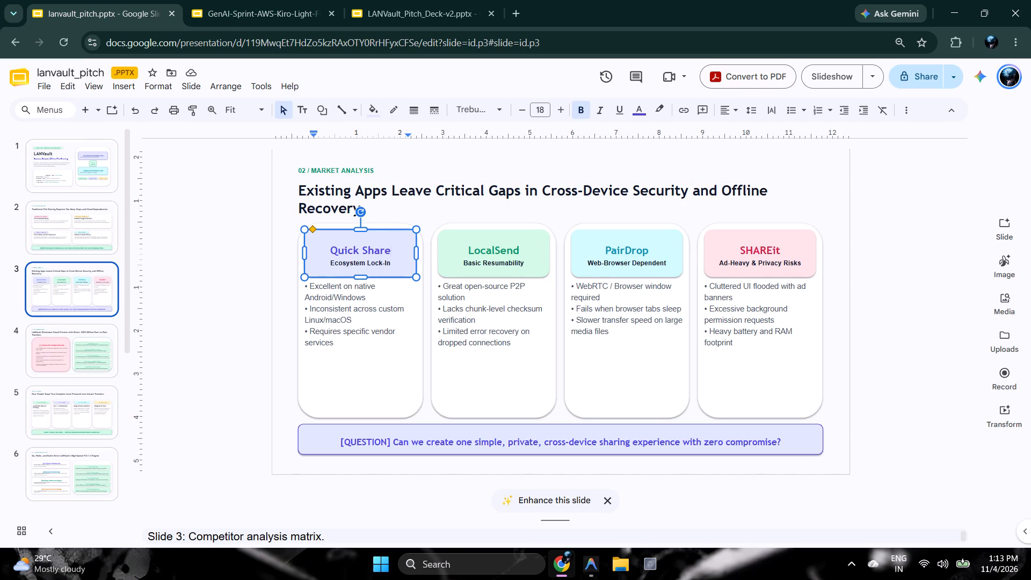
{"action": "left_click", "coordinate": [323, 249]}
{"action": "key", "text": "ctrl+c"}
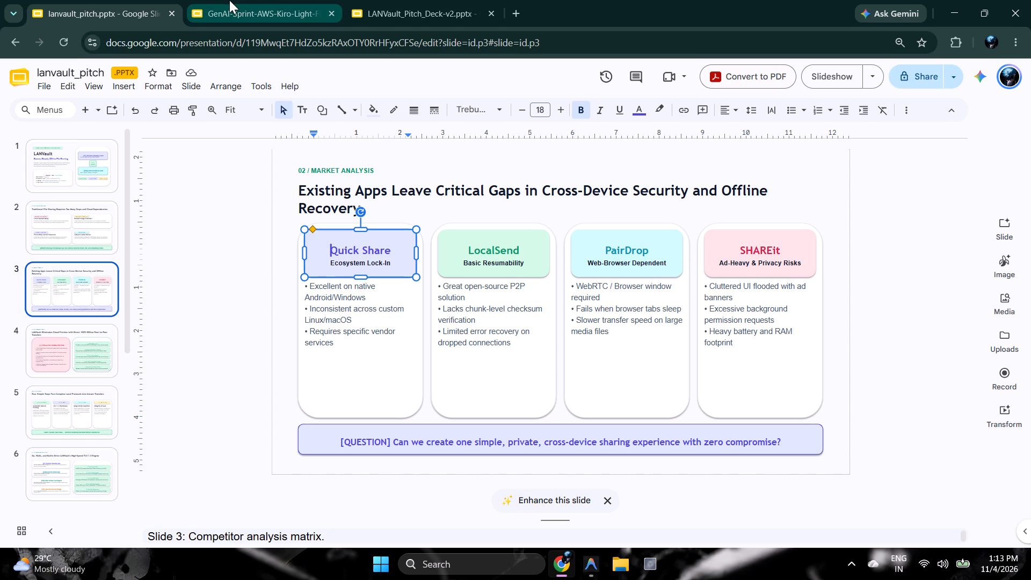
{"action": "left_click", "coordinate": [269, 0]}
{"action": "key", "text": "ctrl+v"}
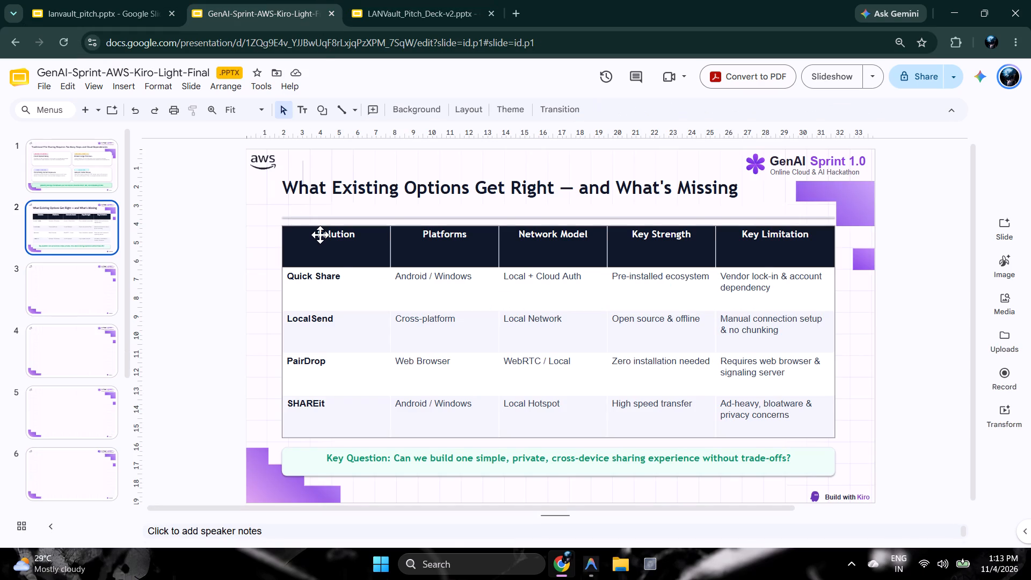
Reselect the Quick Share header box on slide 3 of lanvault_pitch, copy it and paste it onto slide 2 of the GenAI Sprint deck.
{"action": "left_click", "coordinate": [106, 0]}
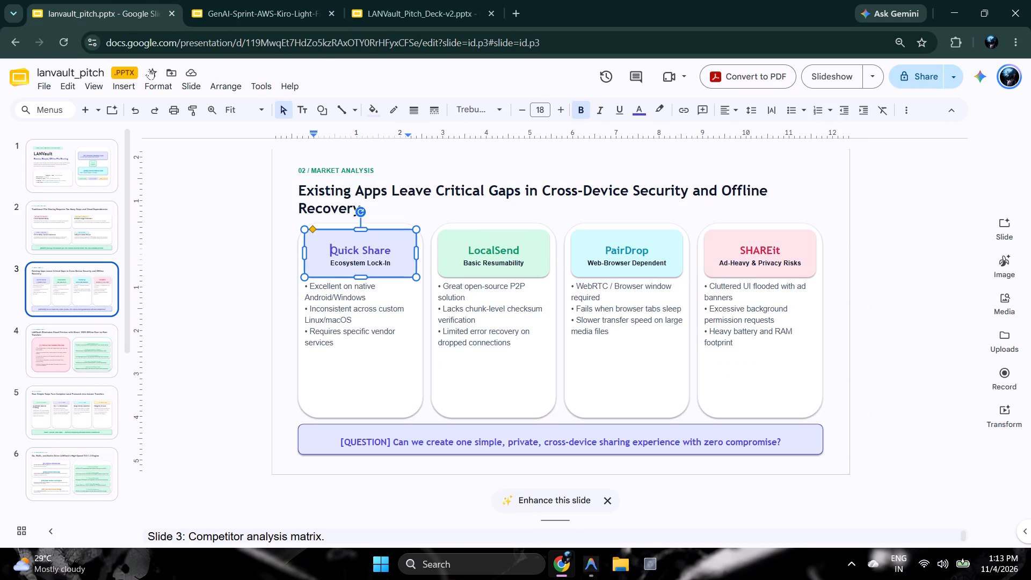
{"action": "left_click", "coordinate": [236, 229]}
{"action": "left_click_drag", "start_coordinate": [236, 229], "coordinate": [412, 278]}
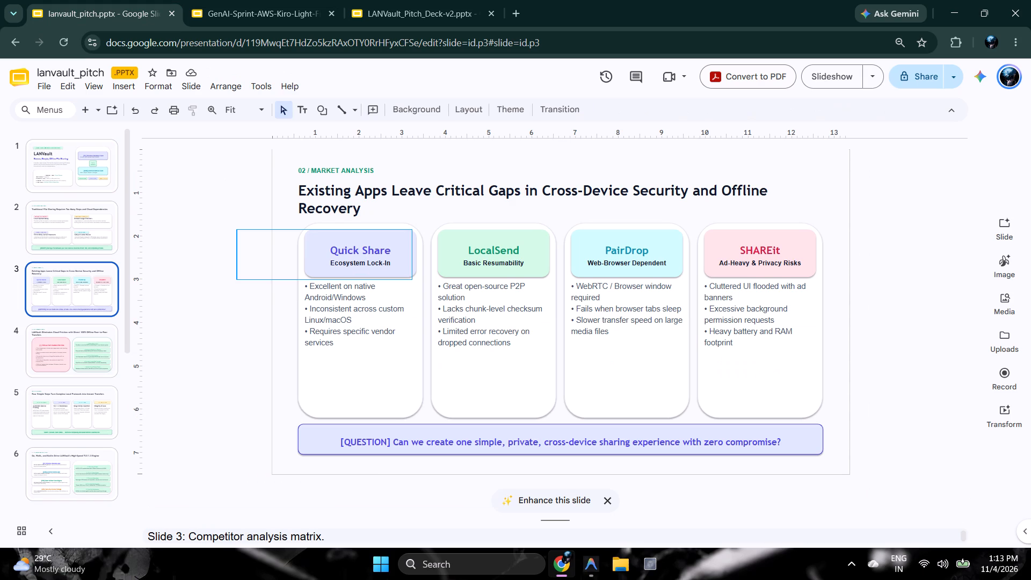
{"action": "left_click_drag", "start_coordinate": [412, 278], "coordinate": [410, 264]}
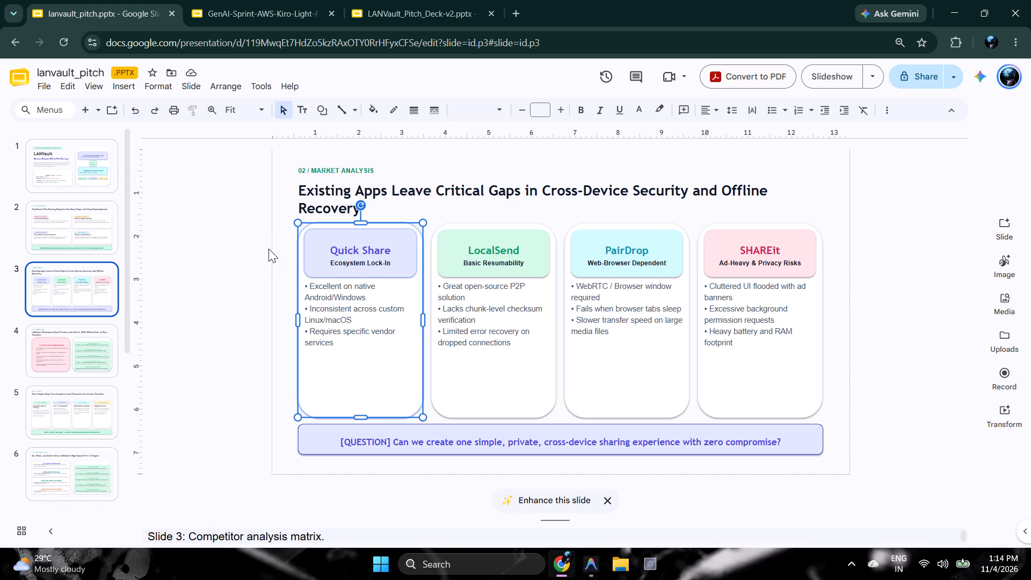
{"action": "left_click", "coordinate": [256, 249]}
{"action": "left_click", "coordinate": [315, 252]}
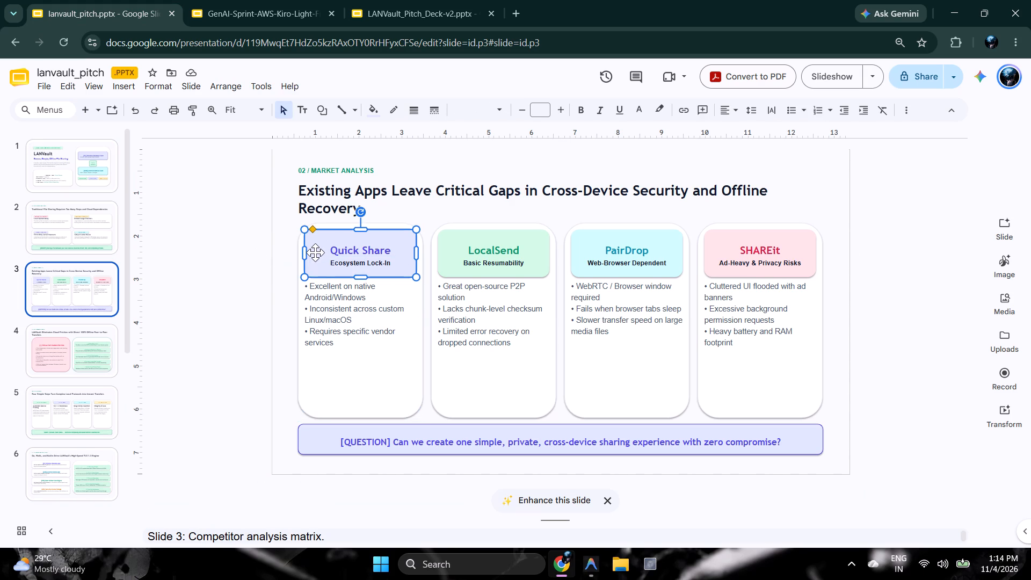
{"action": "left_click", "coordinate": [352, 256], "text": "ctrl"}
{"action": "left_click", "coordinate": [352, 256], "text": "ctrl"}
{"action": "key", "text": "ctrl+c"}
{"action": "left_click", "coordinate": [235, 0]}
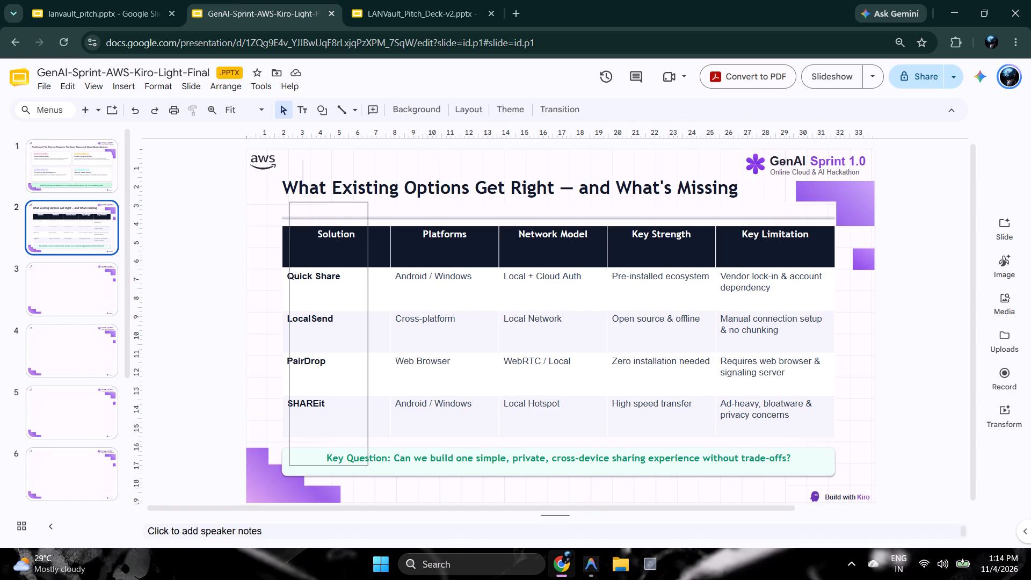
{"action": "key", "text": "ctrl+v"}
Move the lanvault_pitch browser tab between the GenAI Sprint and LANVault_Pitch_Deck-v2 tabs.
{"action": "left_click_drag", "start_coordinate": [83, 0], "coordinate": [237, 0]}
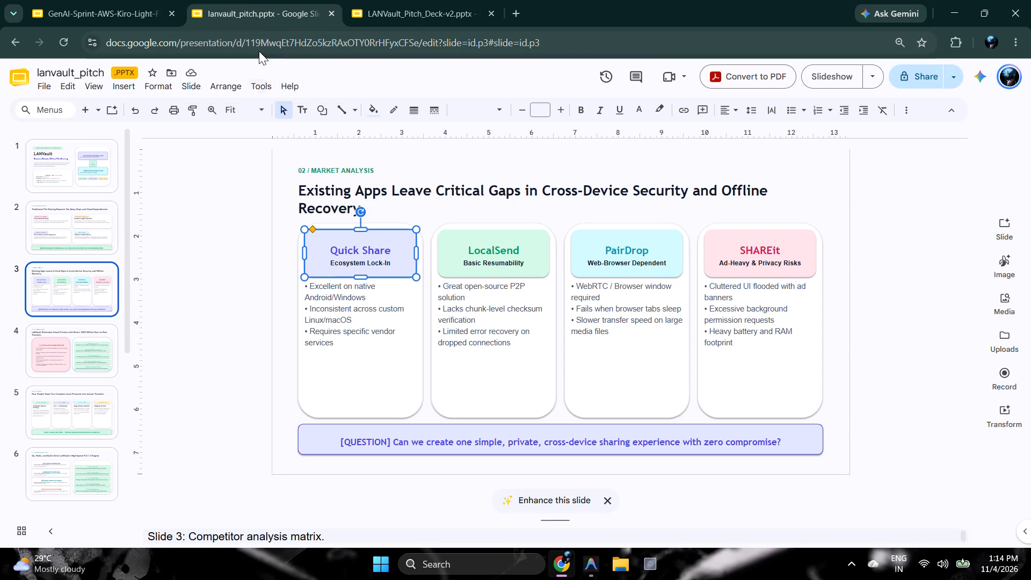
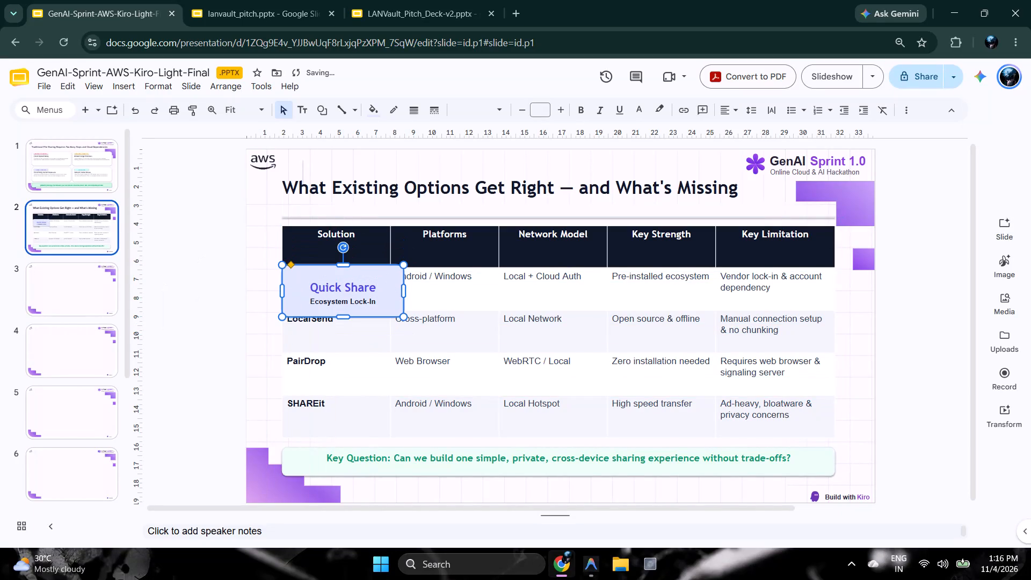
Shrink the Quick Share box to the Solution column's width and fit it inside the first row, just below the table header.
{"action": "left_click_drag", "start_coordinate": [403, 317], "coordinate": [396, 313]}
{"action": "left_click_drag", "start_coordinate": [396, 313], "coordinate": [395, 312]}
{"action": "left_click_drag", "start_coordinate": [395, 312], "coordinate": [385, 306]}
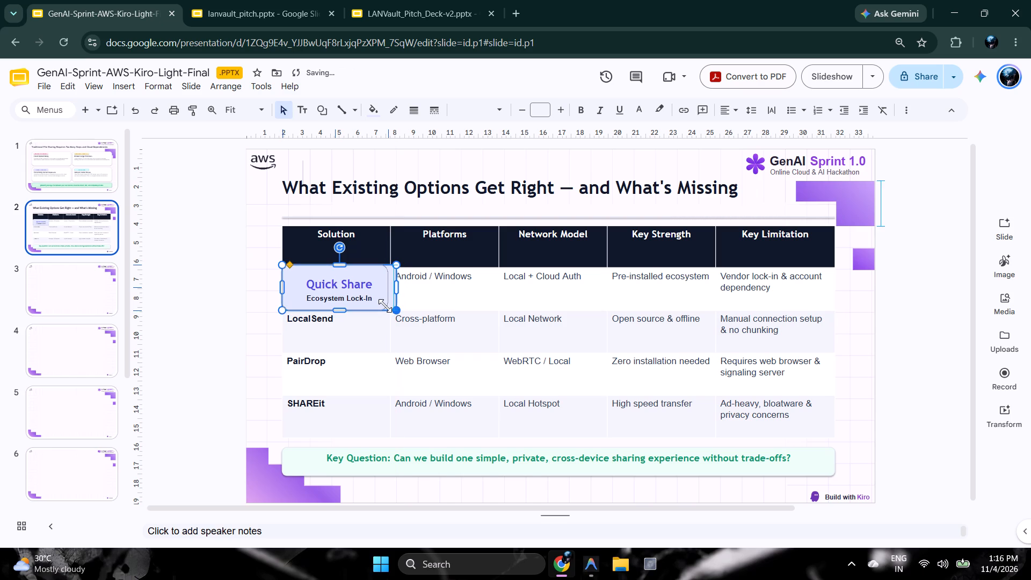
{"action": "left_click_drag", "start_coordinate": [385, 306], "coordinate": [393, 307]}
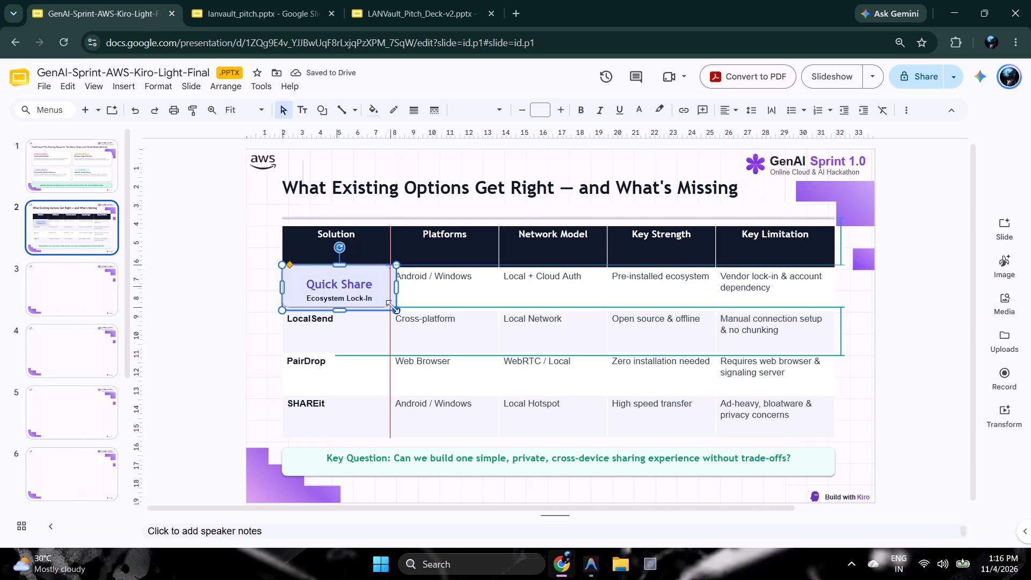
{"action": "left_click_drag", "start_coordinate": [393, 307], "coordinate": [391, 307]}
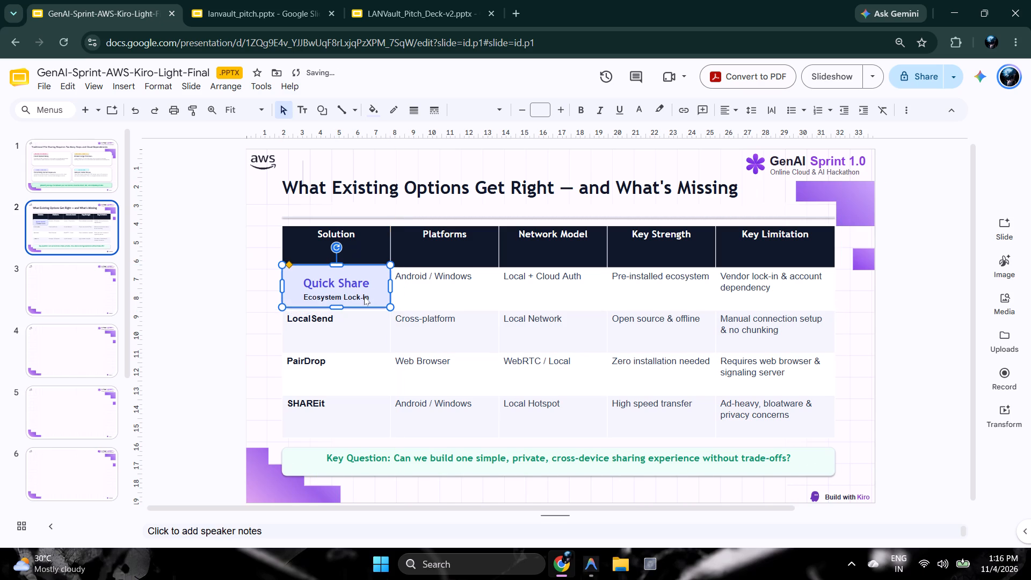
{"action": "left_click", "coordinate": [203, 265]}
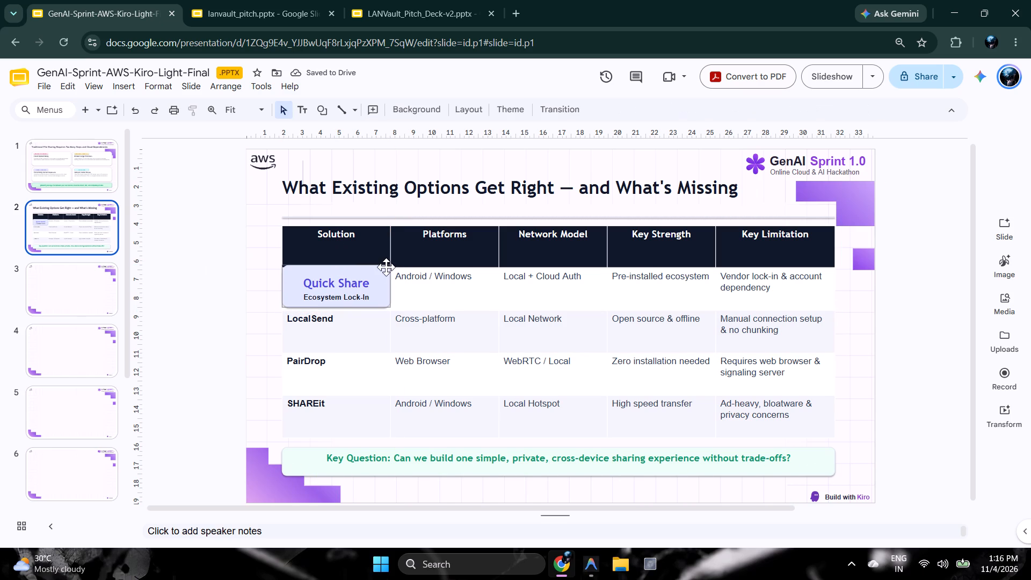
{"action": "left_click", "coordinate": [380, 273]}
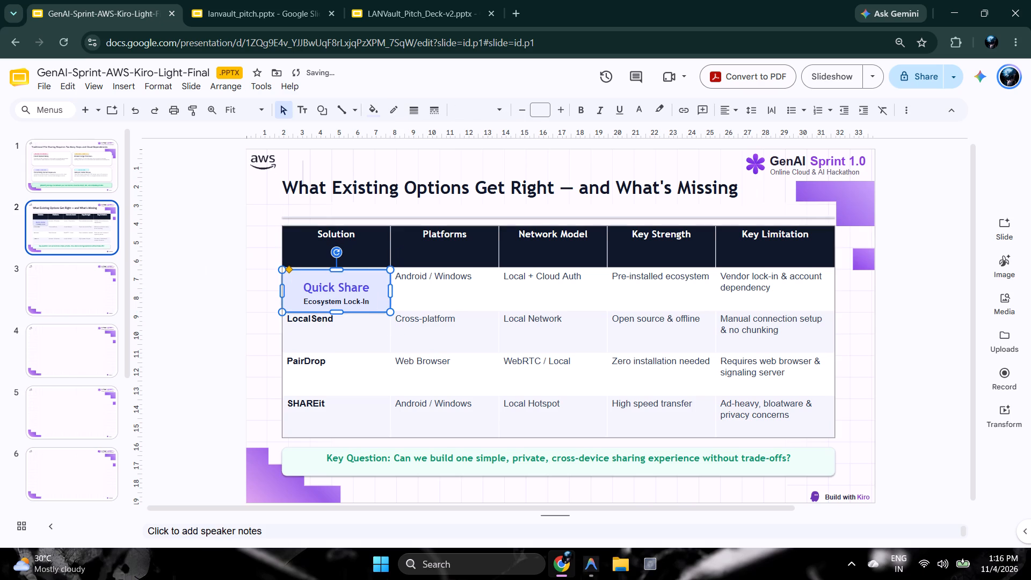
{"action": "left_click_drag", "start_coordinate": [393, 313], "coordinate": [389, 308]}
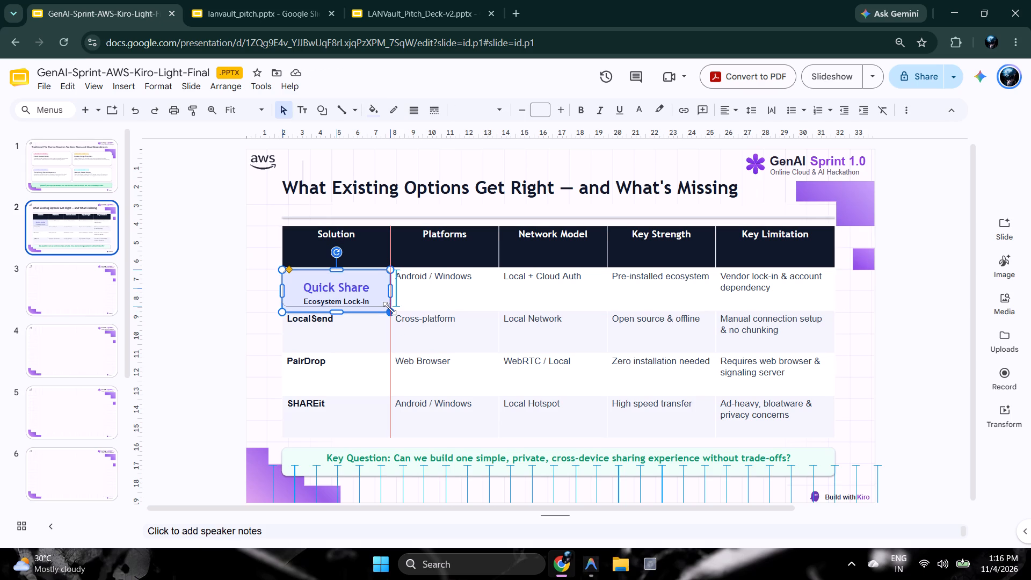
{"action": "left_click_drag", "start_coordinate": [389, 308], "coordinate": [391, 307]}
{"action": "left_click_drag", "start_coordinate": [391, 307], "coordinate": [391, 307]}
{"action": "left_click", "coordinate": [200, 328]}
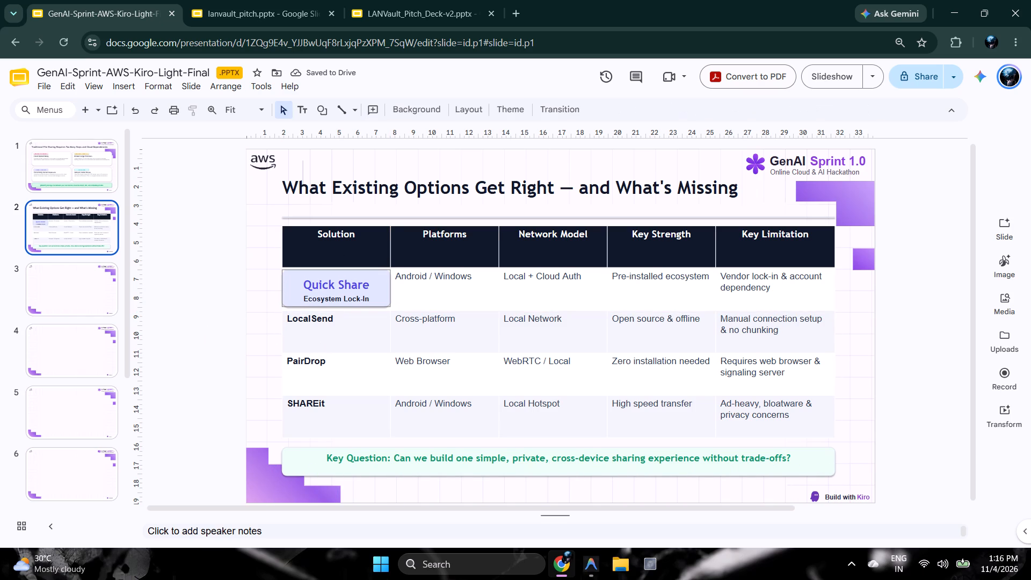
Copy the LocalSend header box from slide 3 of lanvault_pitch and paste it onto slide 2 of GenAI-Sprint-AWS-Kiro-Light-Final.
{"action": "left_click", "coordinate": [499, 0]}
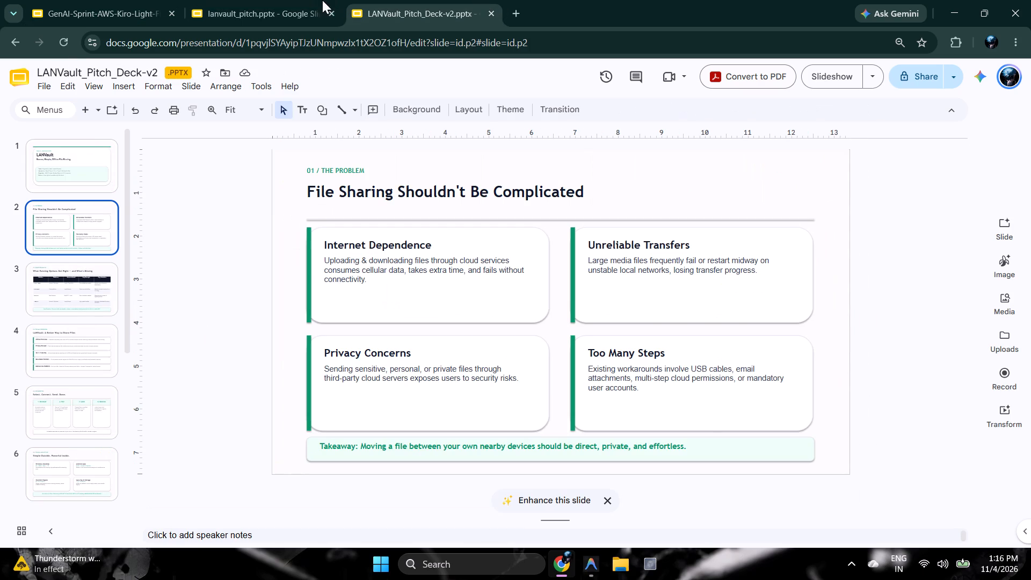
{"action": "left_click", "coordinate": [283, 0]}
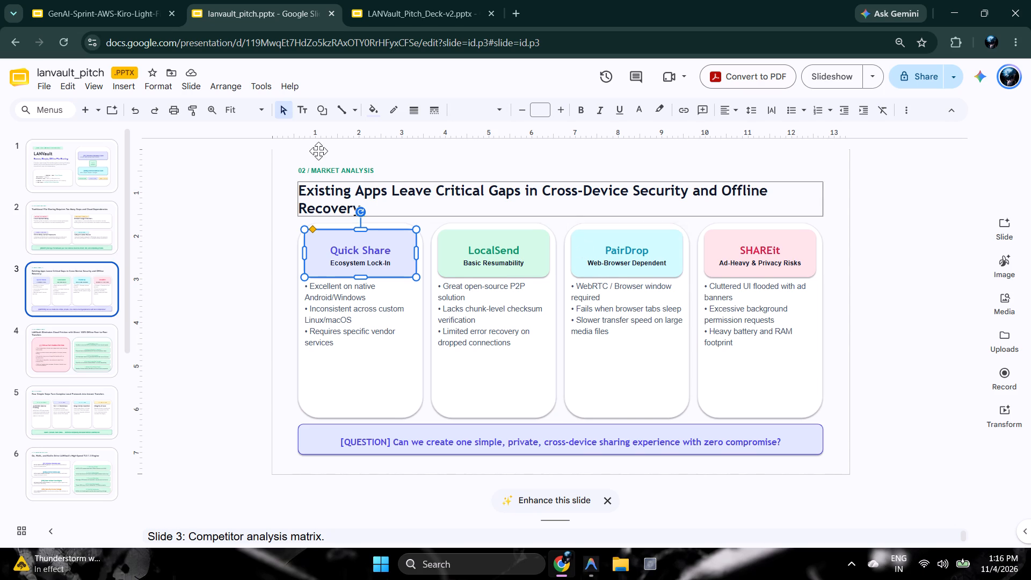
{"action": "left_click", "coordinate": [128, 0]}
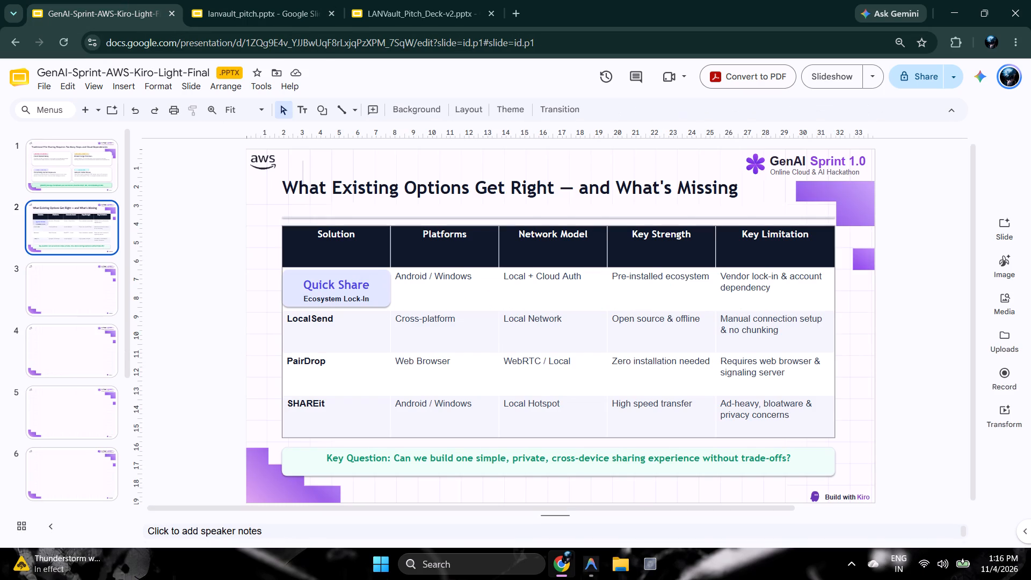
{"action": "left_click", "coordinate": [278, 0]}
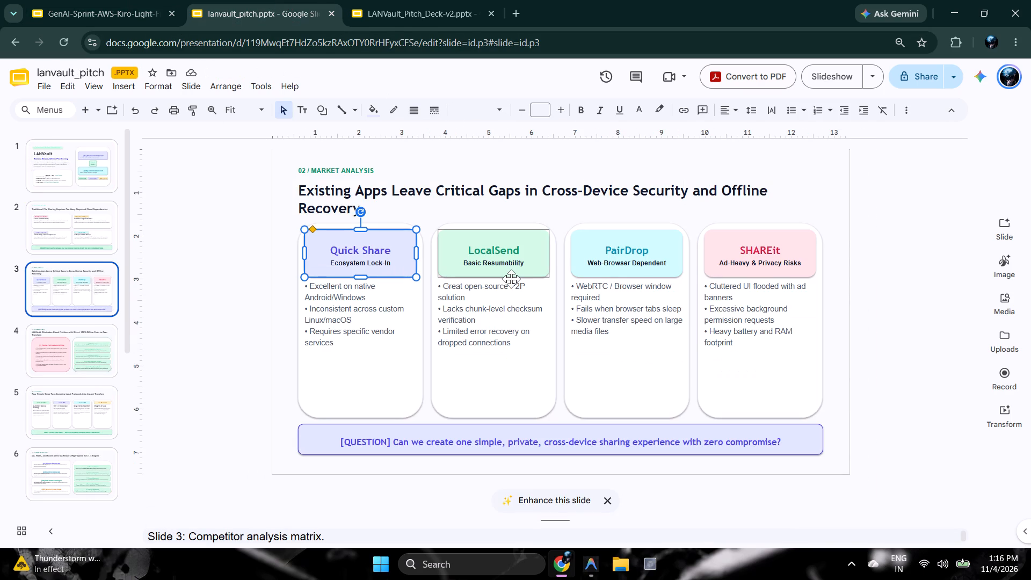
{"action": "left_click", "coordinate": [528, 247]}
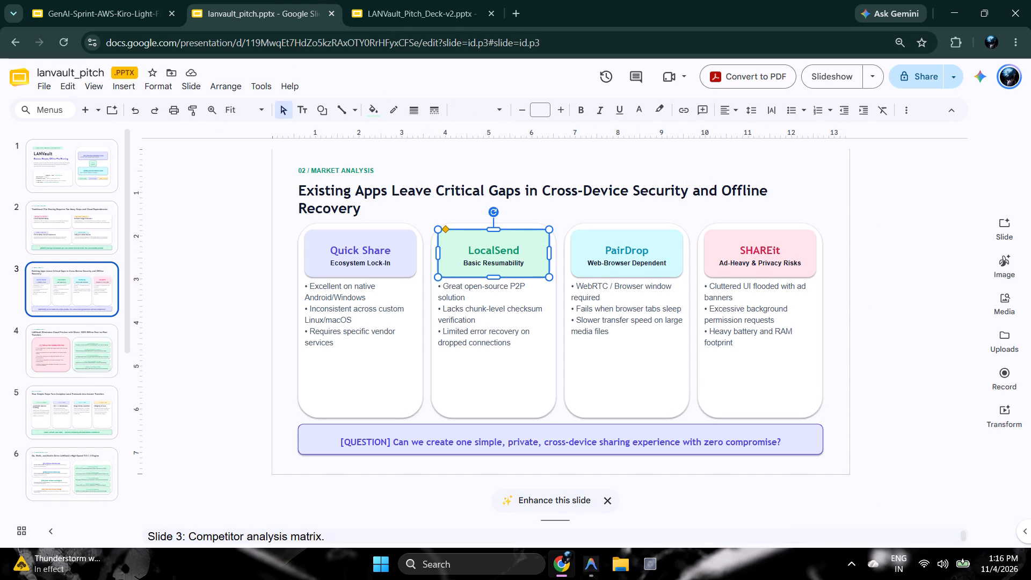
{"action": "key", "text": "ctrl+c"}
{"action": "left_click", "coordinate": [140, 0]}
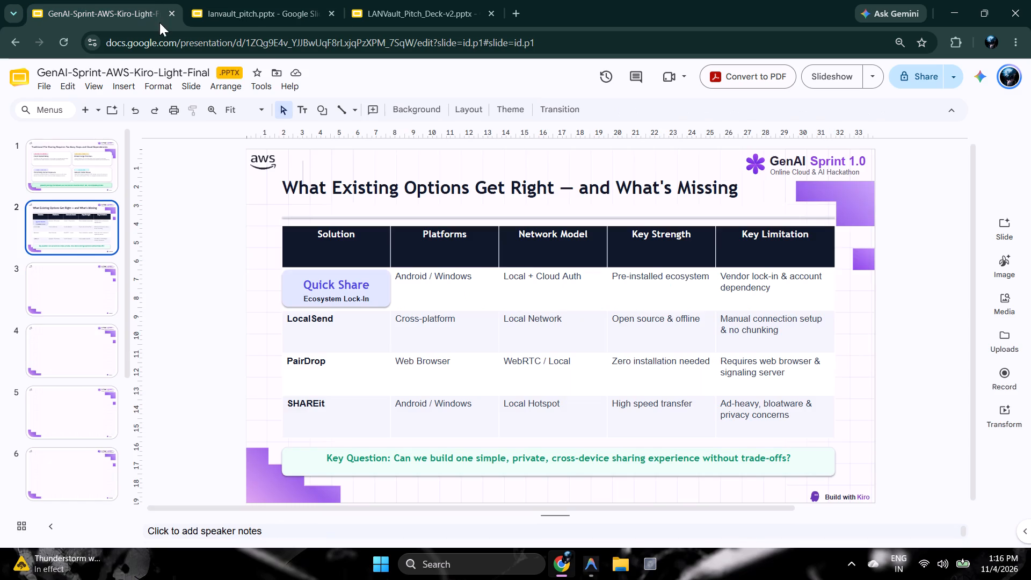
{"action": "key", "text": "ctrl+v"}
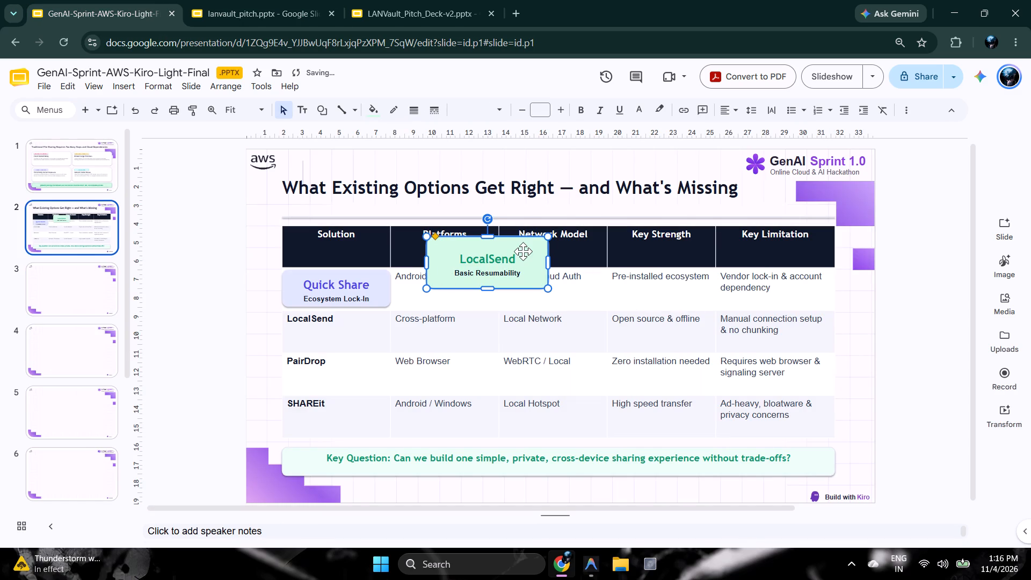
Move the LocalSend box over the LocalSend cell in the Solution column and resize it to cover the cell, matching the Quick Share box's width.
{"action": "left_click_drag", "start_coordinate": [522, 251], "coordinate": [383, 337]}
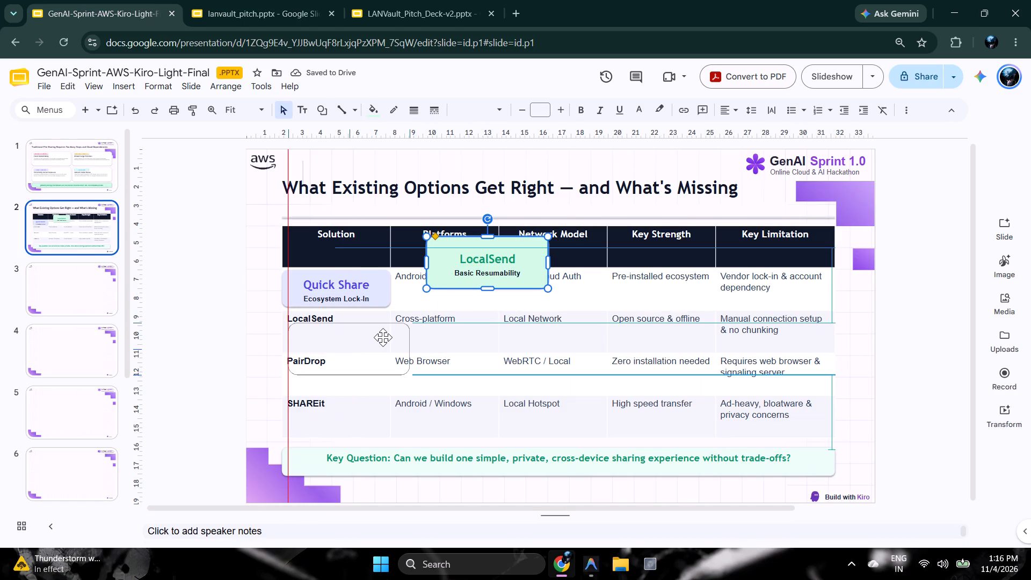
{"action": "left_click_drag", "start_coordinate": [383, 337], "coordinate": [380, 331]}
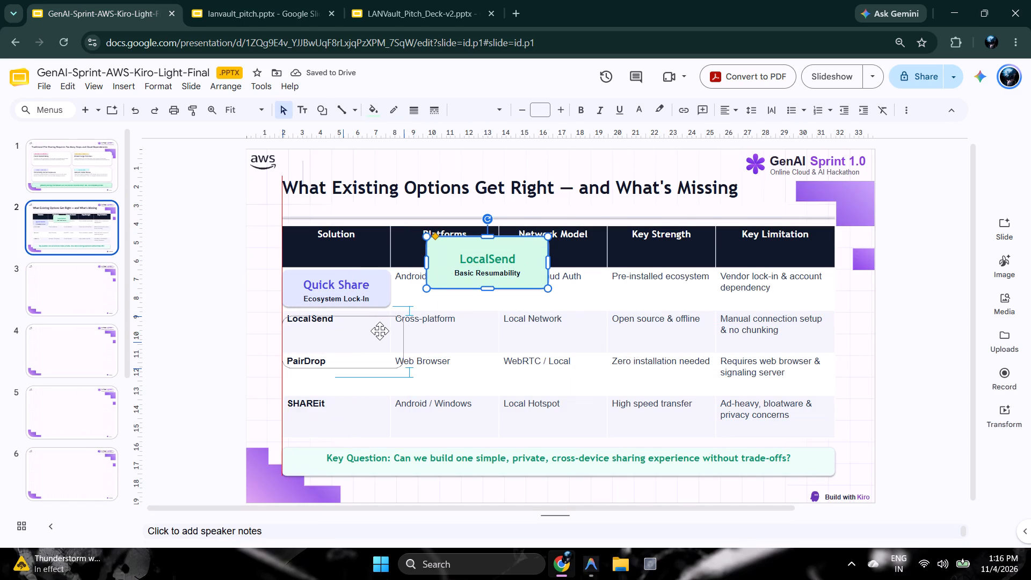
{"action": "left_click_drag", "start_coordinate": [380, 331], "coordinate": [378, 329]}
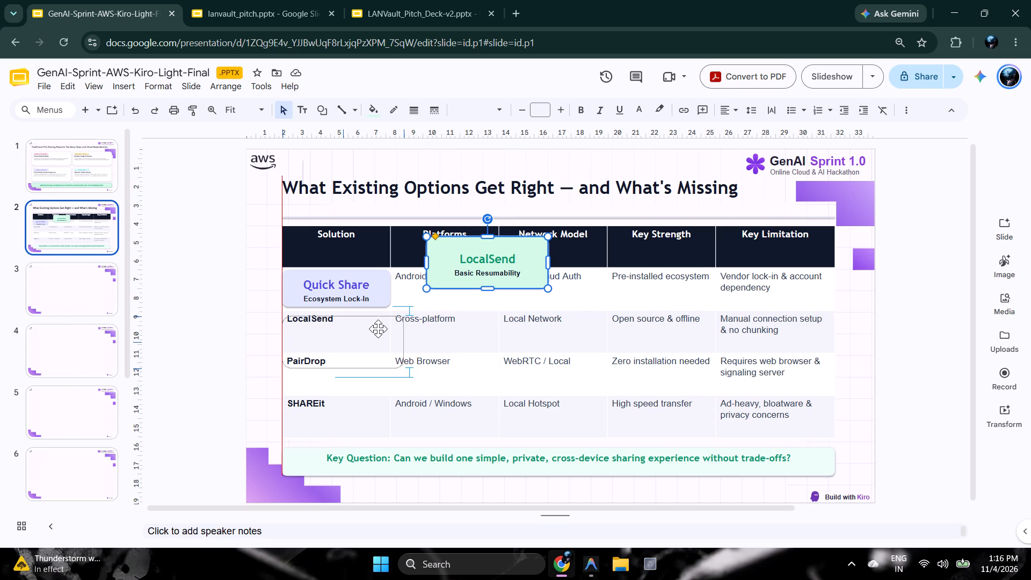
{"action": "left_click_drag", "start_coordinate": [378, 329], "coordinate": [378, 327]}
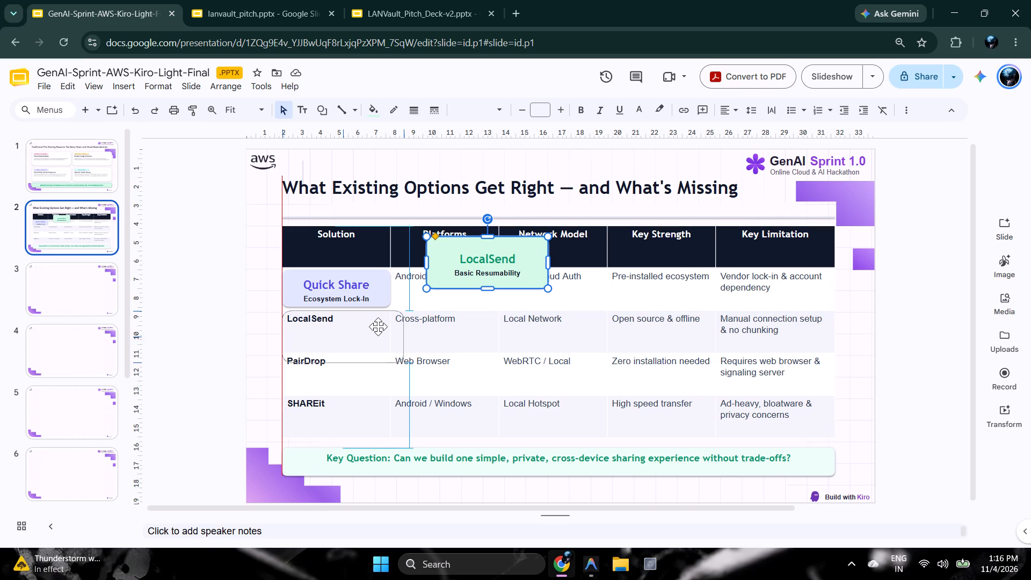
{"action": "left_click_drag", "start_coordinate": [378, 327], "coordinate": [378, 330]}
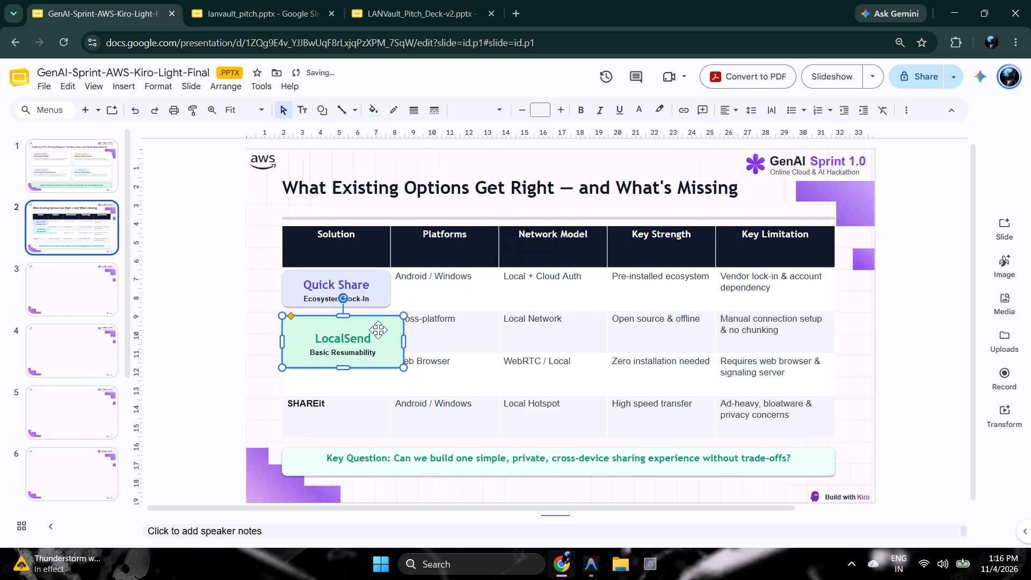
{"action": "left_click_drag", "start_coordinate": [404, 367], "coordinate": [391, 349]}
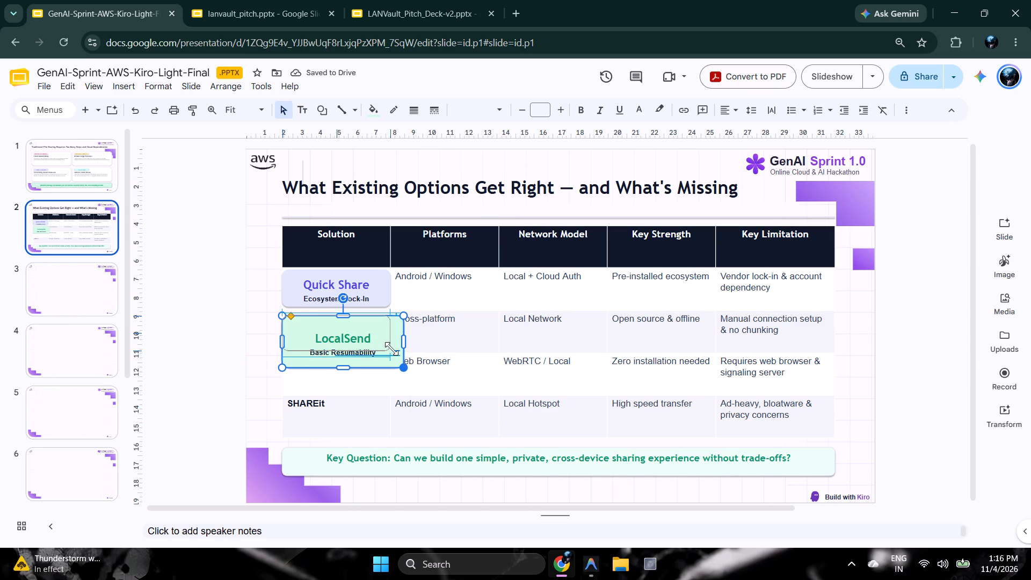
{"action": "left_click_drag", "start_coordinate": [391, 349], "coordinate": [210, 315]}
{"action": "left_click", "coordinate": [210, 315]}
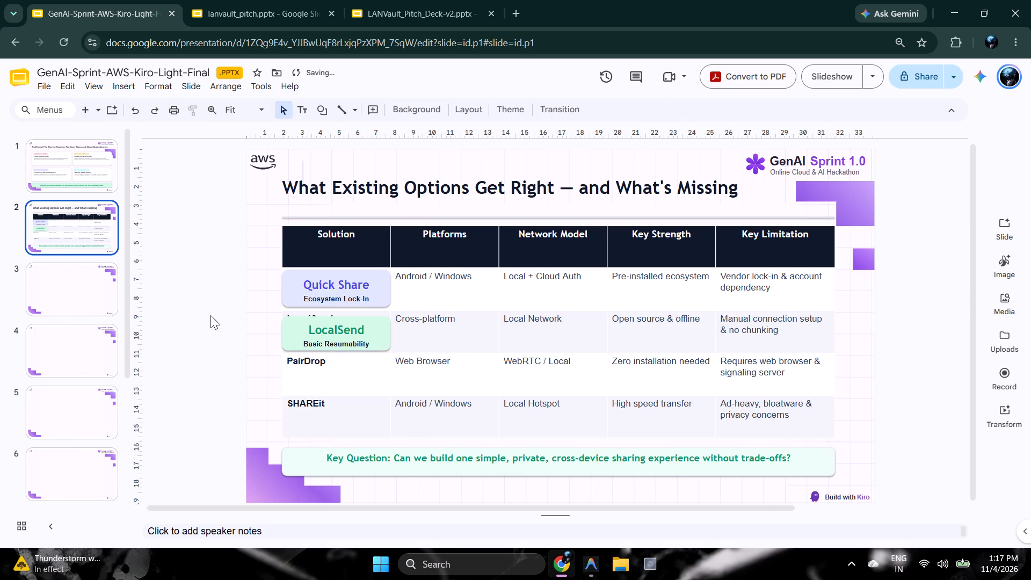
{"action": "left_click", "coordinate": [346, 326]}
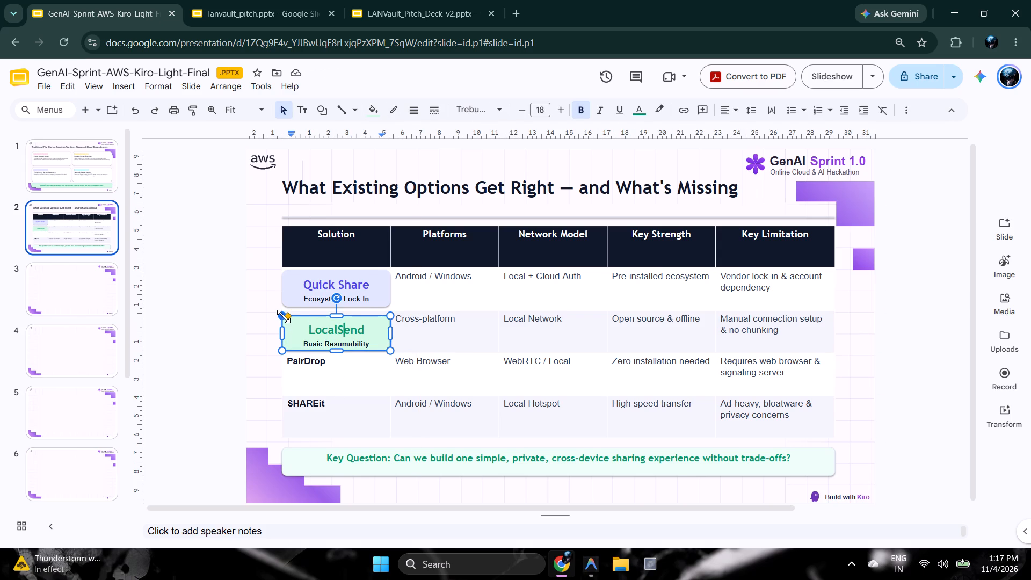
{"action": "left_click", "coordinate": [284, 316]}
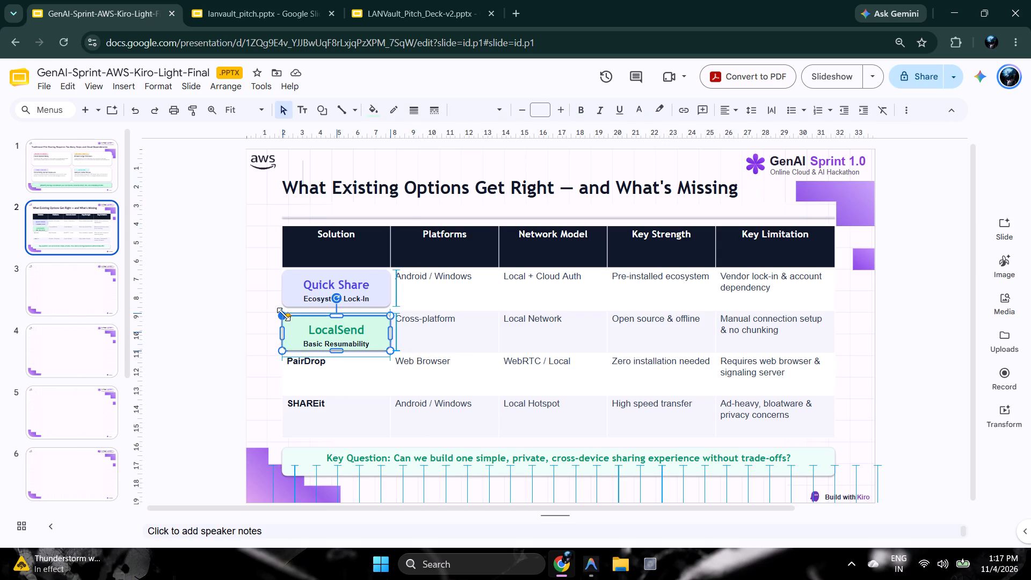
{"action": "left_click", "coordinate": [219, 305]}
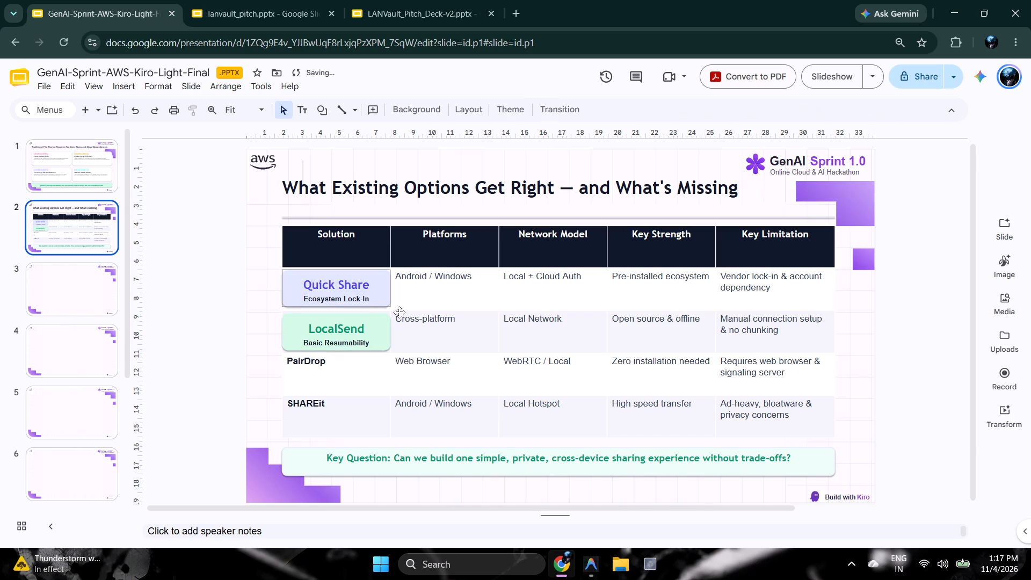
Copy the PairDrop header box from slide 3 of lanvault_pitch and paste it onto slide 2 of the GenAI Sprint deck.
{"action": "left_click", "coordinate": [391, 0]}
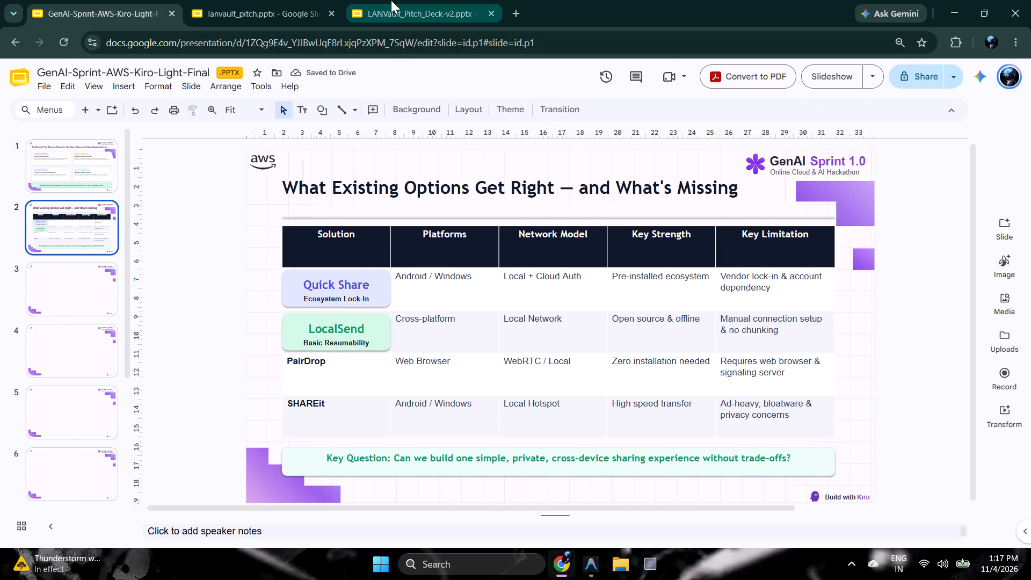
{"action": "left_click", "coordinate": [232, 0]}
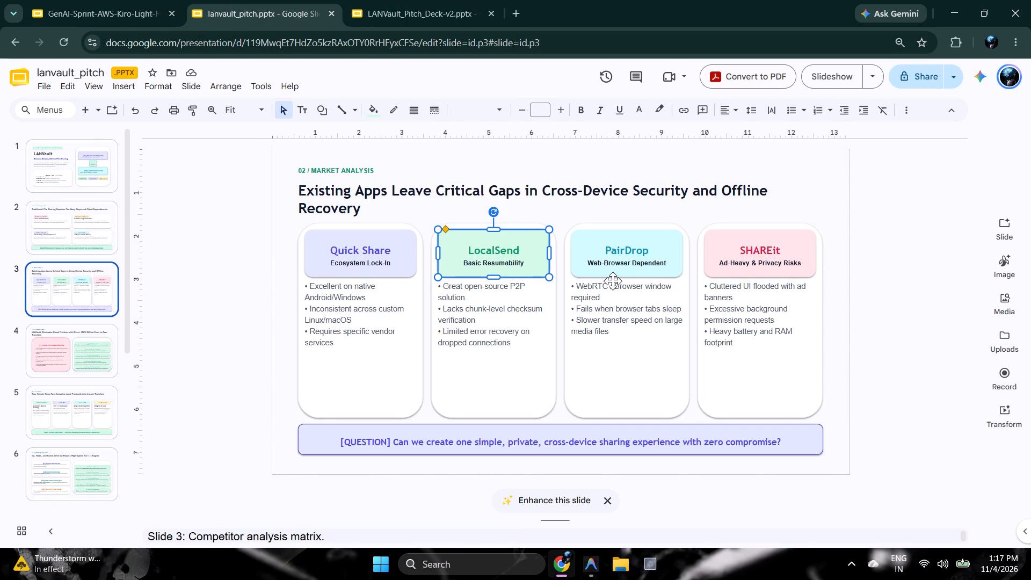
{"action": "left_click", "coordinate": [573, 250]}
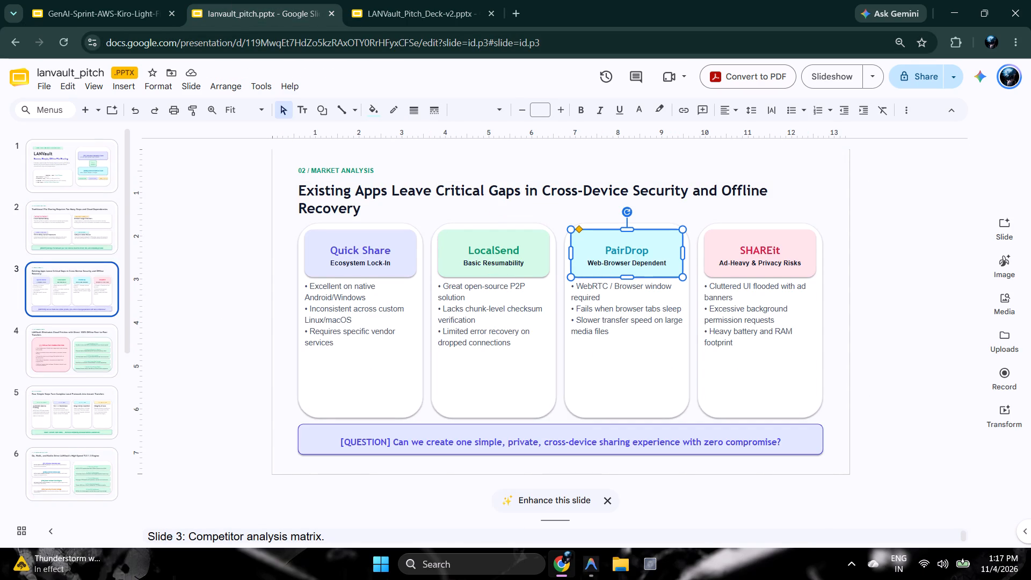
{"action": "key", "text": "ctrl+c"}
{"action": "left_click", "coordinate": [115, 0]}
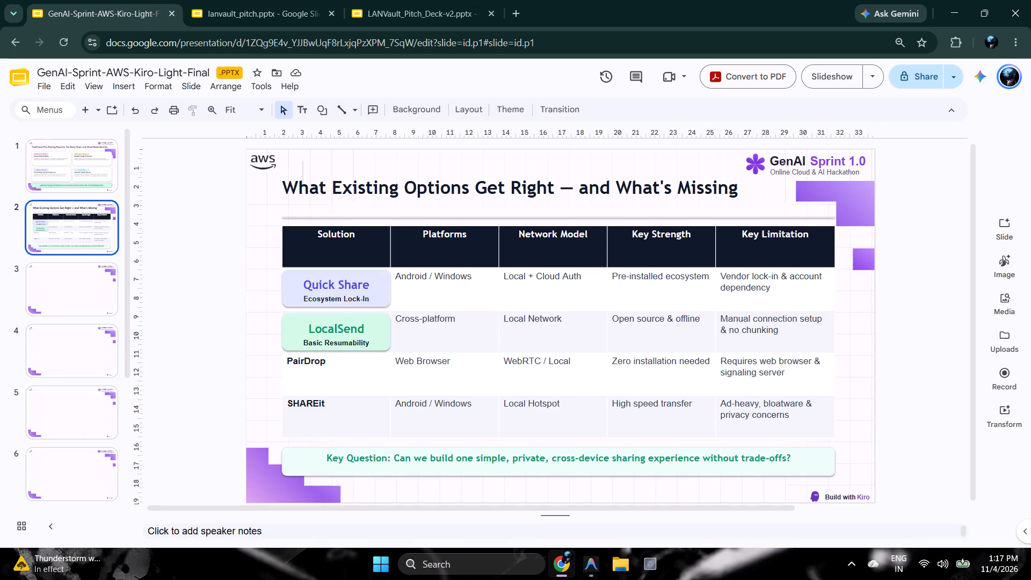
{"action": "key", "text": "ctrl+v"}
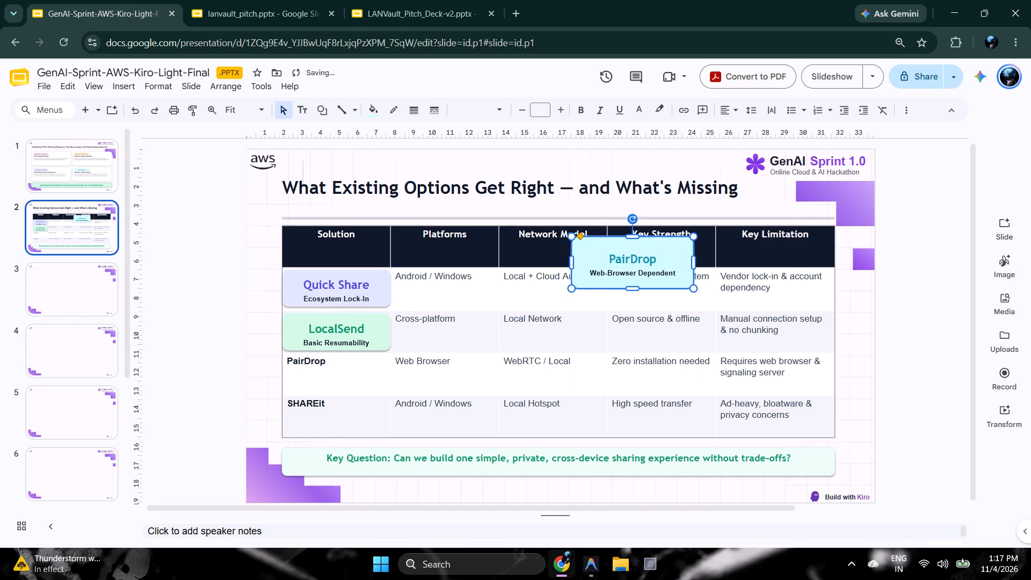
Move the PairDrop box over the PairDrop cell in the Solution column and shrink it to the column's width and row height.
{"action": "left_click_drag", "start_coordinate": [585, 254], "coordinate": [244, 390]}
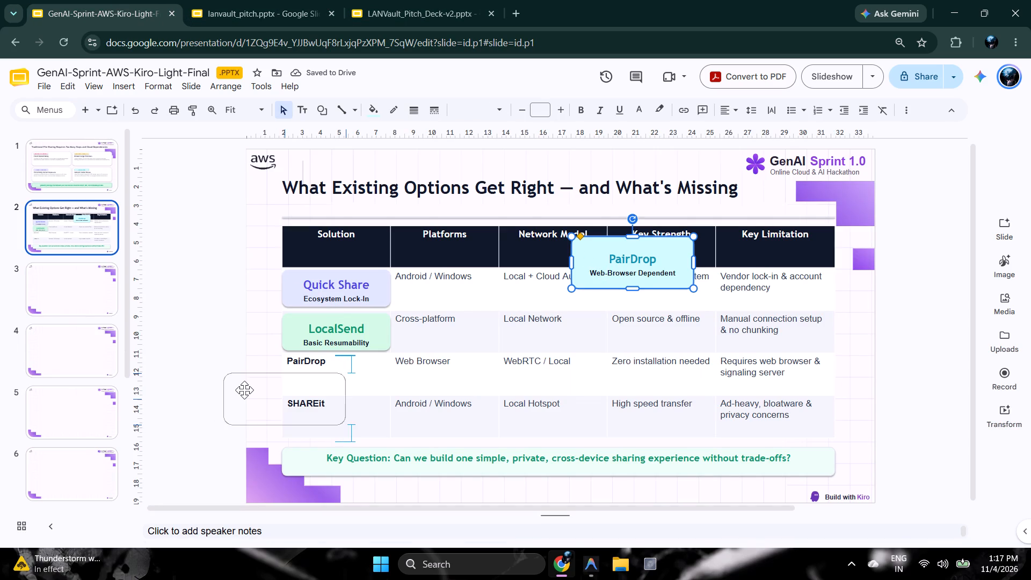
{"action": "left_click_drag", "start_coordinate": [244, 390], "coordinate": [290, 374]}
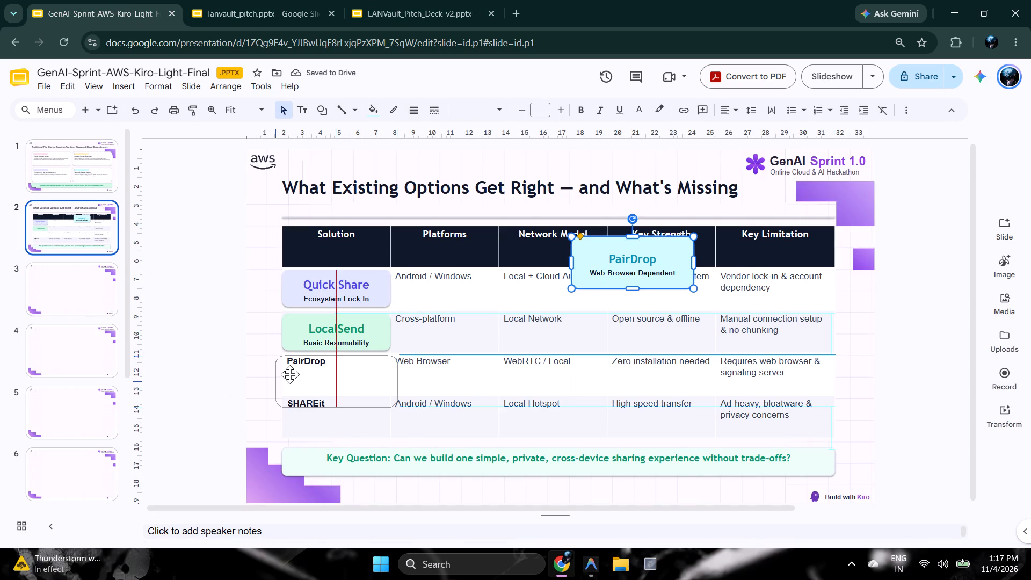
{"action": "left_click_drag", "start_coordinate": [290, 374], "coordinate": [294, 374]}
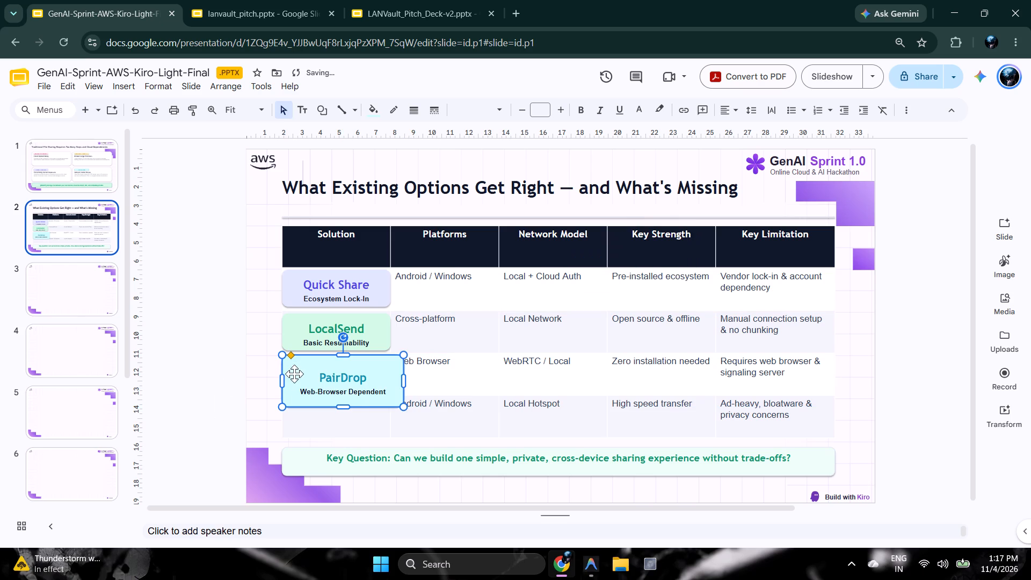
{"action": "left_click_drag", "start_coordinate": [405, 409], "coordinate": [387, 402]}
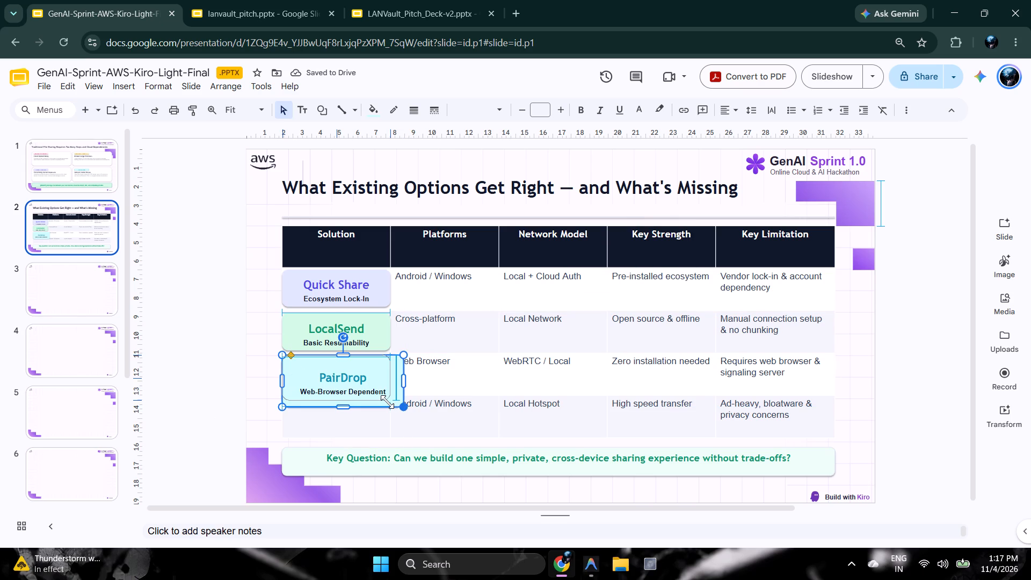
{"action": "left_click_drag", "start_coordinate": [387, 402], "coordinate": [390, 400]}
{"action": "left_click_drag", "start_coordinate": [390, 400], "coordinate": [389, 396]}
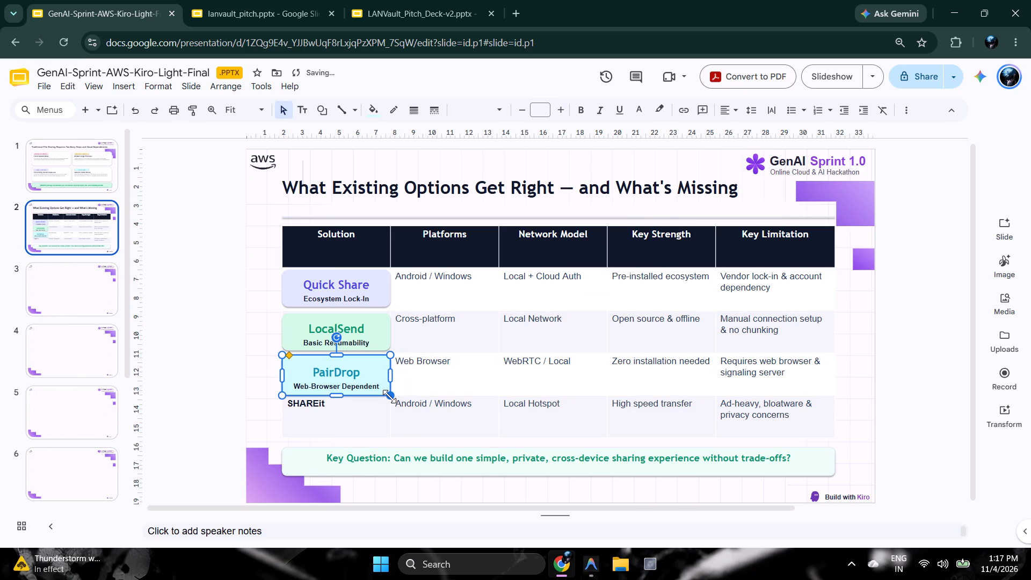
{"action": "left_click", "coordinate": [213, 372]}
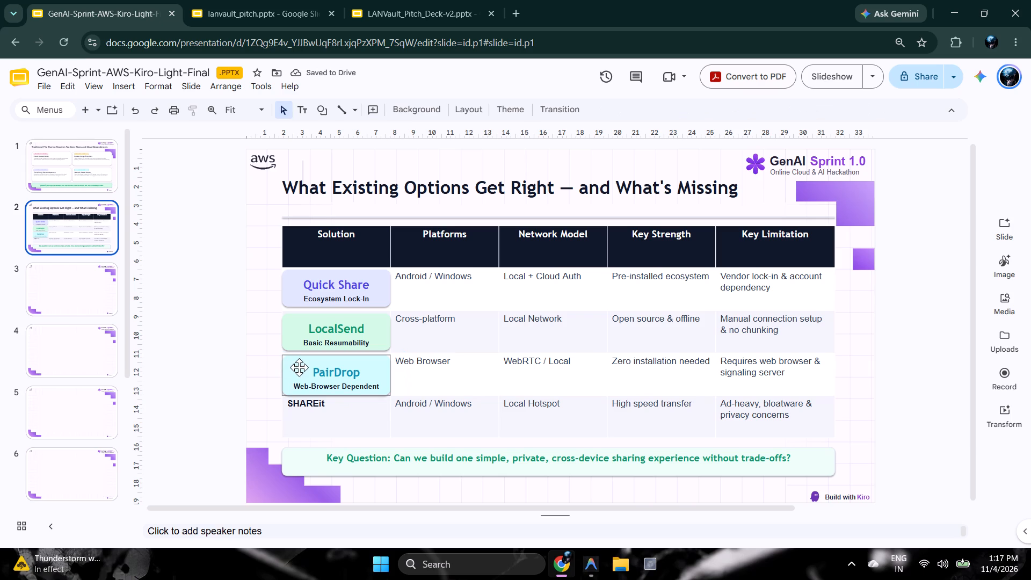
{"action": "left_click", "coordinate": [342, 378]}
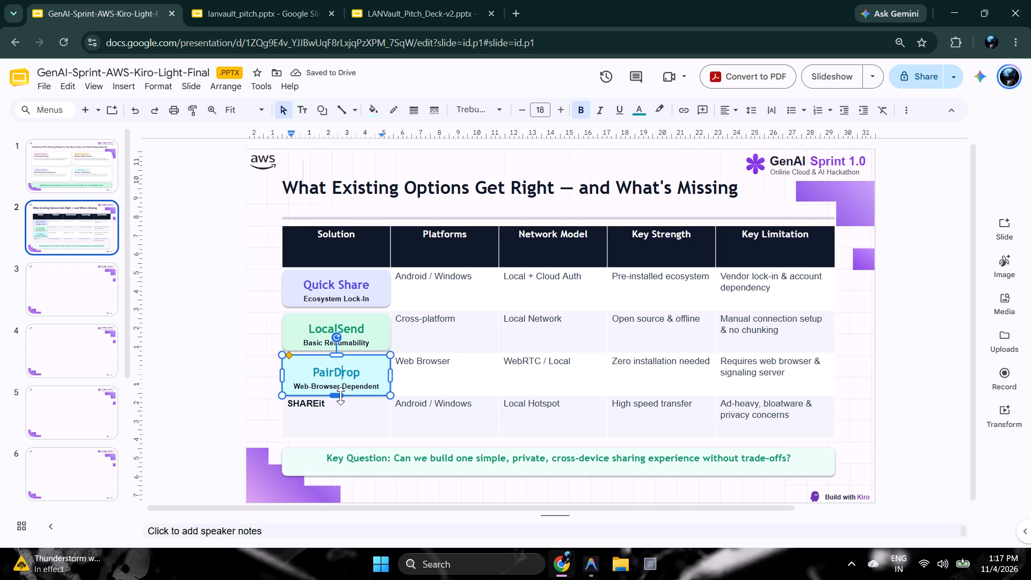
{"action": "left_click", "coordinate": [340, 395]}
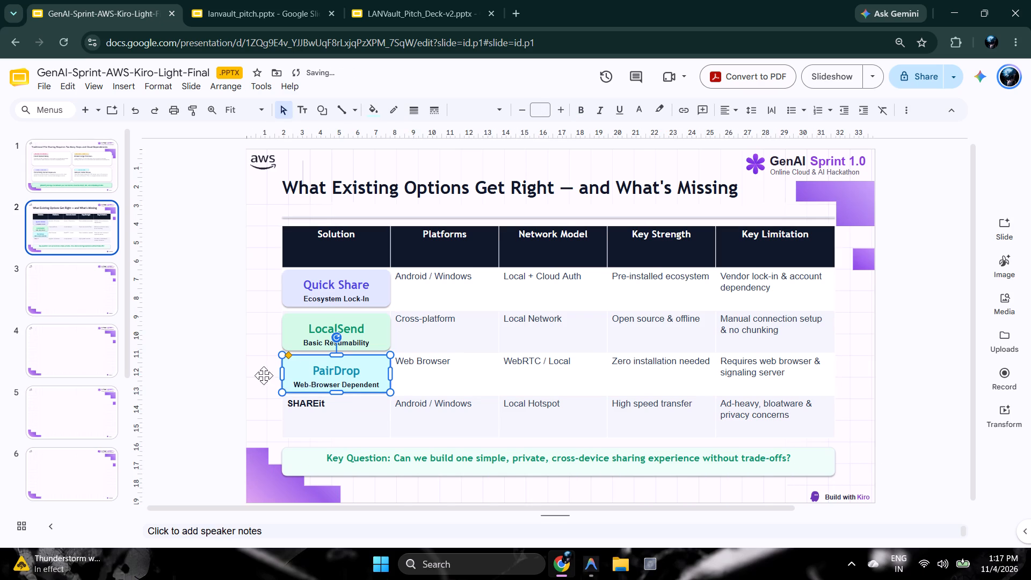
{"action": "left_click", "coordinate": [212, 363]}
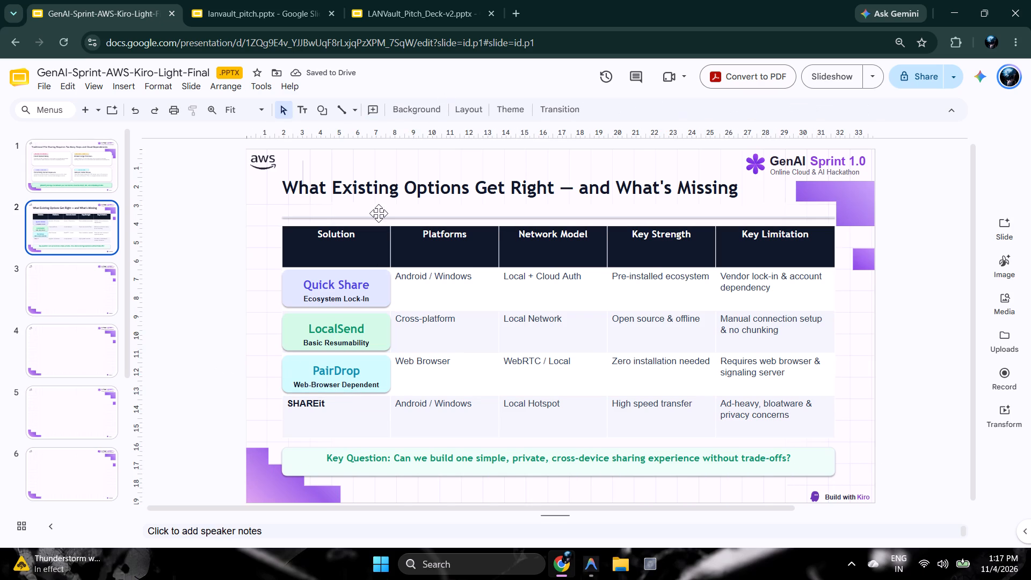
Copy the SHAREit header box from slide 3 of lanvault_pitch and paste it onto slide 2 of GenAI-Sprint-AWS-Kiro-Light-Final.
{"action": "left_click", "coordinate": [204, 4]}
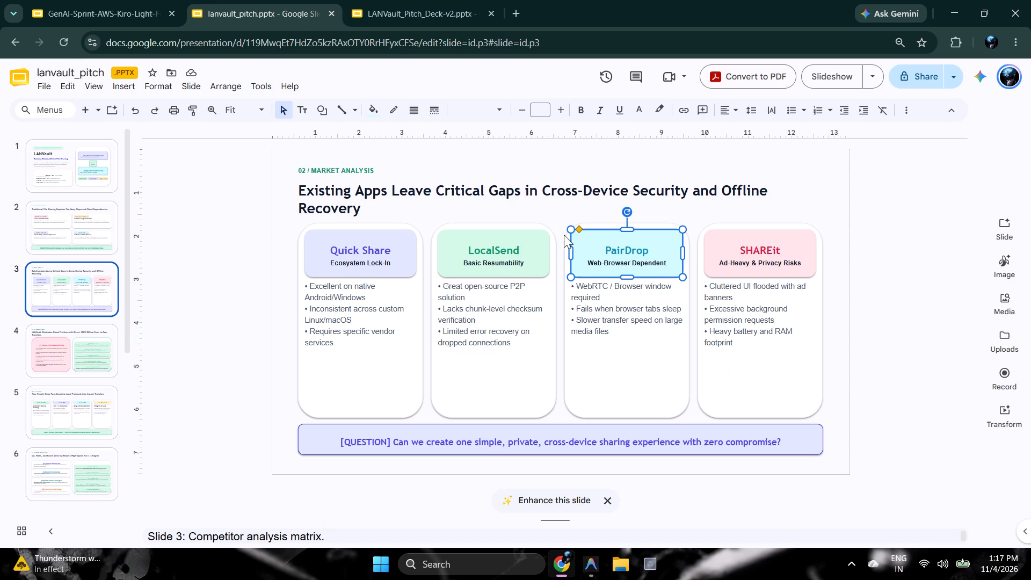
{"action": "left_click", "coordinate": [736, 242]}
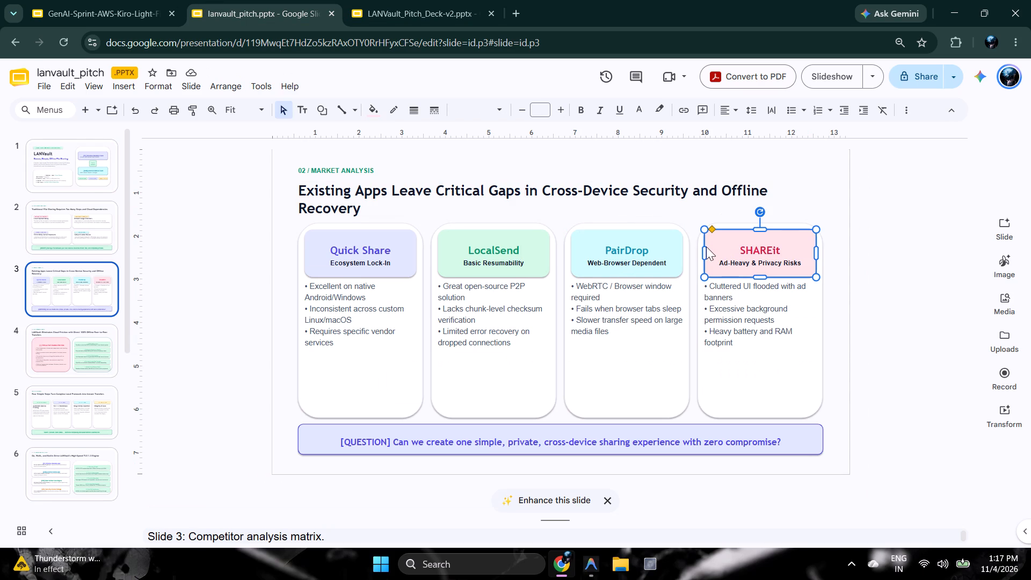
{"action": "key", "text": "ctrl+c"}
{"action": "left_click", "coordinate": [146, 0]}
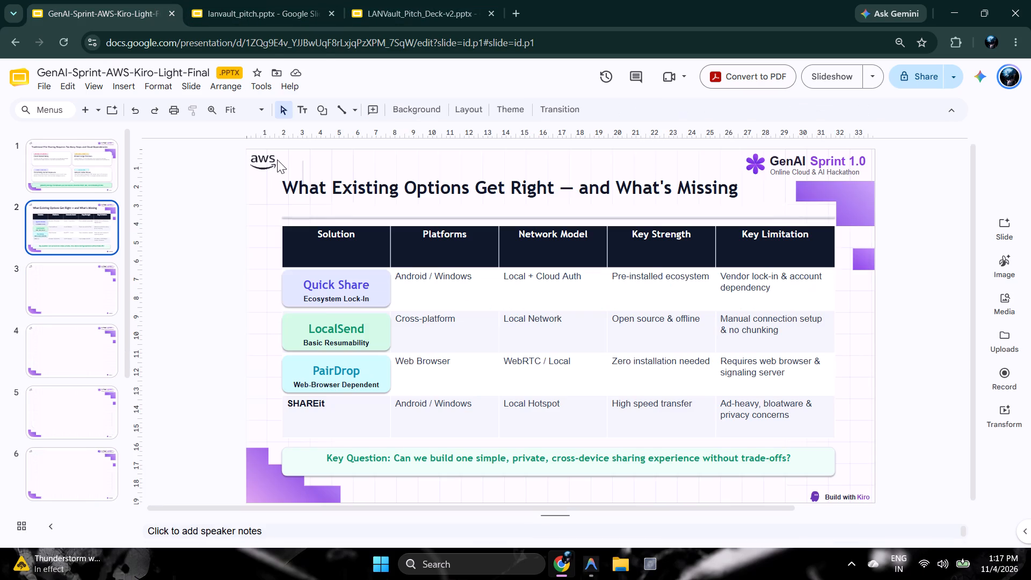
{"action": "key", "text": "ctrl+c"}
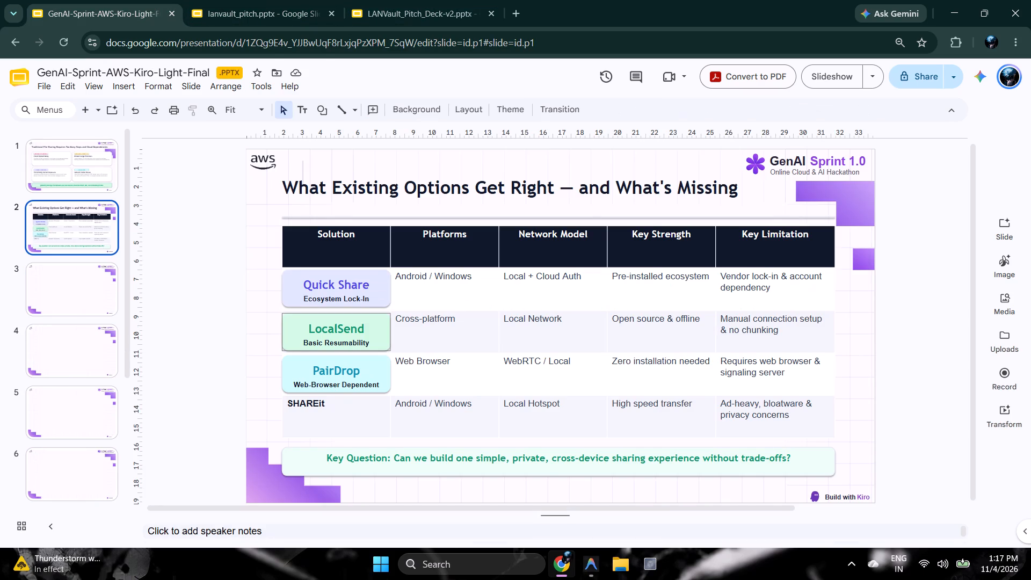
{"action": "left_click", "coordinate": [208, 240]}
{"action": "left_click", "coordinate": [287, 0]}
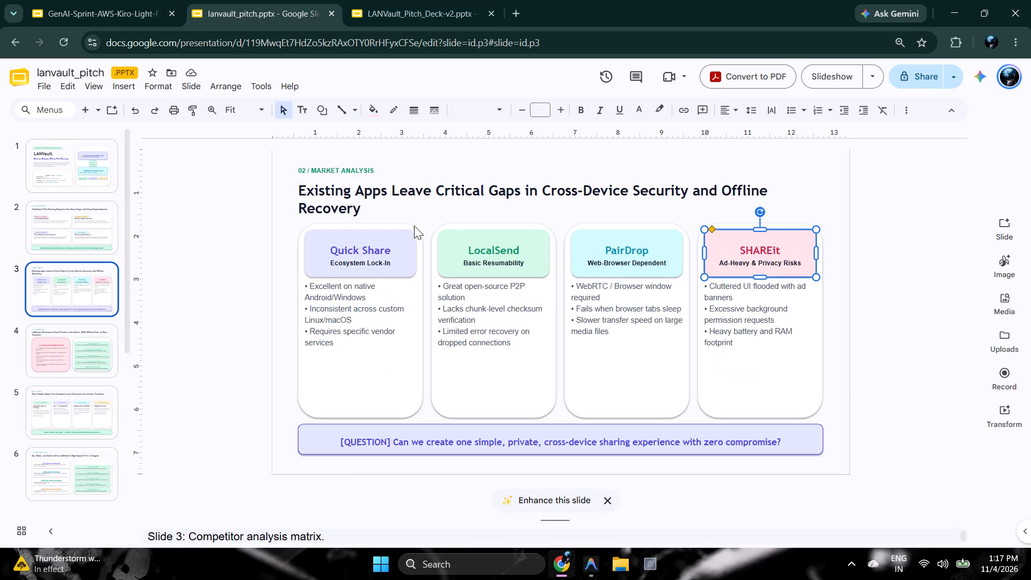
{"action": "key", "text": "ctrl+c"}
{"action": "left_click", "coordinate": [144, 0]}
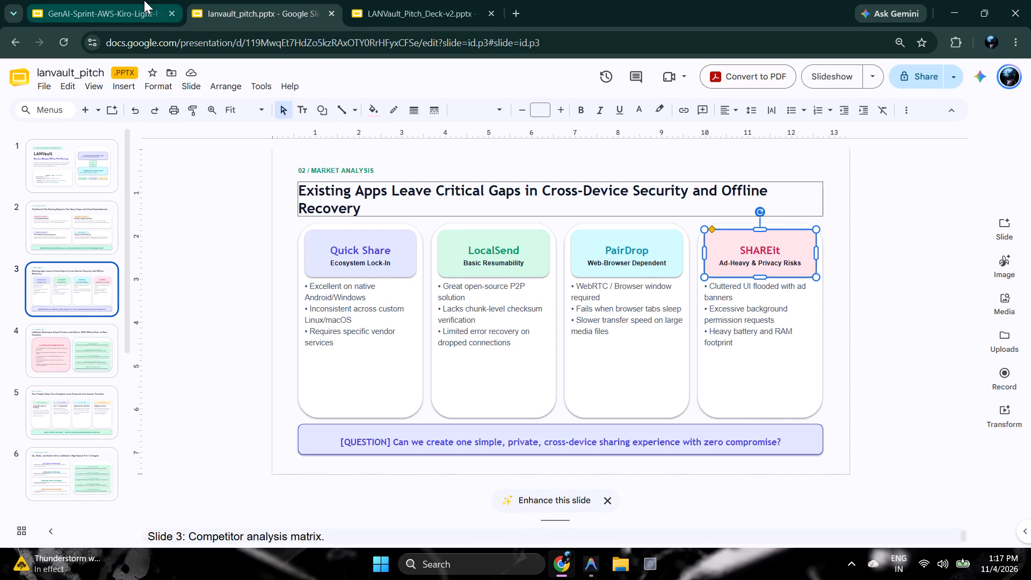
{"action": "key", "text": "ctrl+v"}
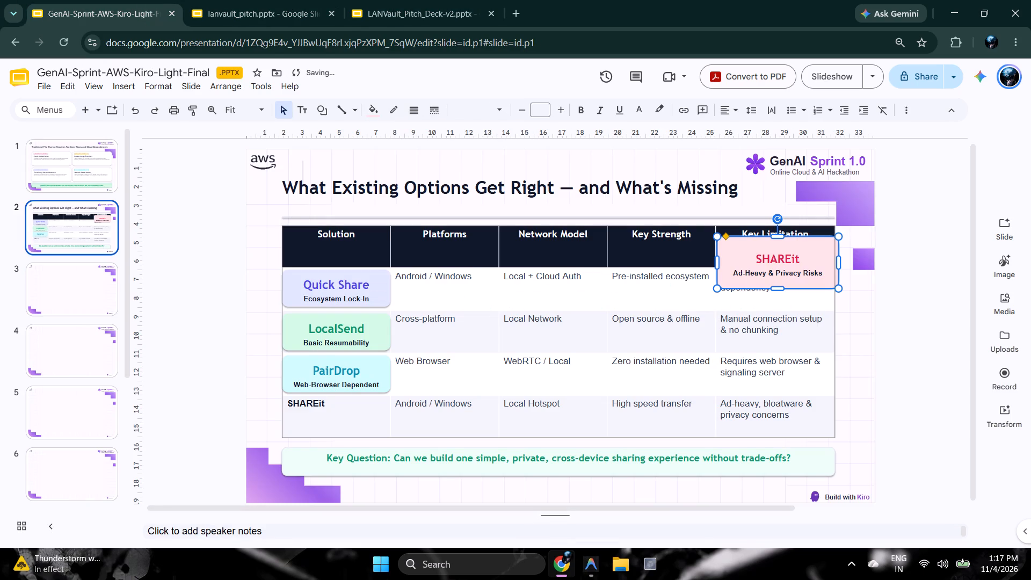
Move the SHAREit box over the SHAREit cell in the Solution column and resize it to match the other boxes, fine-tuning its height.
{"action": "left_click", "coordinate": [811, 262]}
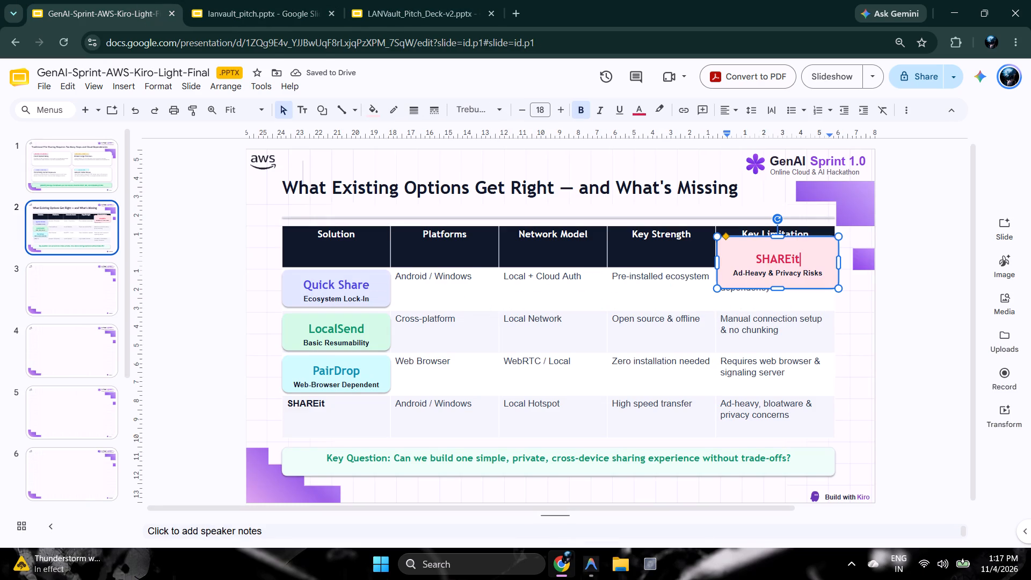
{"action": "left_click_drag", "start_coordinate": [796, 238], "coordinate": [388, 401]}
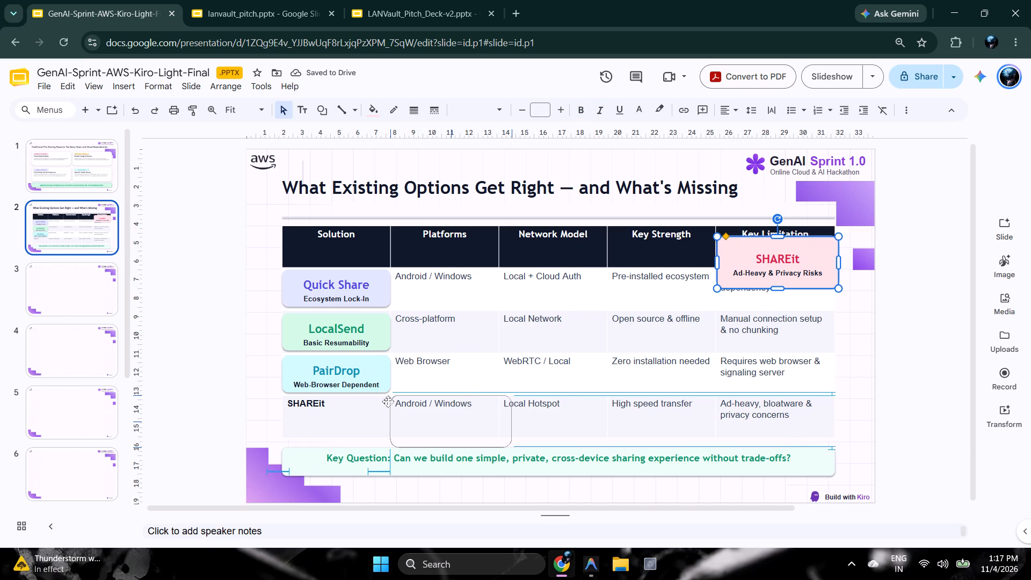
{"action": "left_click_drag", "start_coordinate": [388, 401], "coordinate": [361, 398]}
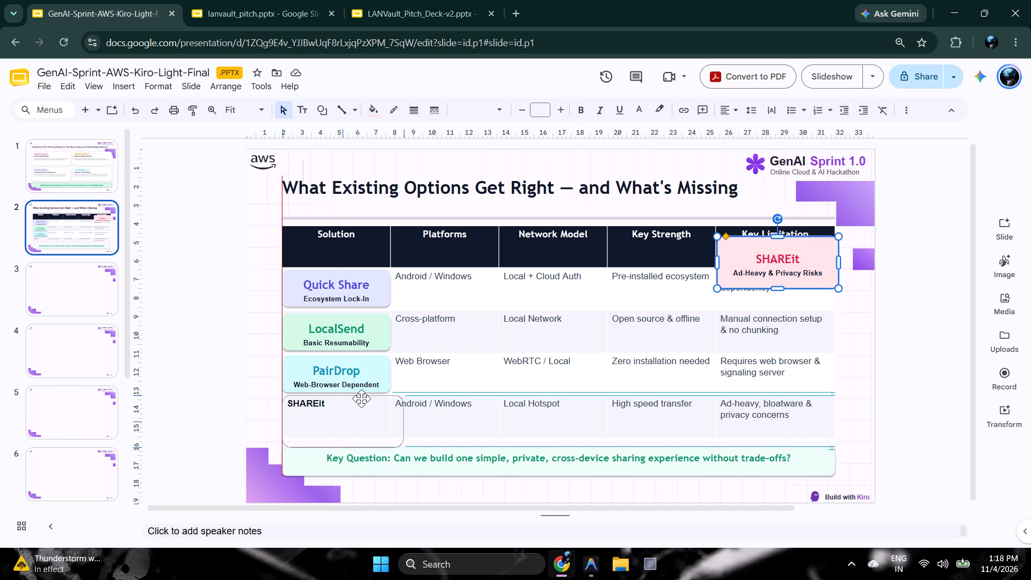
{"action": "left_click_drag", "start_coordinate": [361, 398], "coordinate": [364, 398]}
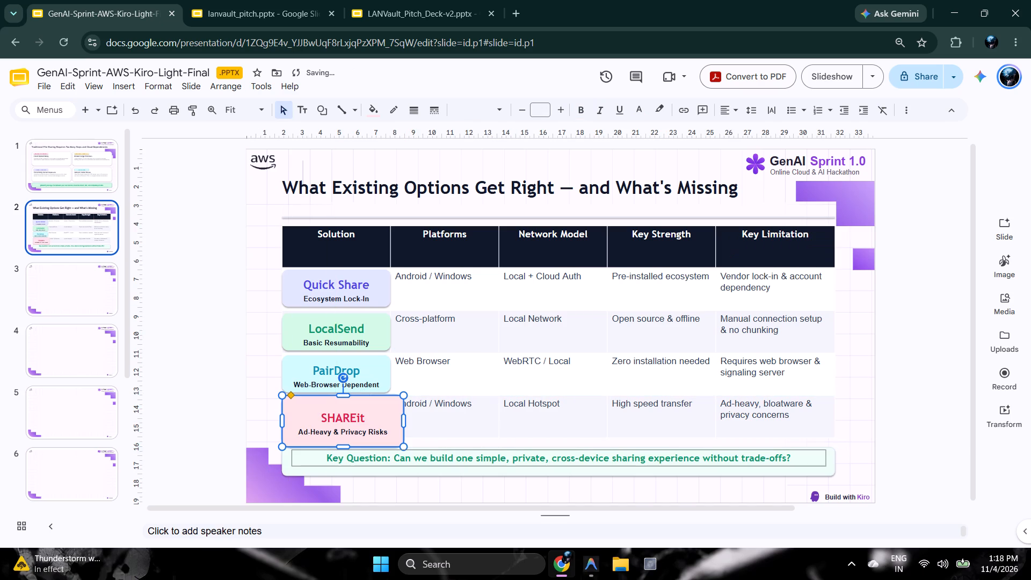
{"action": "left_click_drag", "start_coordinate": [405, 449], "coordinate": [396, 439]}
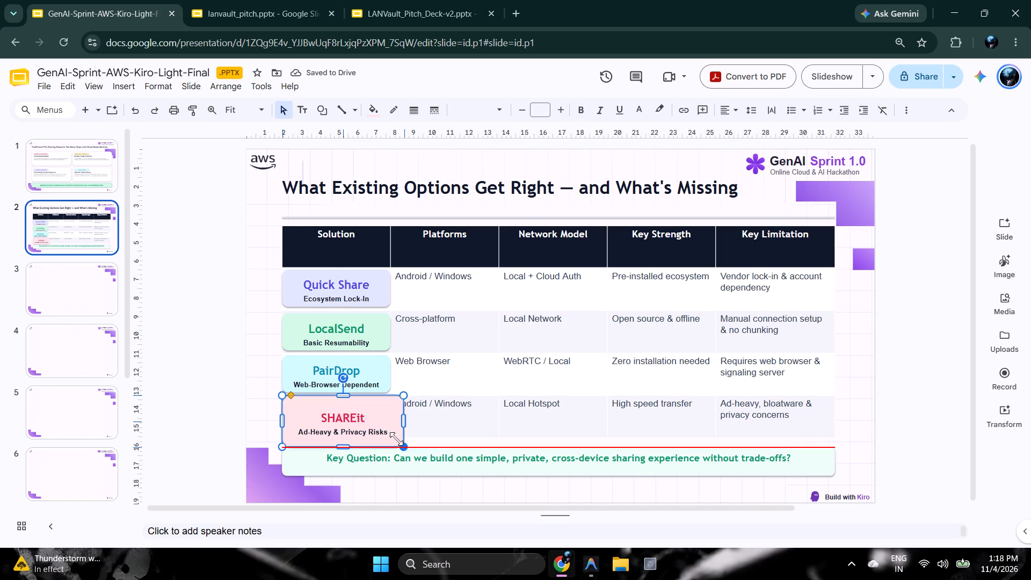
{"action": "left_click_drag", "start_coordinate": [396, 439], "coordinate": [395, 437]}
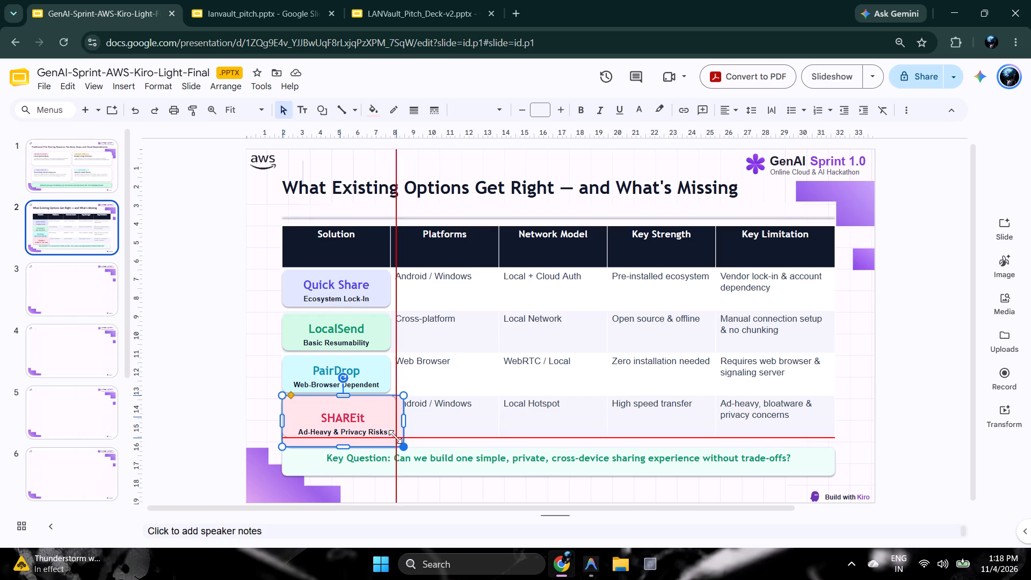
{"action": "left_click_drag", "start_coordinate": [395, 437], "coordinate": [393, 434]}
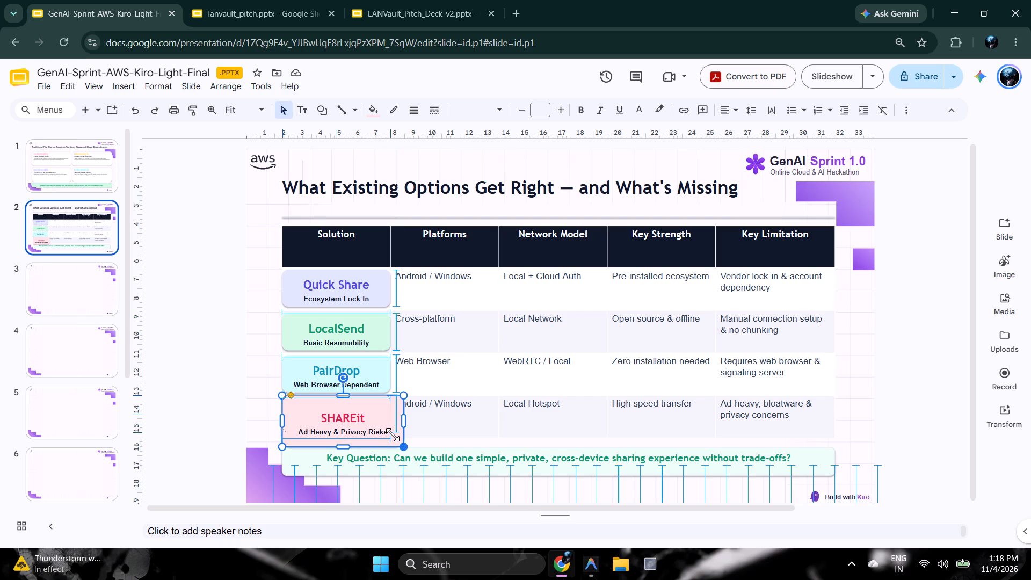
{"action": "left_click_drag", "start_coordinate": [393, 434], "coordinate": [389, 434]}
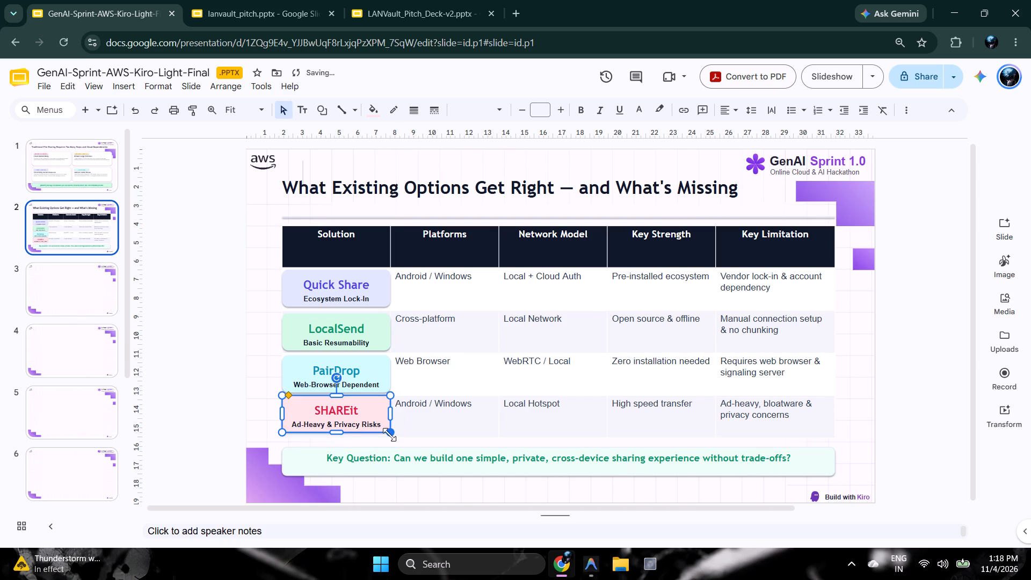
{"action": "left_click", "coordinate": [169, 342]}
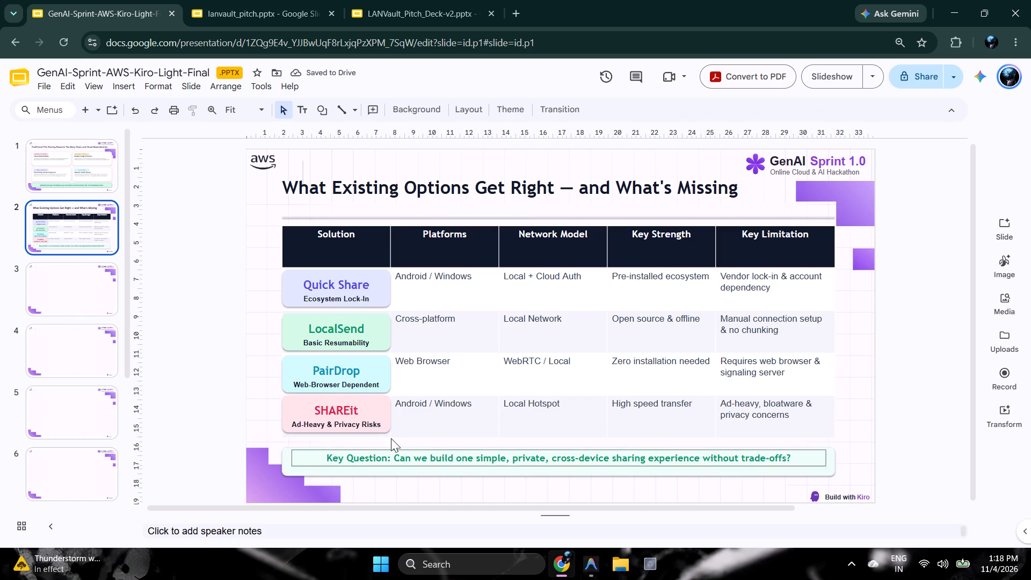
{"action": "left_click", "coordinate": [373, 405]}
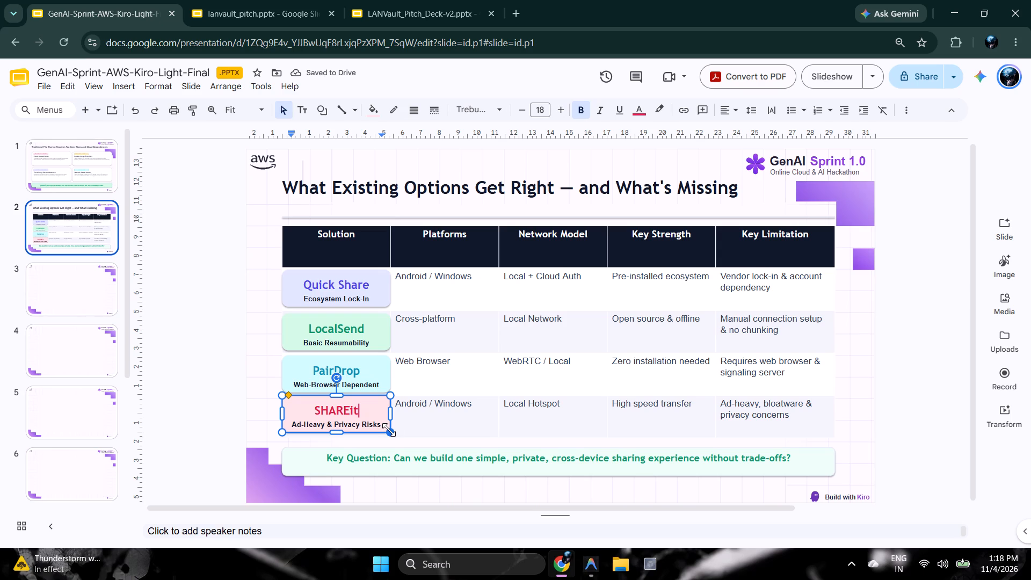
{"action": "left_click", "coordinate": [389, 430]}
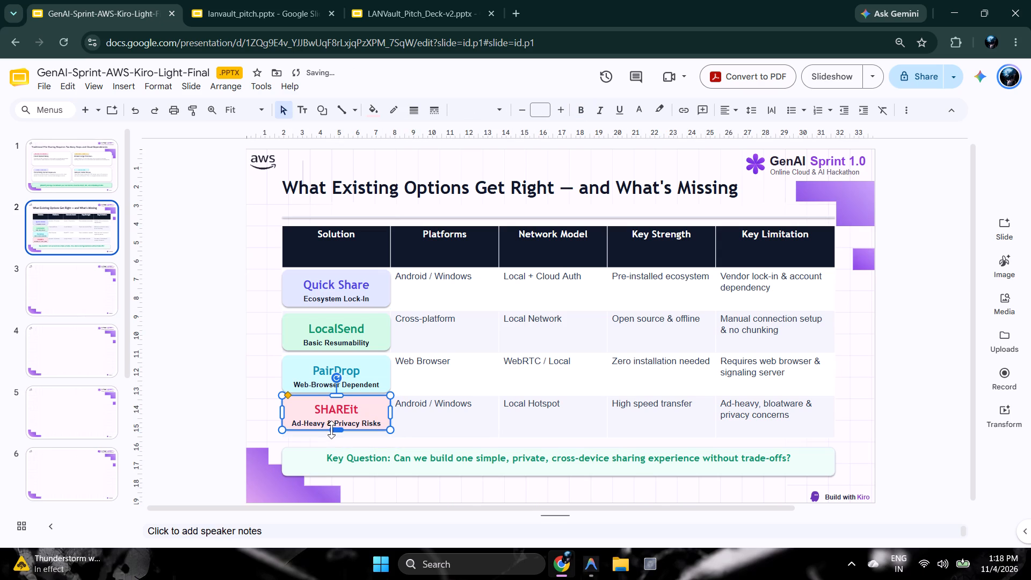
{"action": "left_click_drag", "start_coordinate": [335, 429], "coordinate": [335, 429]}
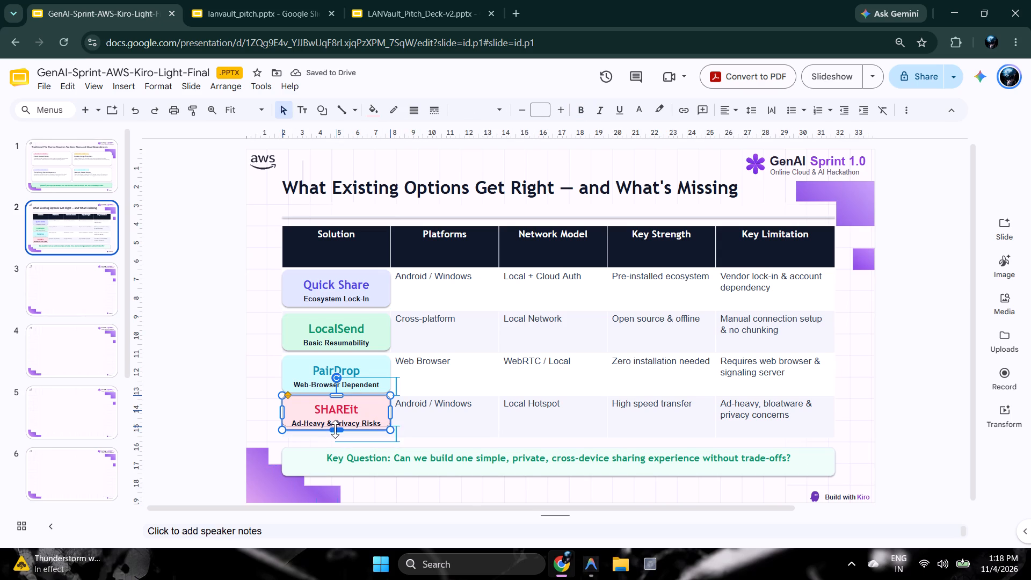
{"action": "left_click_drag", "start_coordinate": [335, 429], "coordinate": [337, 433]}
{"action": "left_click", "coordinate": [229, 419]}
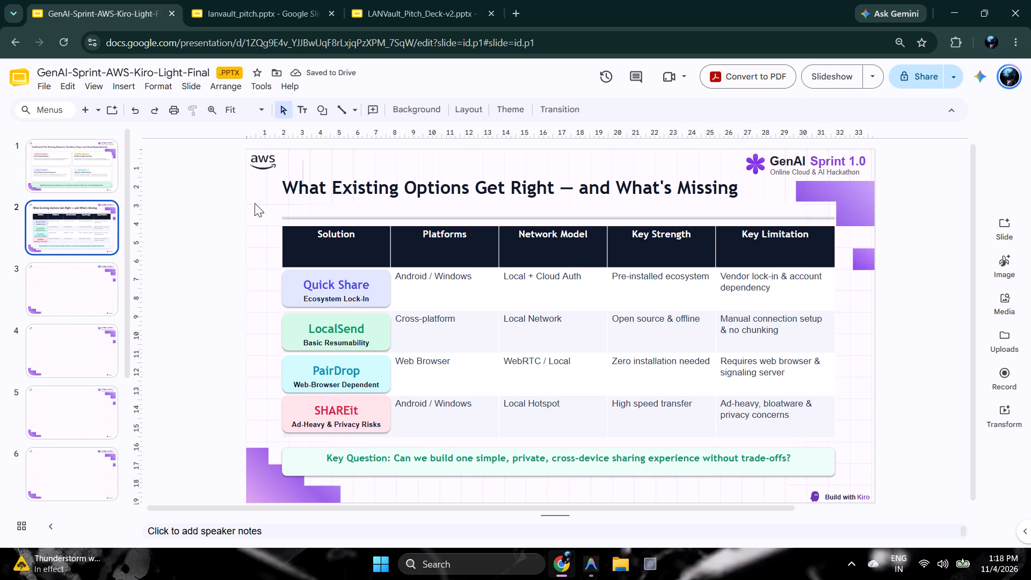
Indent the Web Browser and Cross-platform entries in the table's Platforms column with four leading spaces each.
{"action": "left_click", "coordinate": [395, 360]}
{"action": "key", "text": "space"}
{"action": "key", "text": "space"}
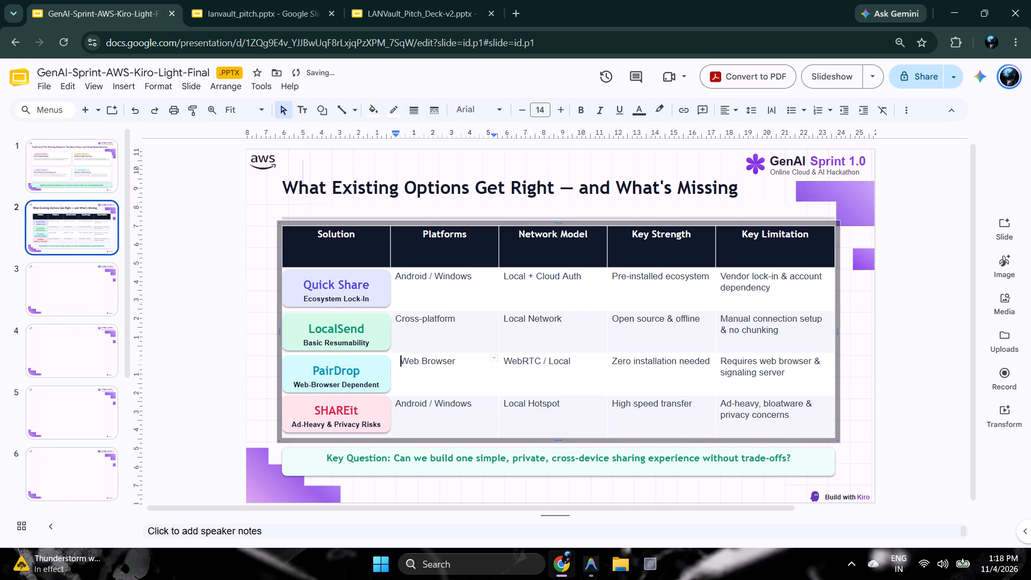
{"action": "key", "text": "space"}
{"action": "key", "text": "space"}
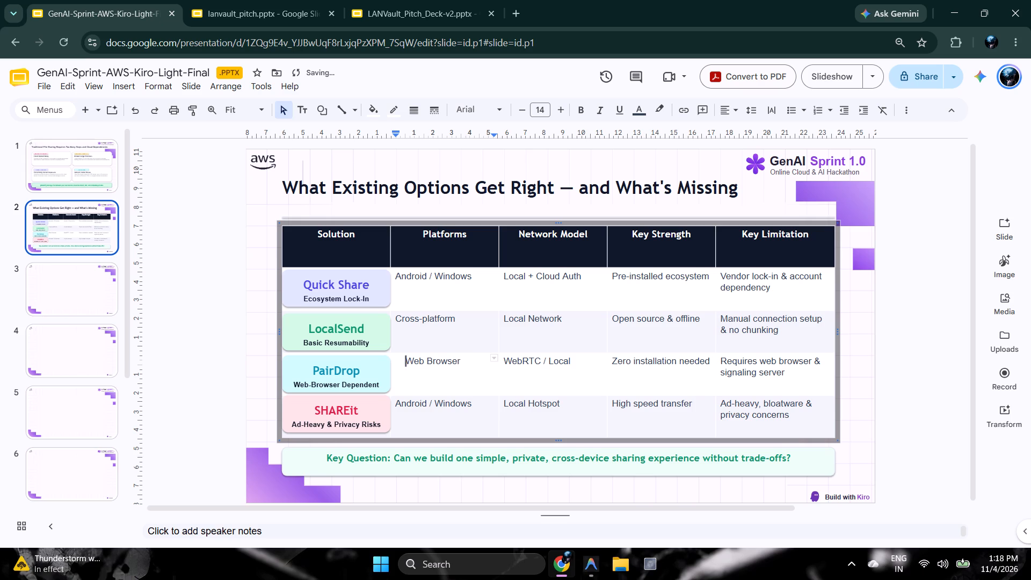
{"action": "left_click", "coordinate": [395, 316]}
{"action": "key", "text": "space"}
{"action": "key", "text": "space"}
{"action": "key", "text": "space"}
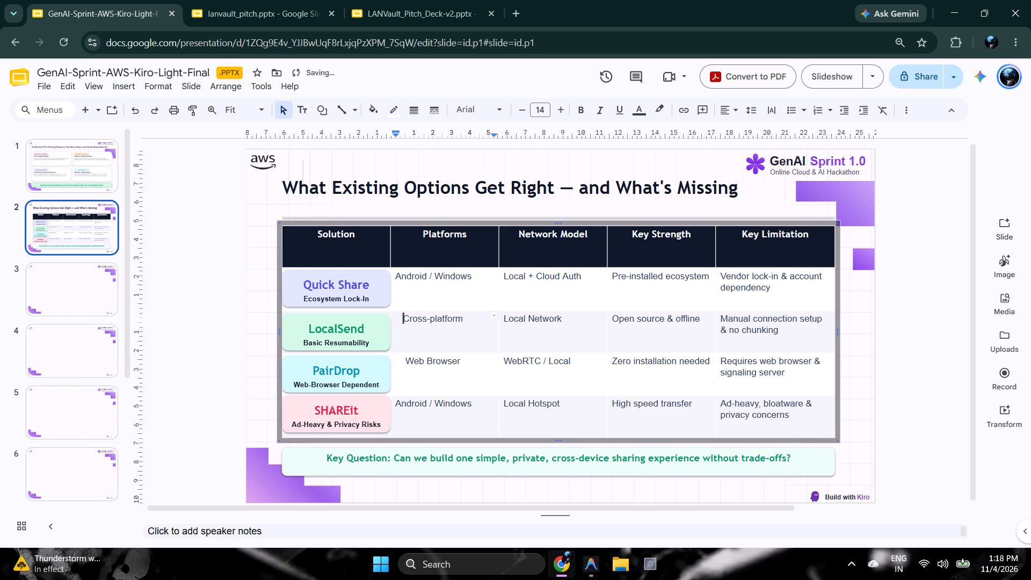
{"action": "key", "text": "space"}
Indent both Android / Windows entries in the Platforms column, beside Quick Share and SHAREit, with three leading spaces each.
{"action": "left_click", "coordinate": [395, 274]}
{"action": "key", "text": "space"}
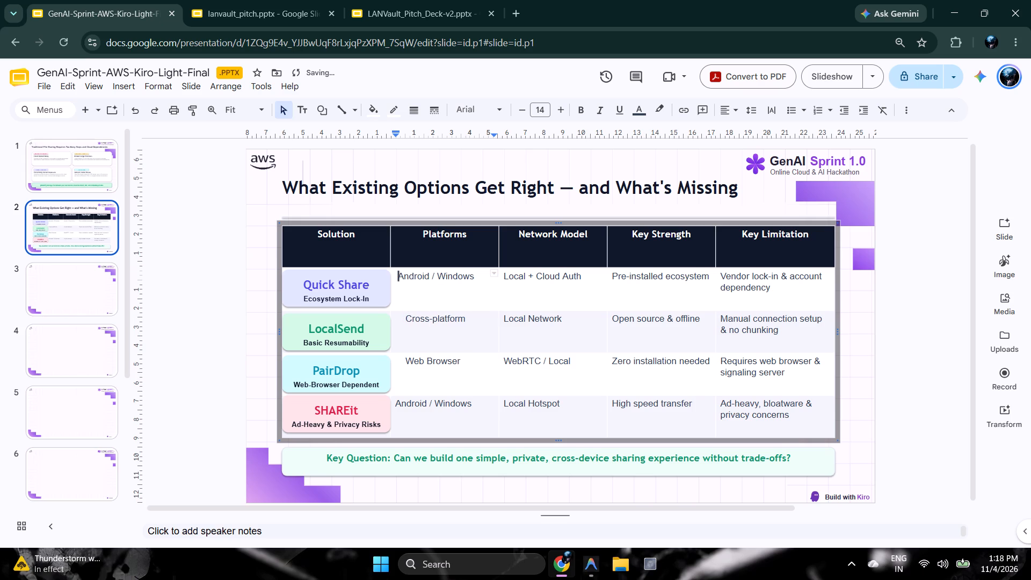
{"action": "key", "text": "space"}
{"action": "key", "text": "space"}
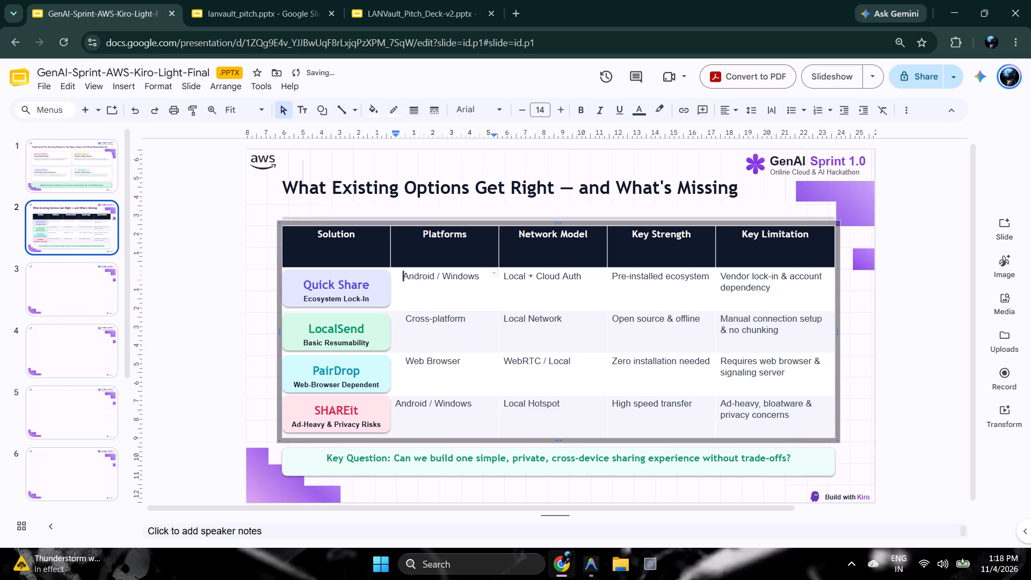
{"action": "left_click", "coordinate": [394, 404]}
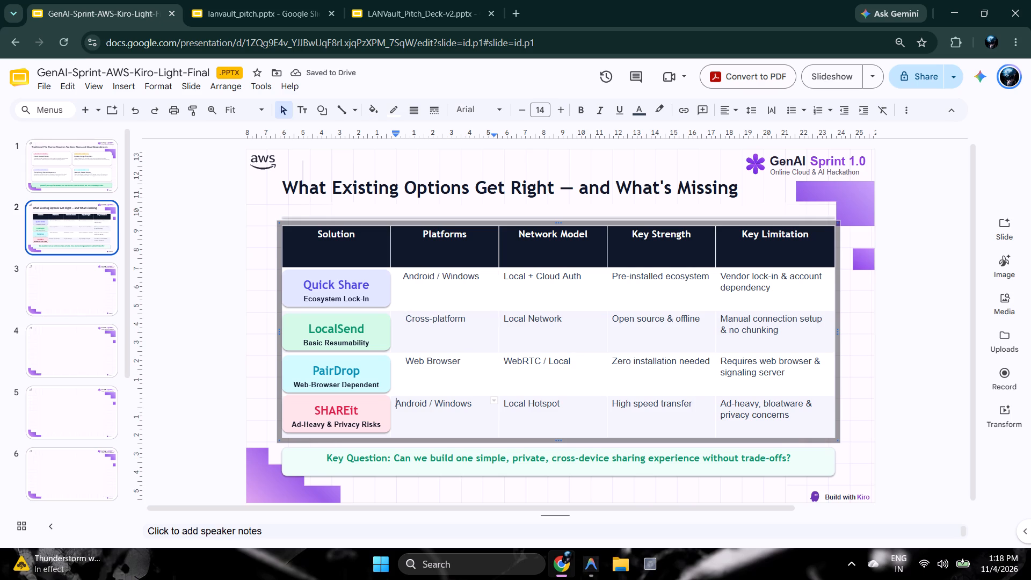
{"action": "key", "text": "space"}
{"action": "key", "text": "space"}
{"action": "key", "text": "space"}
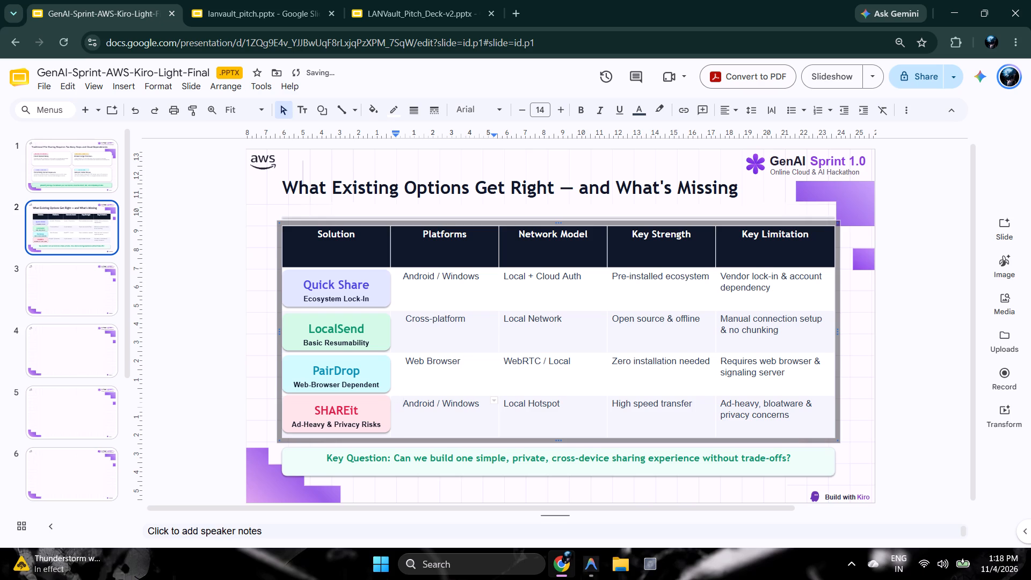
{"action": "left_click", "coordinate": [223, 223]}
Go to the empty slide 3, switch to lanvault_pitch and review slide 4 on the LANVault value.
{"action": "left_click", "coordinate": [68, 285]}
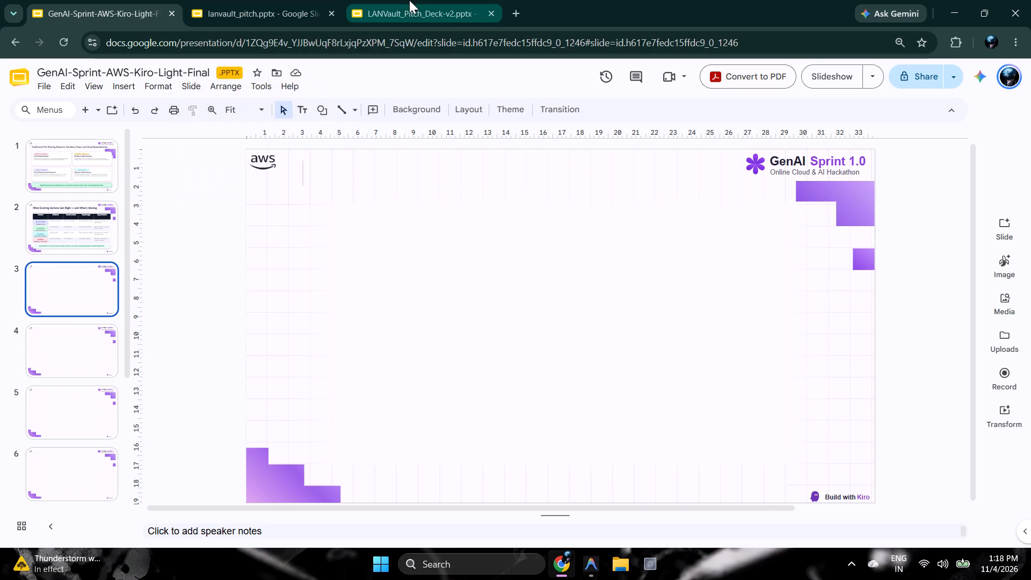
{"action": "left_click", "coordinate": [296, 1]}
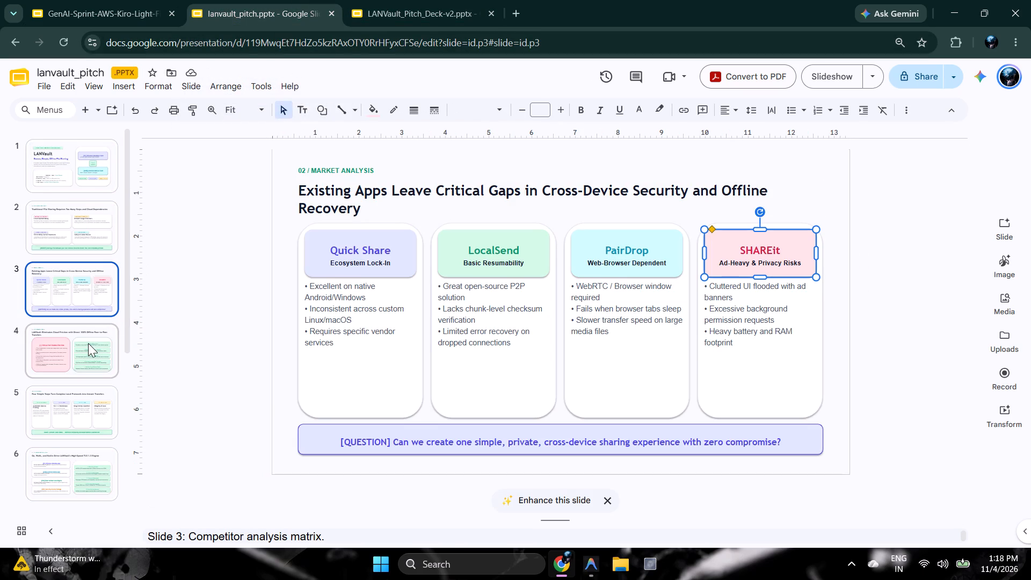
{"action": "left_click", "coordinate": [86, 344]}
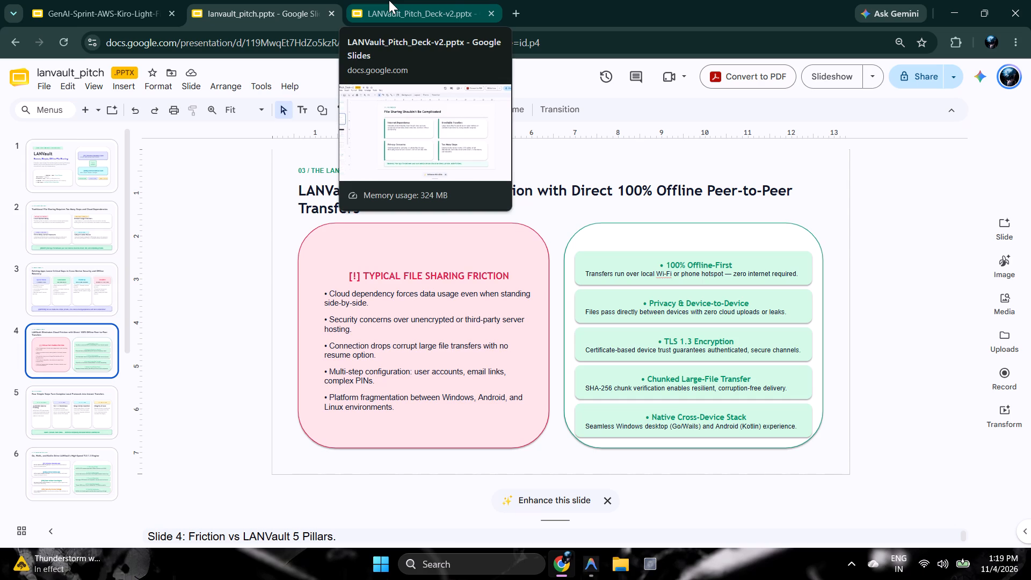
Open Gemini Notebook in a new browser tab.
{"action": "left_click", "coordinate": [516, 4]}
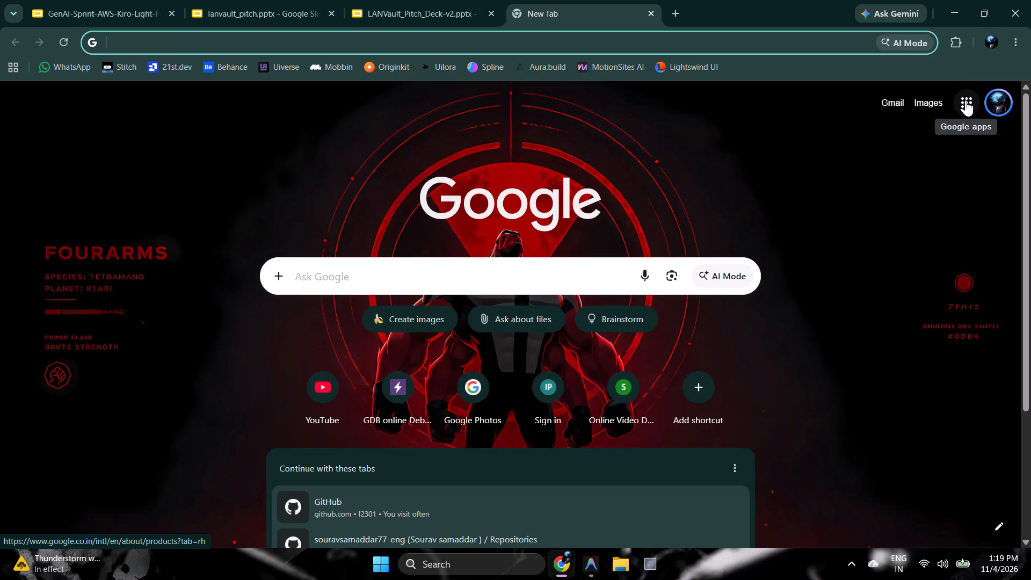
{"action": "left_click", "coordinate": [965, 100]}
{"action": "scroll", "coordinate": [959, 182], "scroll_direction": "down", "scroll_amount": 6}
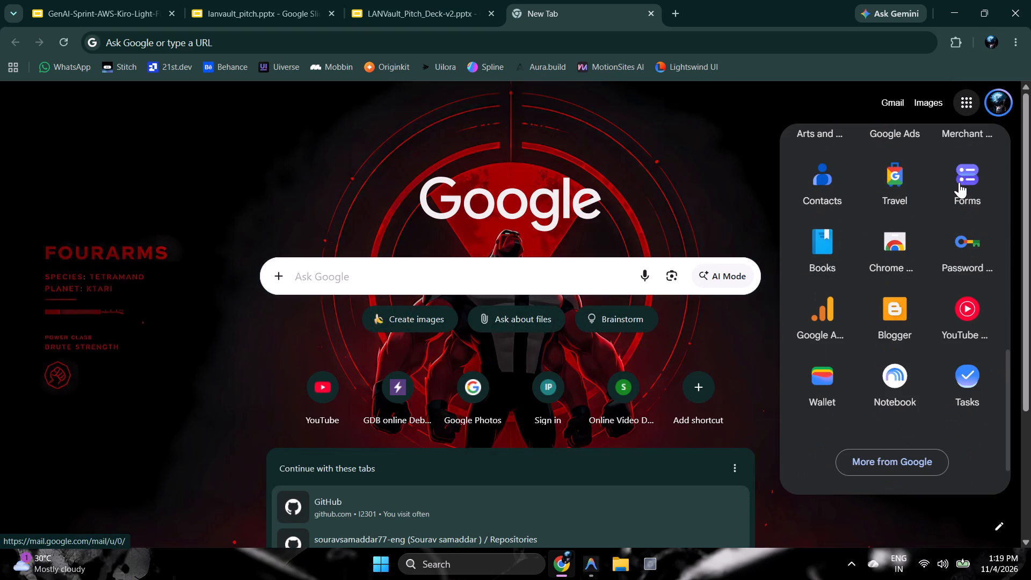
{"action": "left_click", "coordinate": [903, 376]}
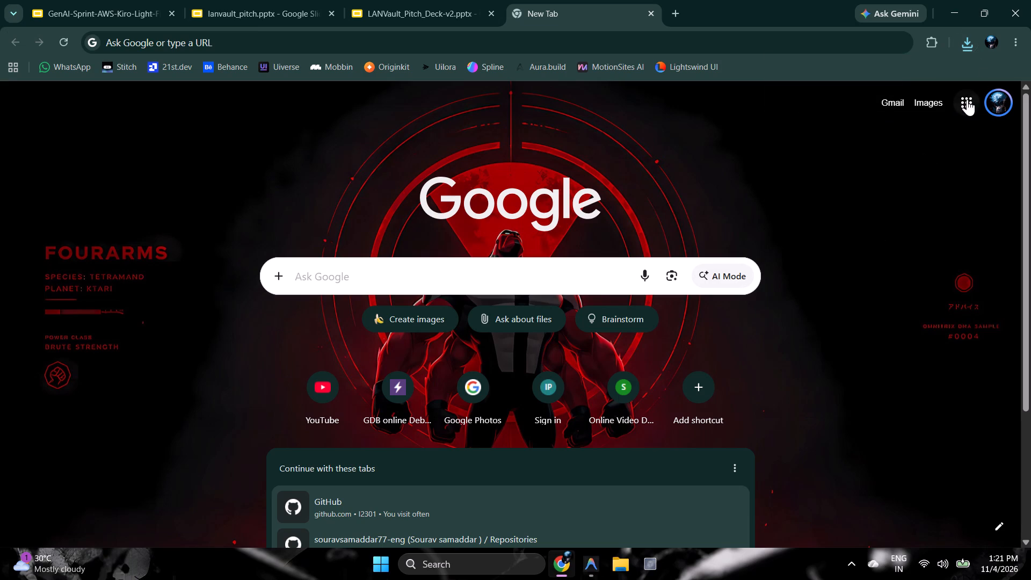
{"action": "scroll", "coordinate": [876, 323], "scroll_direction": "down", "scroll_amount": 2}
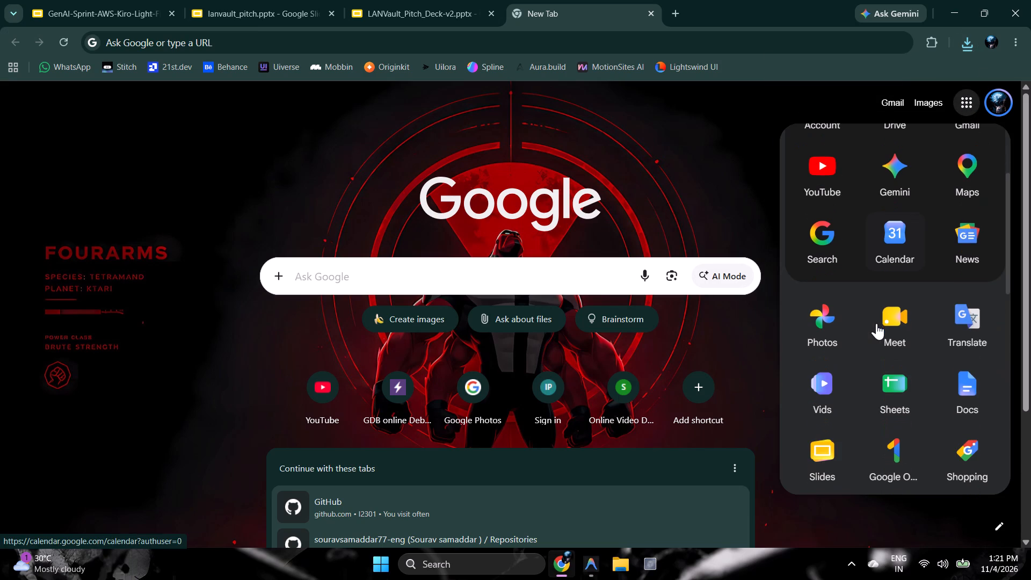
{"action": "left_click", "coordinate": [830, 480]}
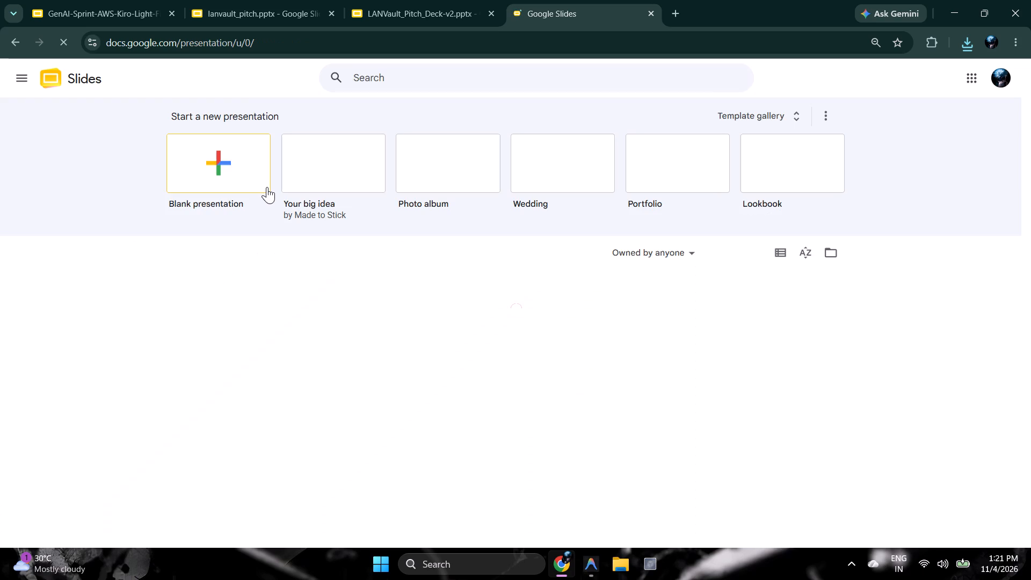
Open Google Drive from the Google apps in another new tab, keeping the Google Slides tab open.
{"action": "double_click", "coordinate": [671, 8]}
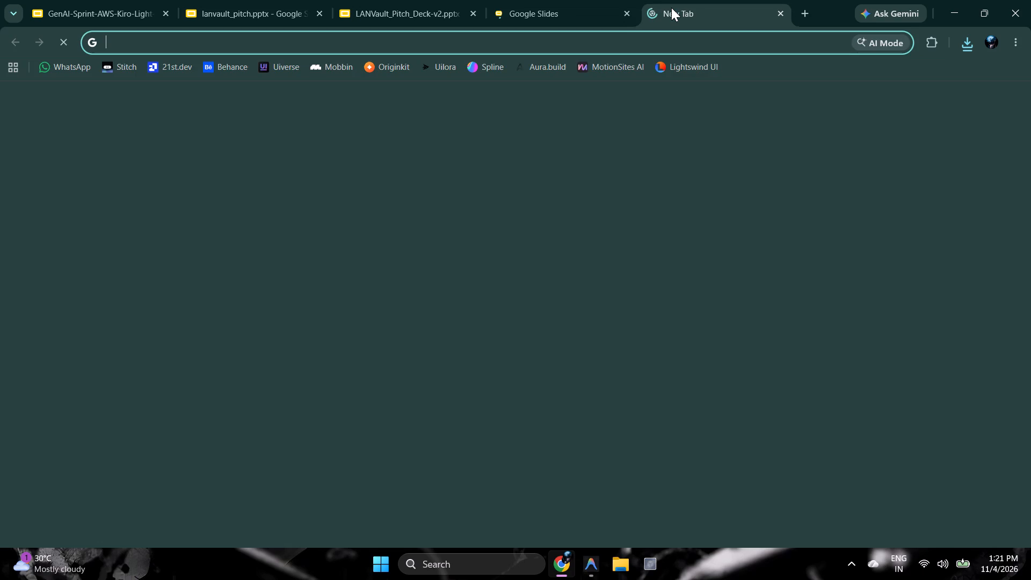
{"action": "triple_click", "coordinate": [965, 108]}
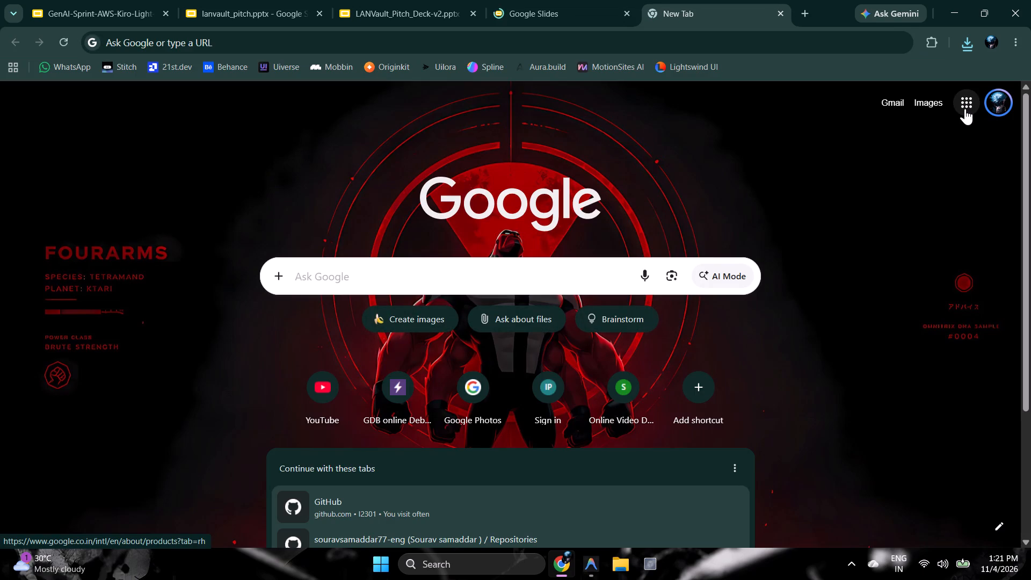
{"action": "left_click", "coordinate": [900, 197]}
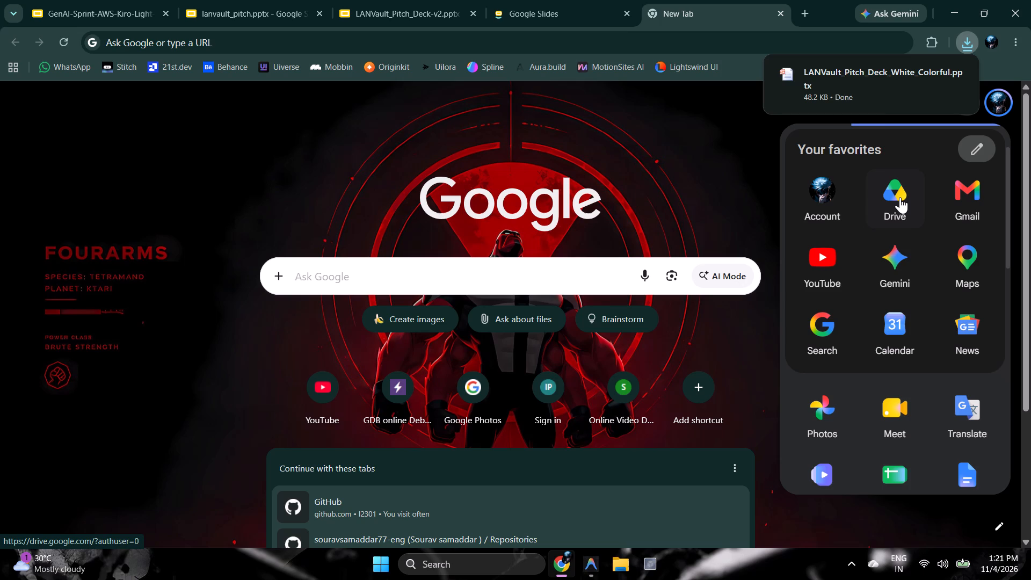
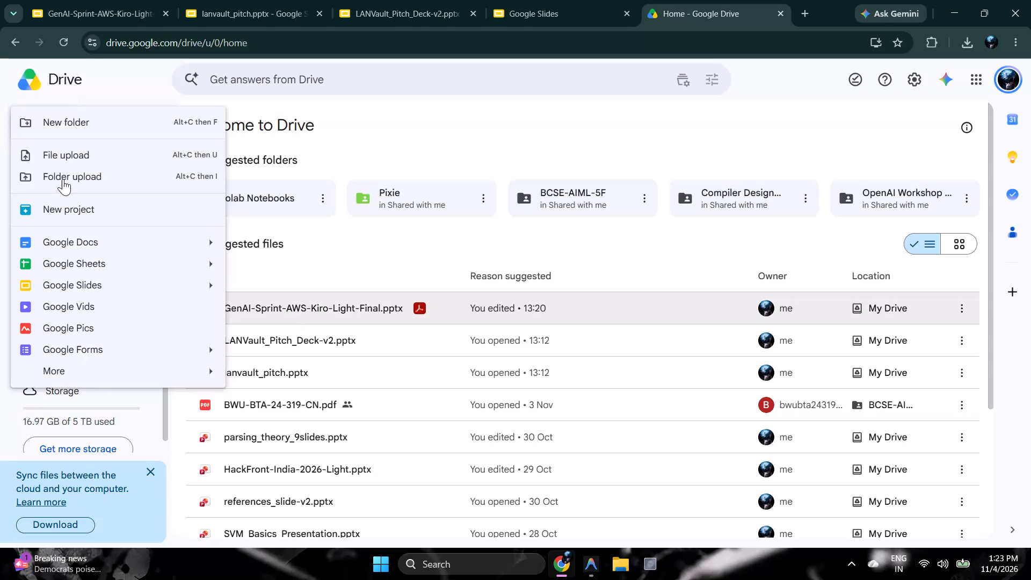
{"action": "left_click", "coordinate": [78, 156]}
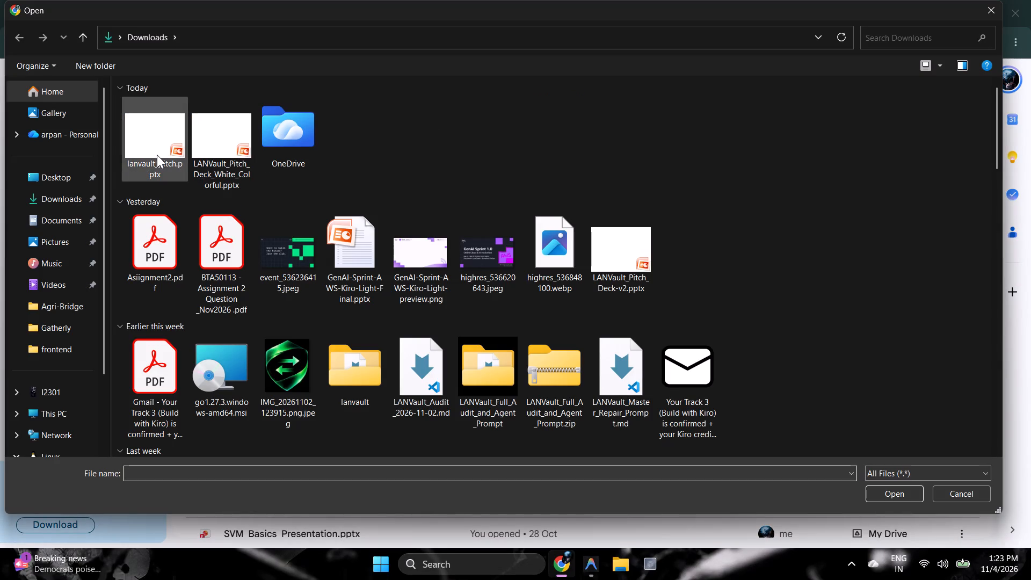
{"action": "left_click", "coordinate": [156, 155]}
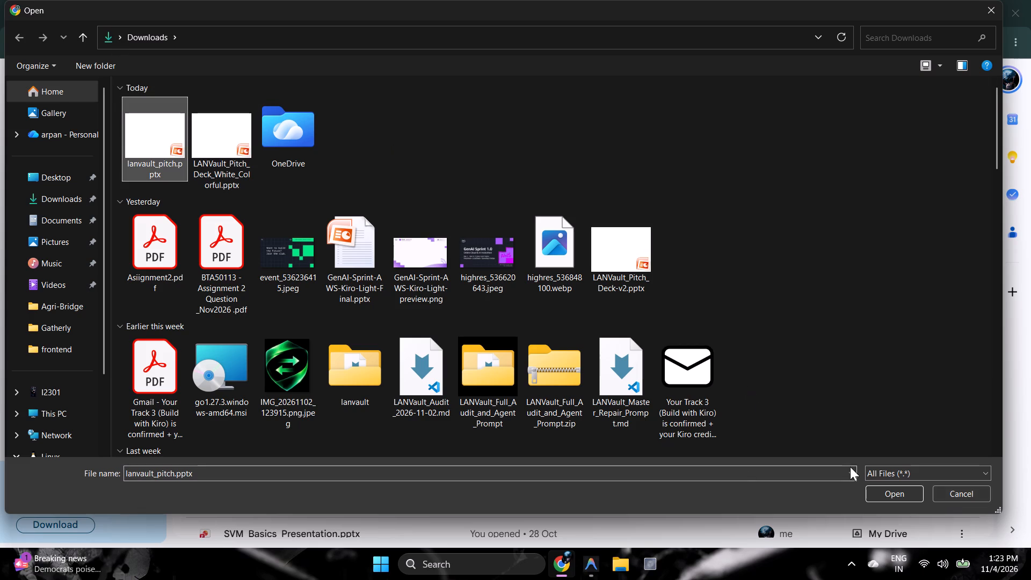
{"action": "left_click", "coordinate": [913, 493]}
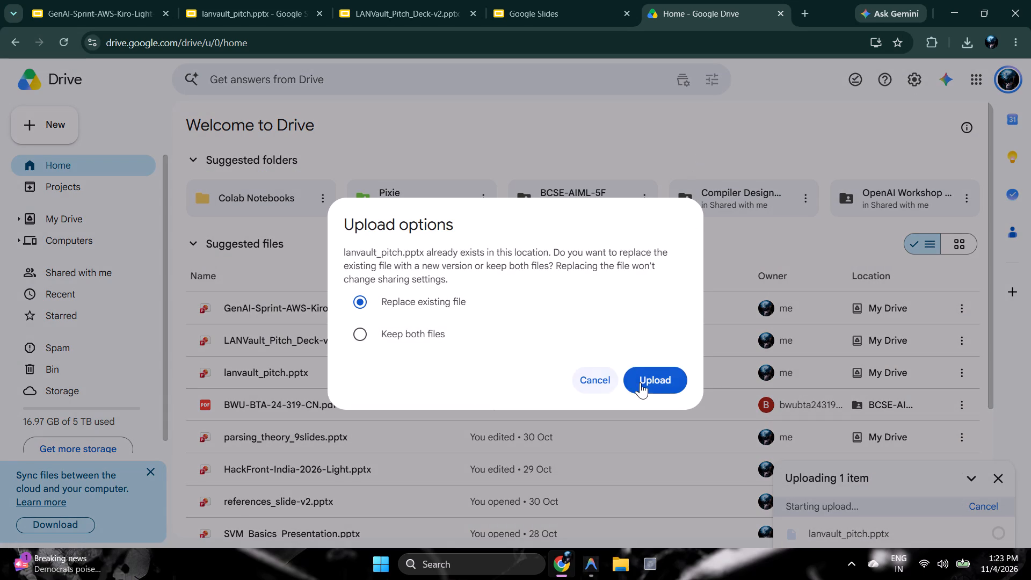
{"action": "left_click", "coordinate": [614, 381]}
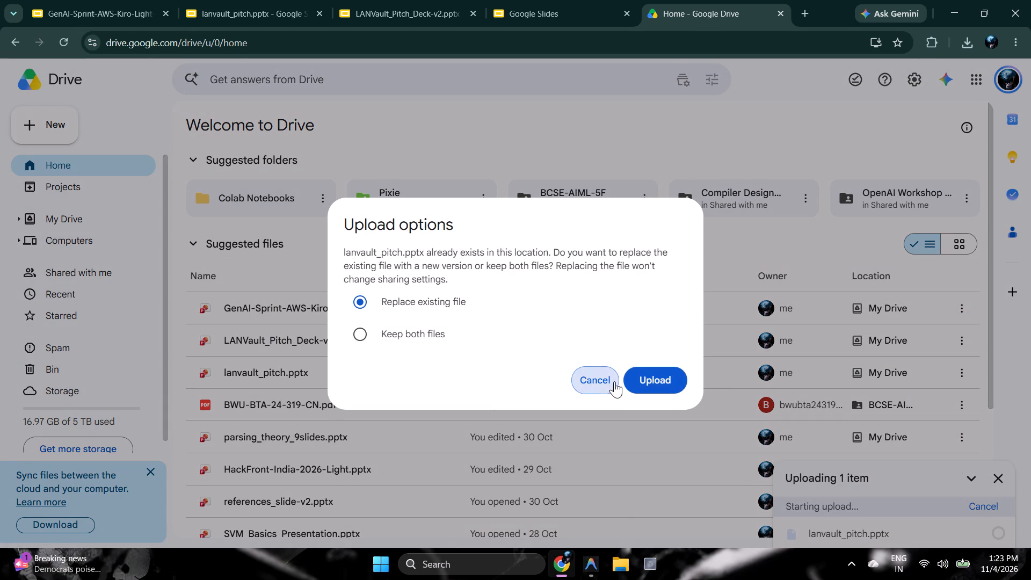
Check the open lanvault_pitch.pptx presentation and the Google Drive file list, ending on the Google Slides home page.
{"action": "left_click", "coordinate": [282, 0]}
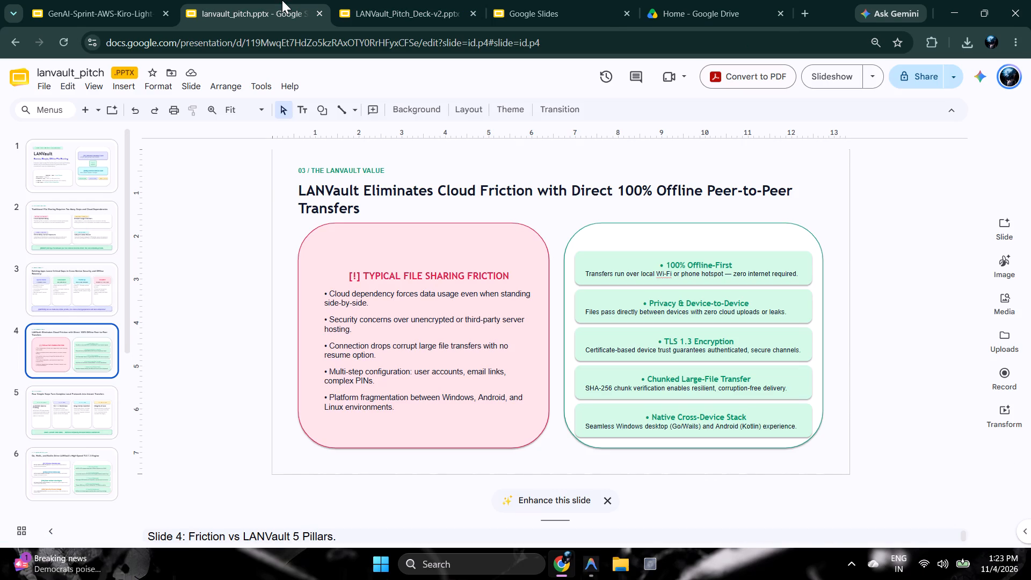
{"action": "left_click", "coordinate": [686, 0]}
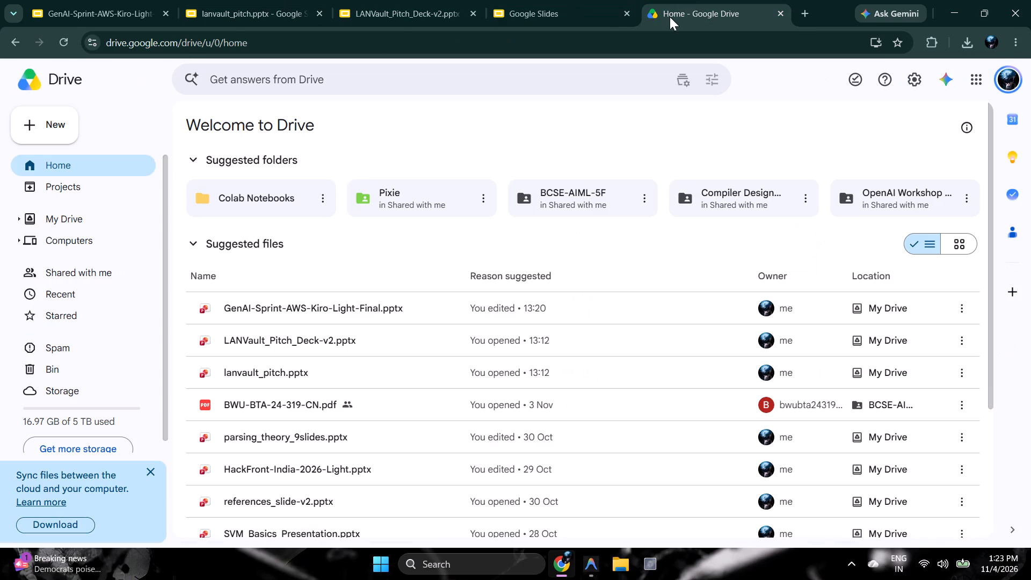
{"action": "left_click", "coordinate": [540, 0]}
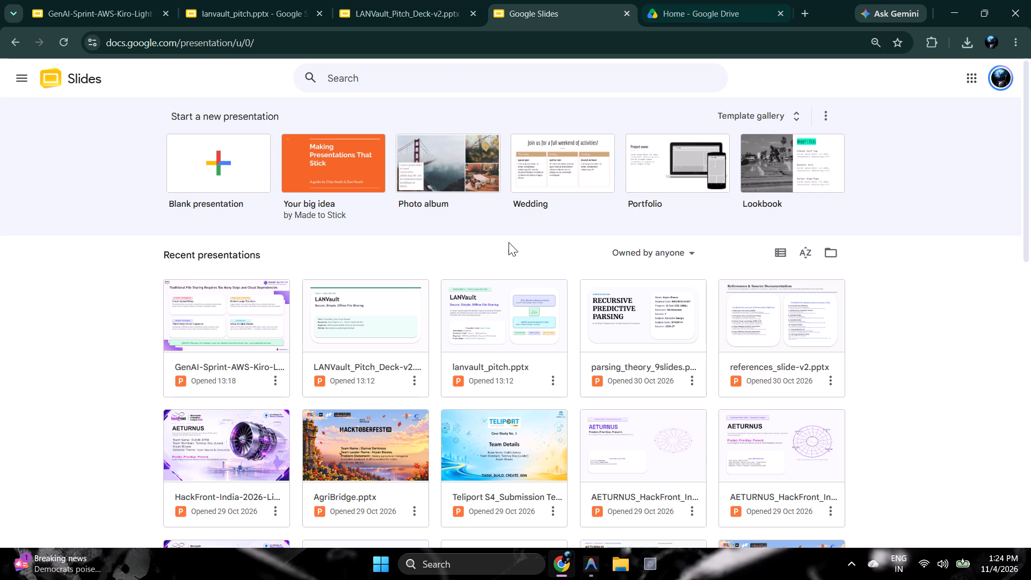
Return to the Google Drive home page, and open the Google apps list in another new tab.
{"action": "left_click", "coordinate": [687, 0]}
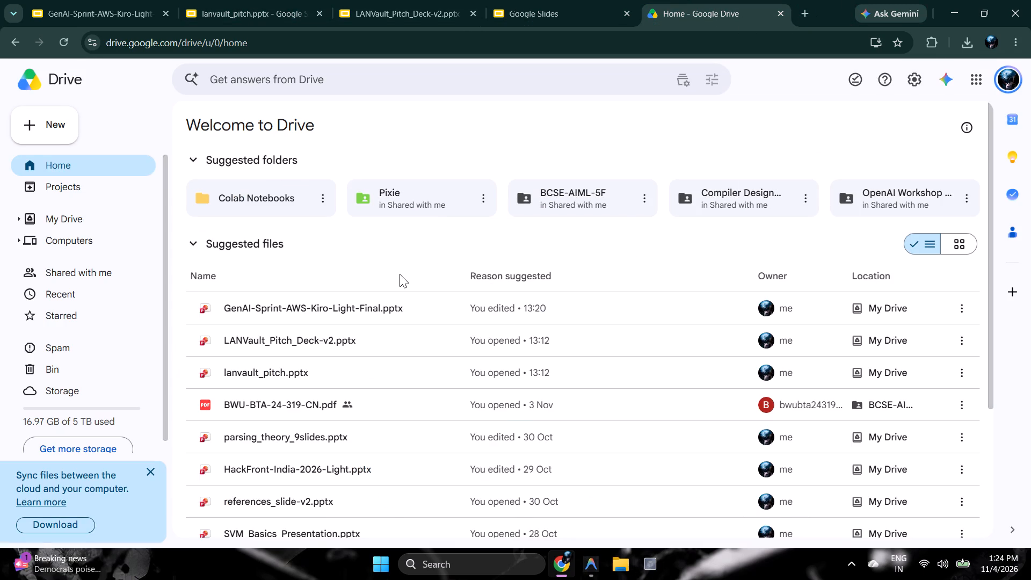
{"action": "left_click", "coordinate": [812, 5]}
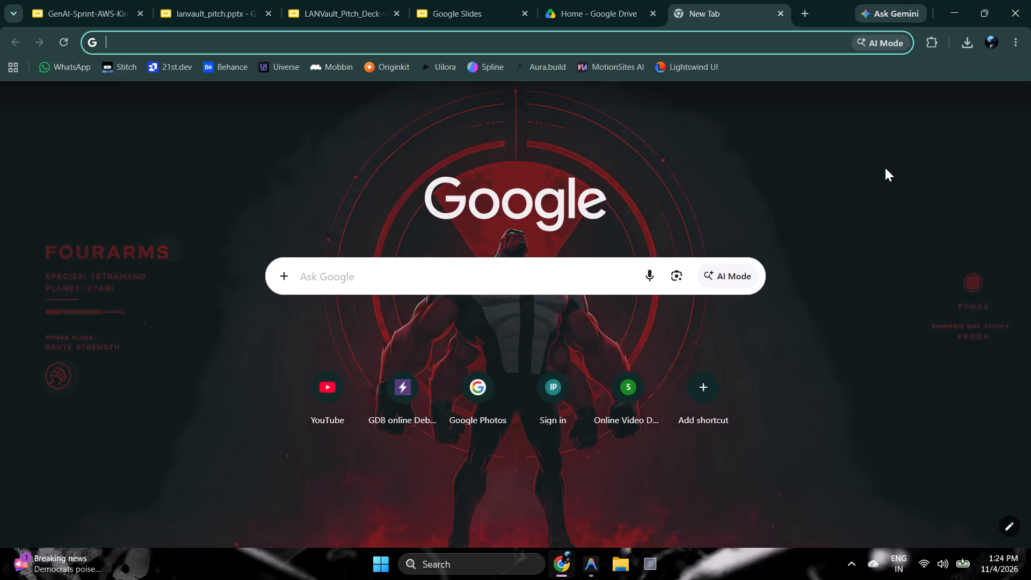
{"action": "left_click", "coordinate": [969, 104]}
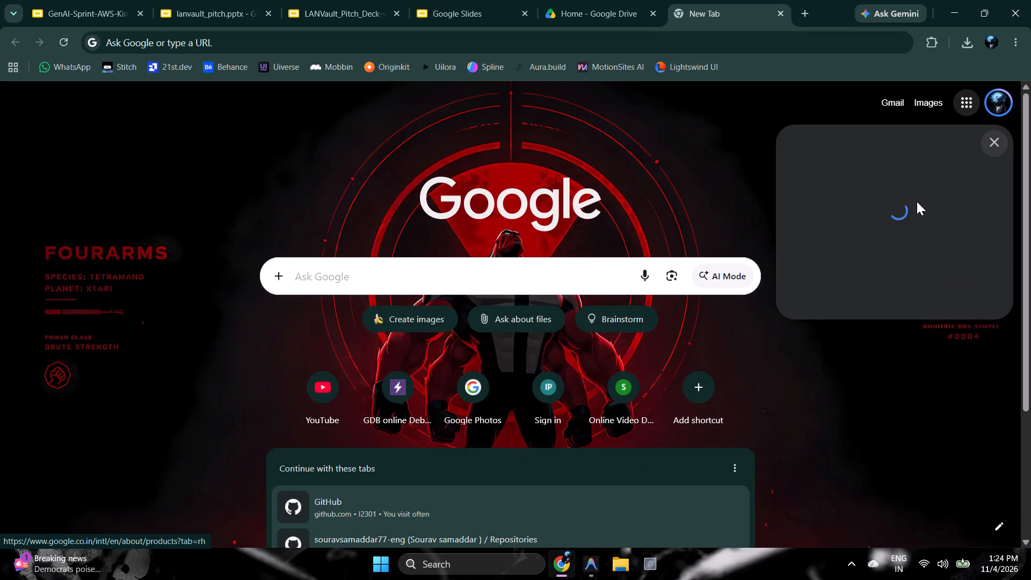
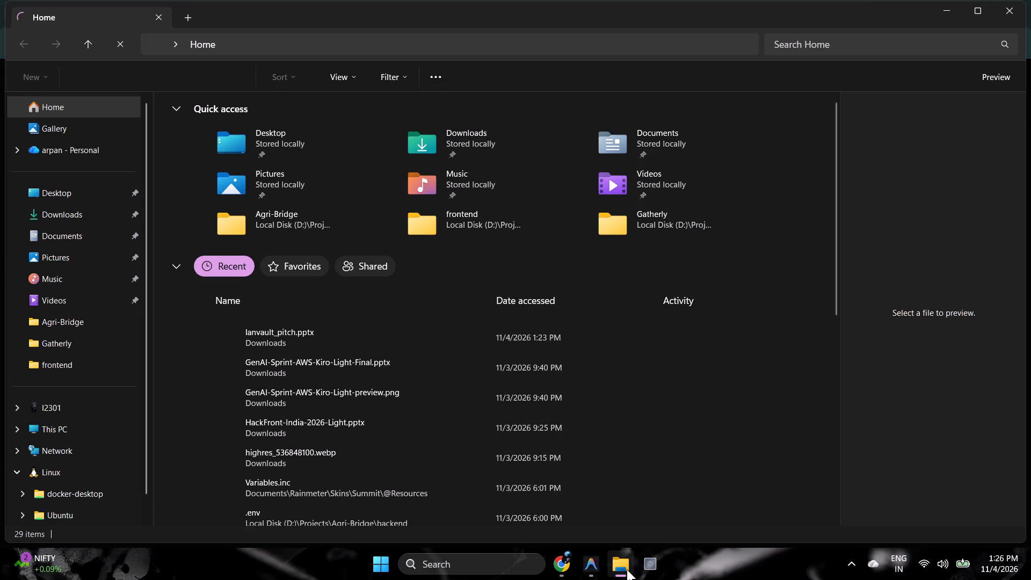
{"action": "left_click", "coordinate": [35, 214]}
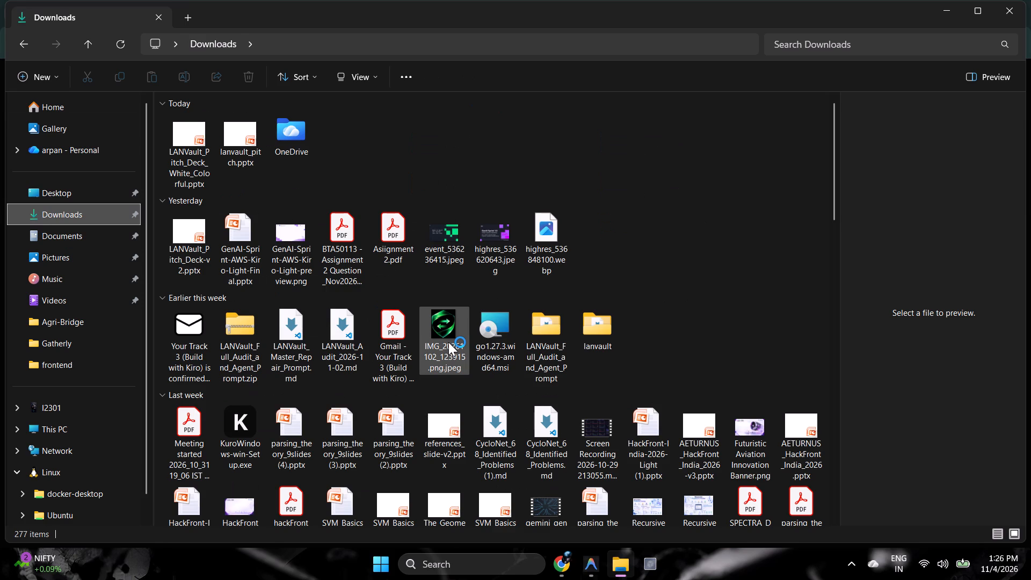
{"action": "left_click", "coordinate": [558, 564]}
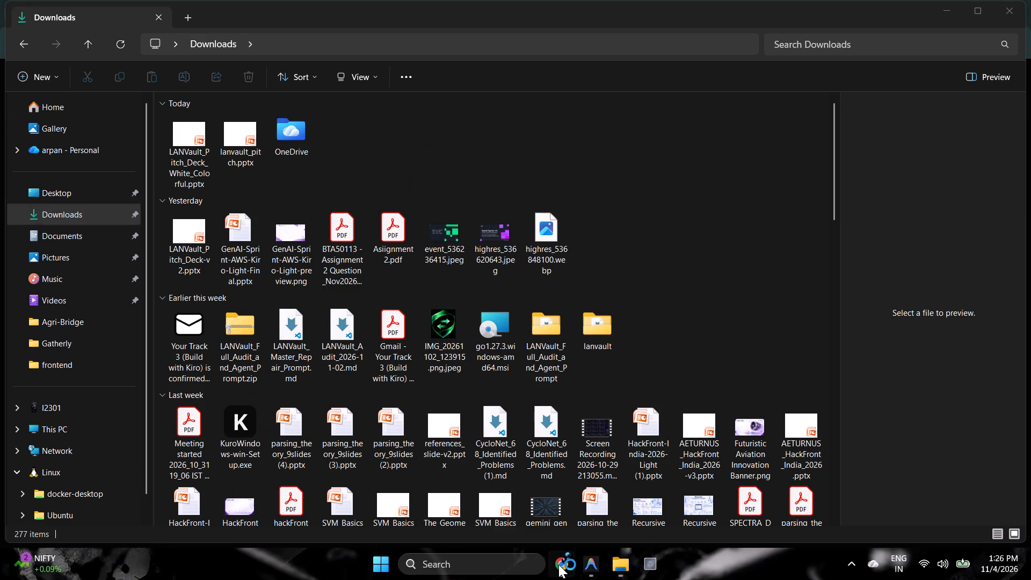
{"action": "left_click", "coordinate": [617, 0]}
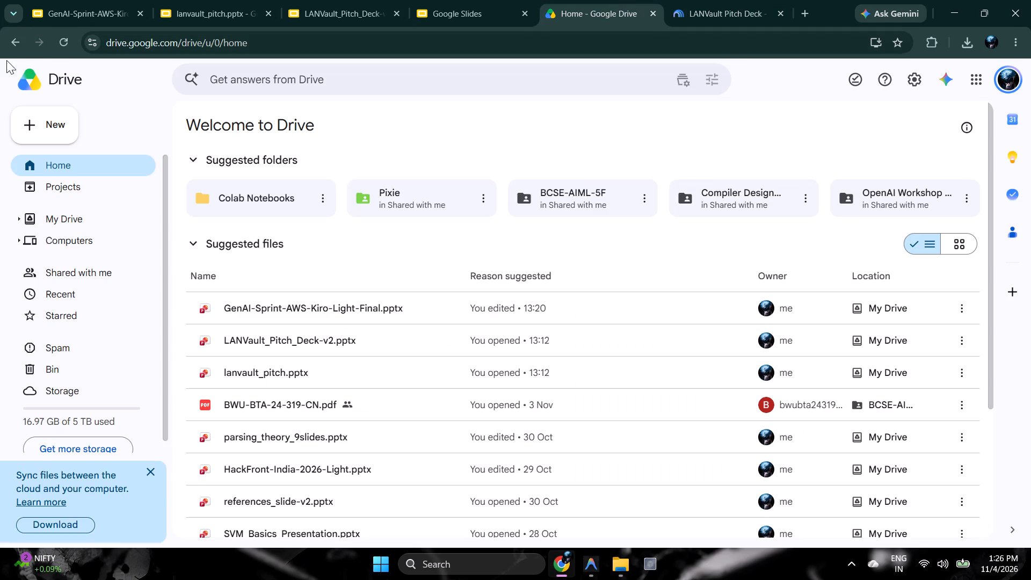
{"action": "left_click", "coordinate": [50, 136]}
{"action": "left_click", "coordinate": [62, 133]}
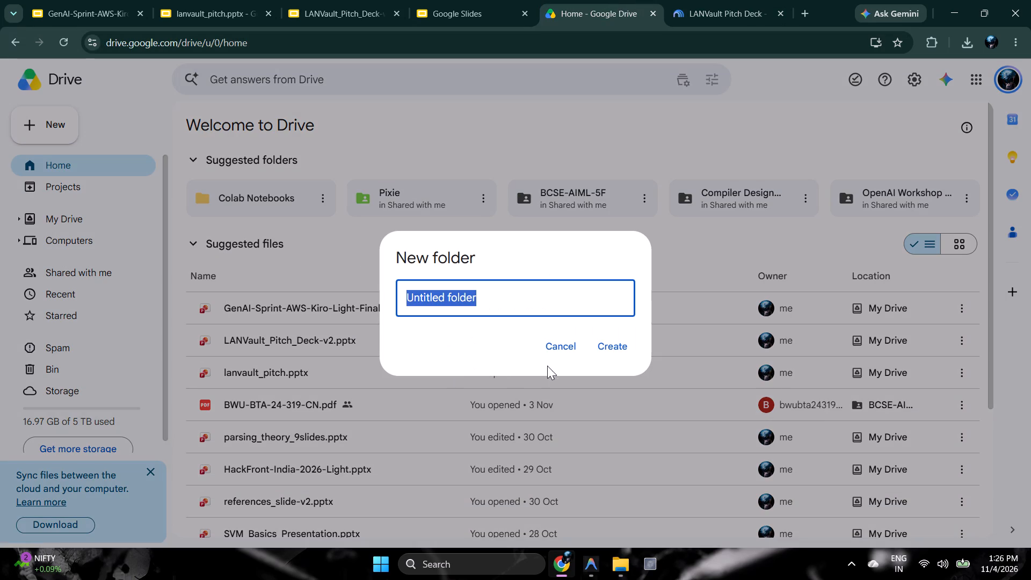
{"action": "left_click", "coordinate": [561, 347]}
Upload LANVault_Pitch_Deck_White_Colorful.pptx from the Downloads folder to Google Drive.
{"action": "left_click", "coordinate": [60, 117]}
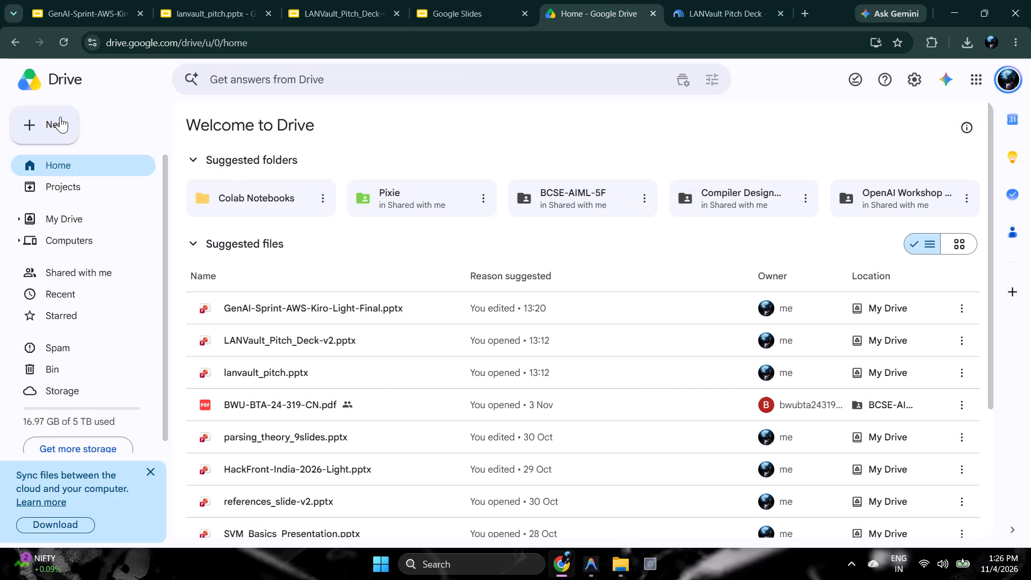
{"action": "left_click", "coordinate": [87, 156]}
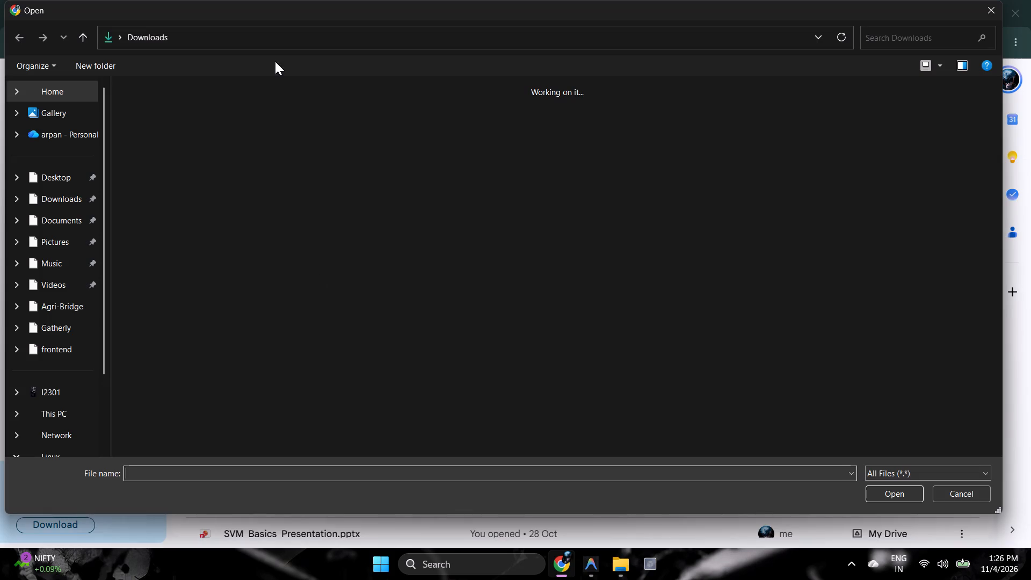
{"action": "left_click", "coordinate": [162, 142]}
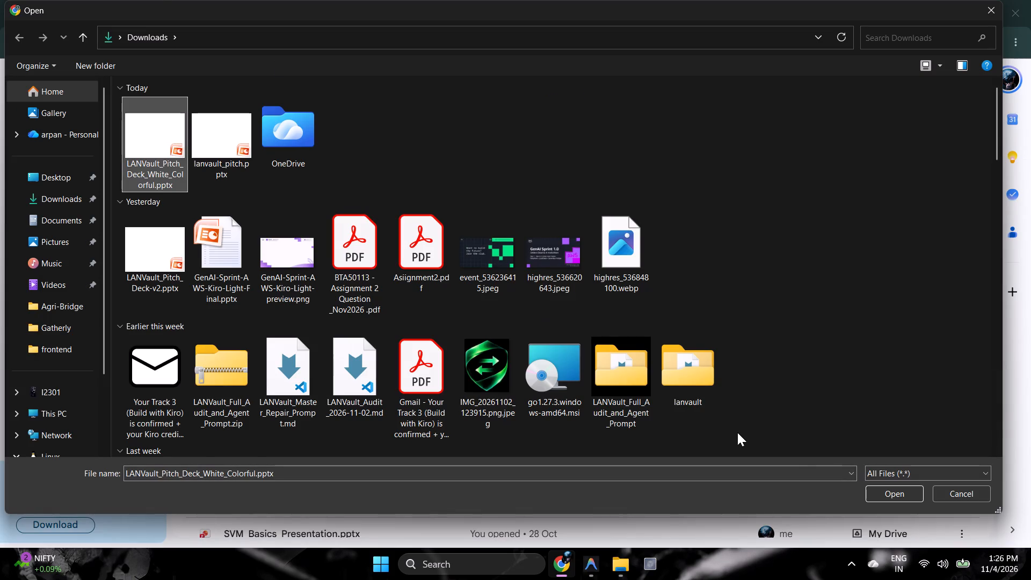
{"action": "left_click", "coordinate": [881, 485]}
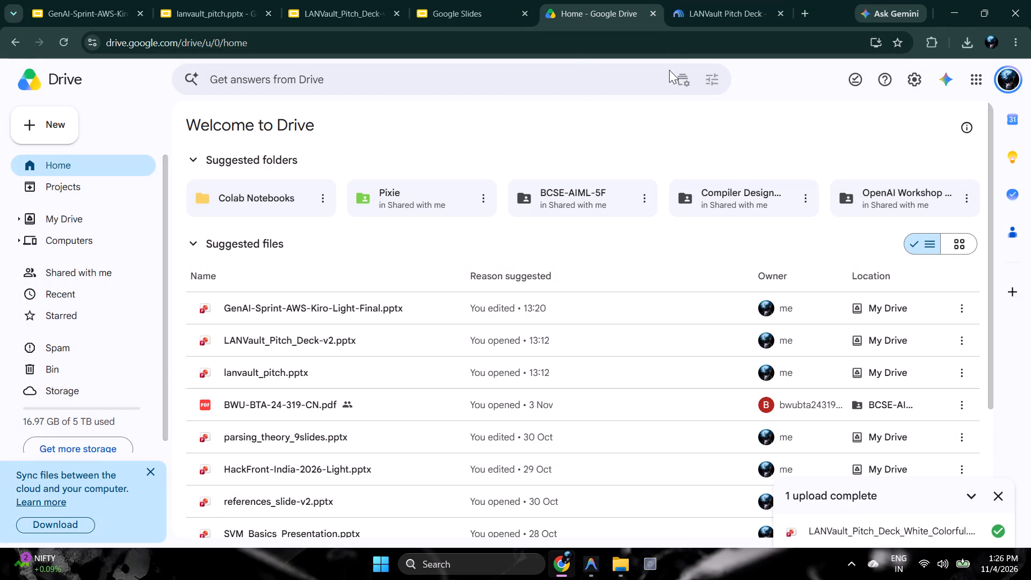
Open the uploaded LANVault_Pitch_Deck_White_Colorful deck in Google Slides, closing the notebook and Drive pages.
{"action": "left_click", "coordinate": [780, 12]}
{"action": "left_click", "coordinate": [576, 0]}
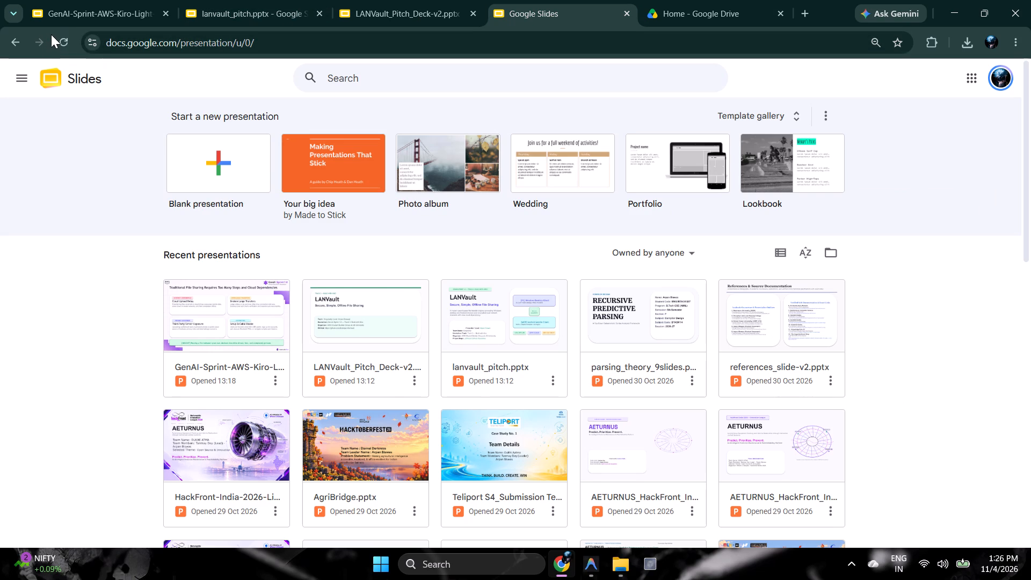
{"action": "left_click", "coordinate": [270, 331]}
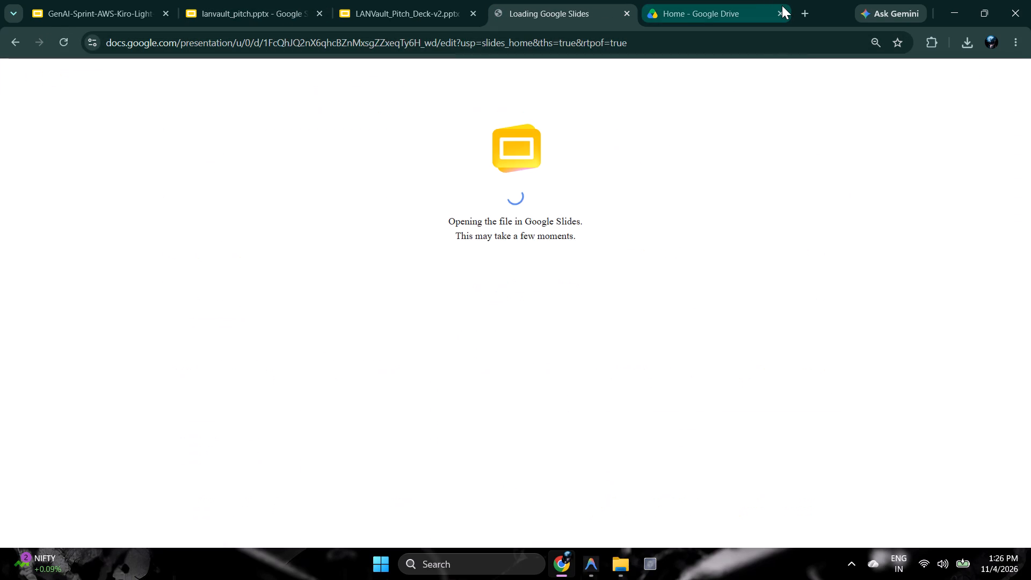
{"action": "left_click", "coordinate": [780, 9]}
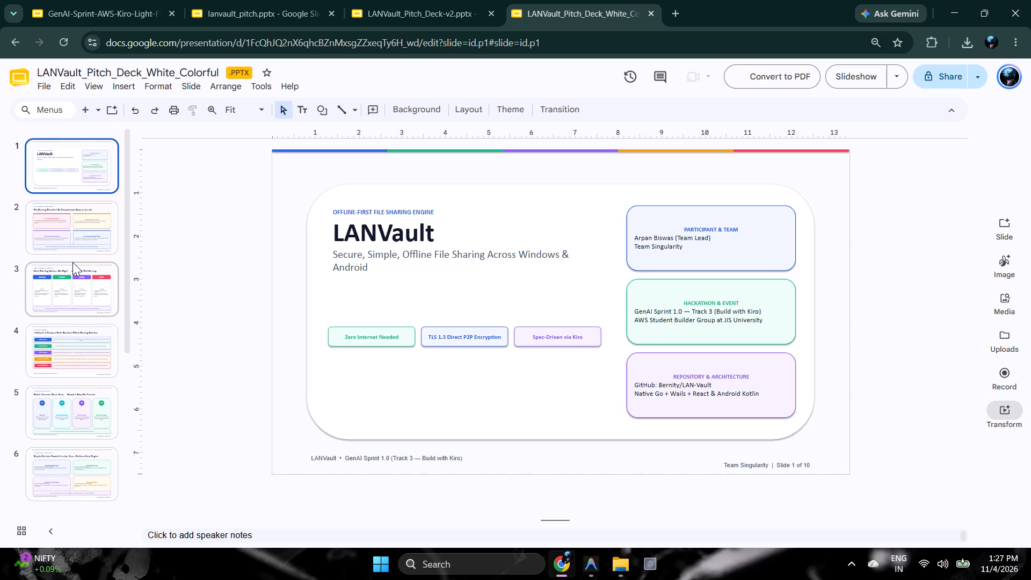
Copy the title and five feature rows, without the small heading, from slide 4 onto blank slide 3 of GenAI-Sprint-AWS-Kiro-Light-Final.
{"action": "left_click", "coordinate": [86, 334]}
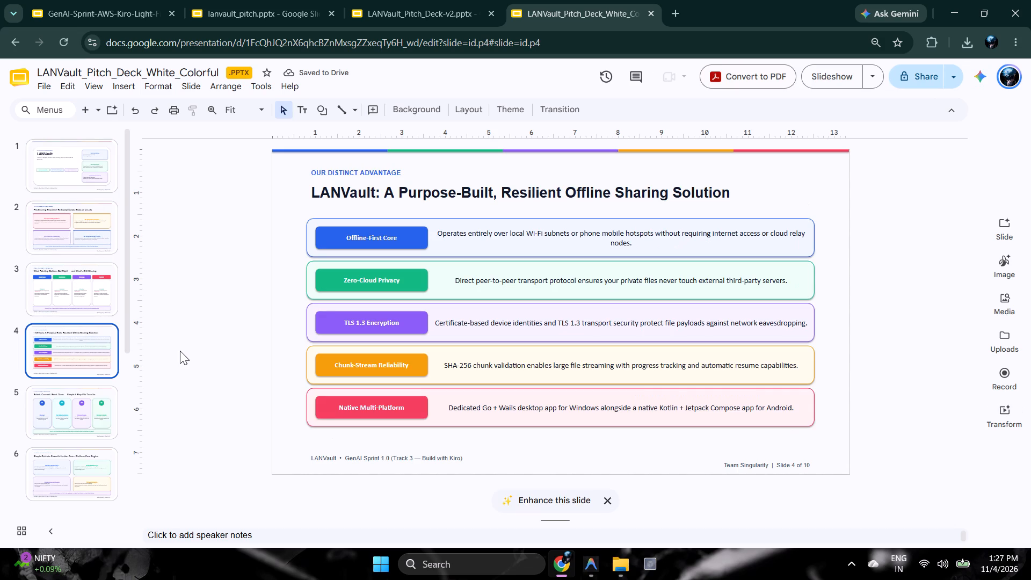
{"action": "left_click_drag", "start_coordinate": [256, 182], "coordinate": [257, 189]}
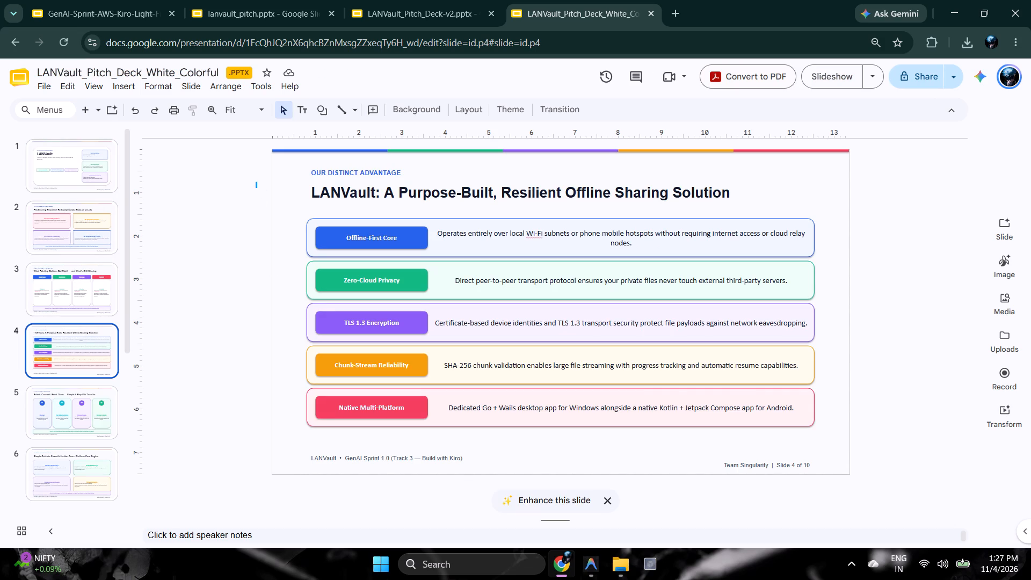
{"action": "left_click_drag", "start_coordinate": [257, 189], "coordinate": [720, 402]}
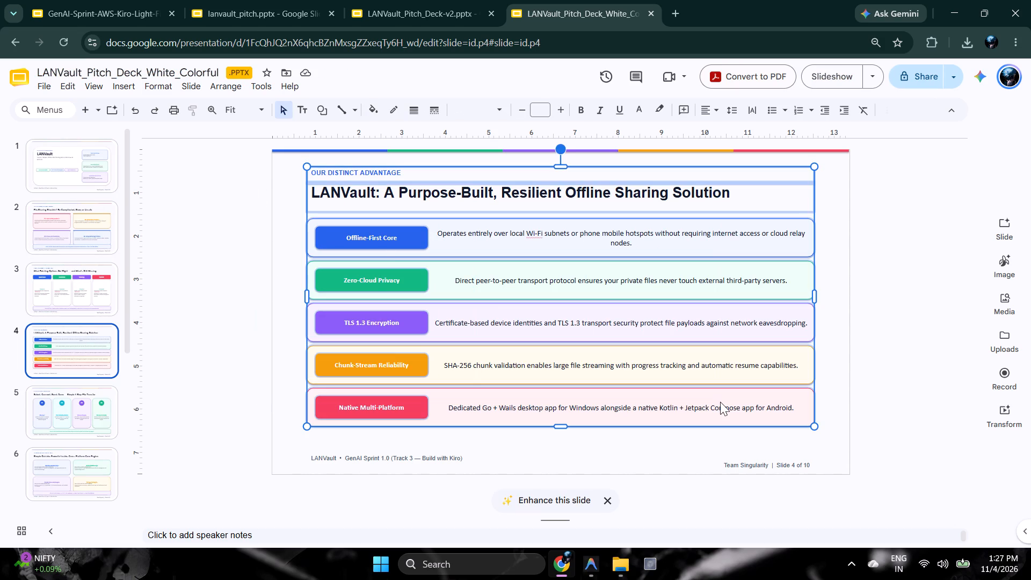
{"action": "left_click", "coordinate": [250, 214]}
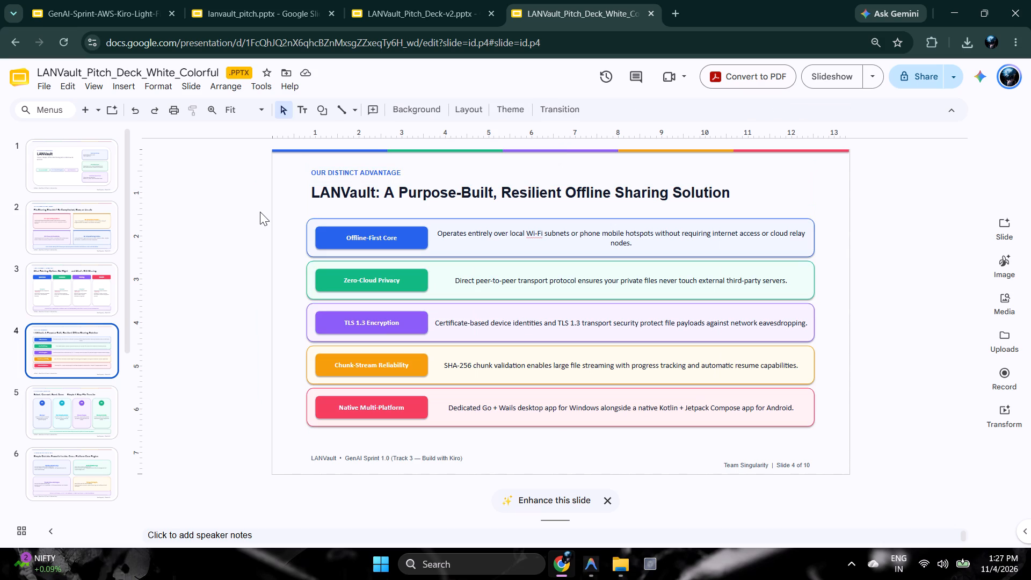
{"action": "left_click_drag", "start_coordinate": [262, 195], "coordinate": [569, 422]}
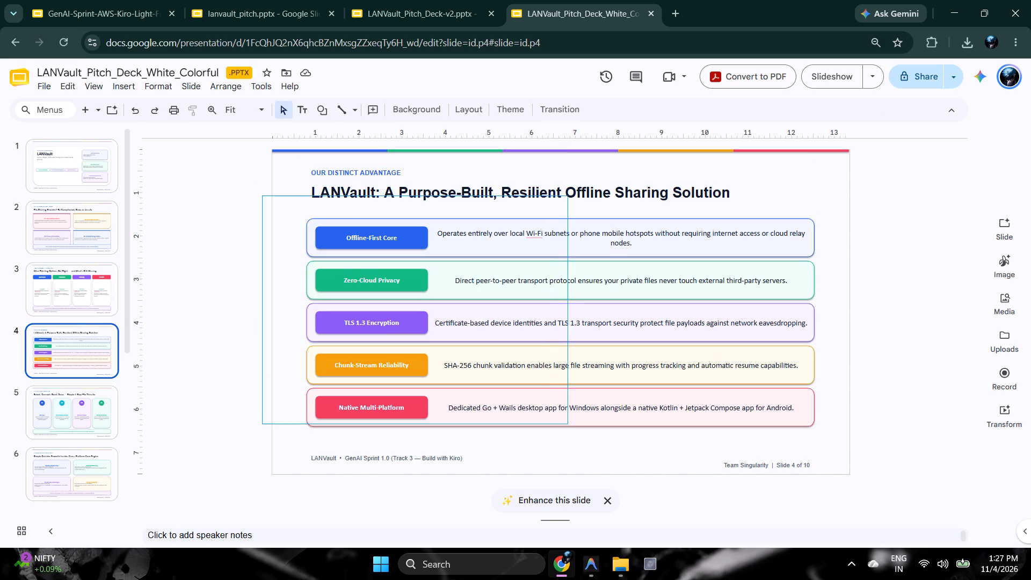
{"action": "left_click_drag", "start_coordinate": [569, 422], "coordinate": [571, 441]}
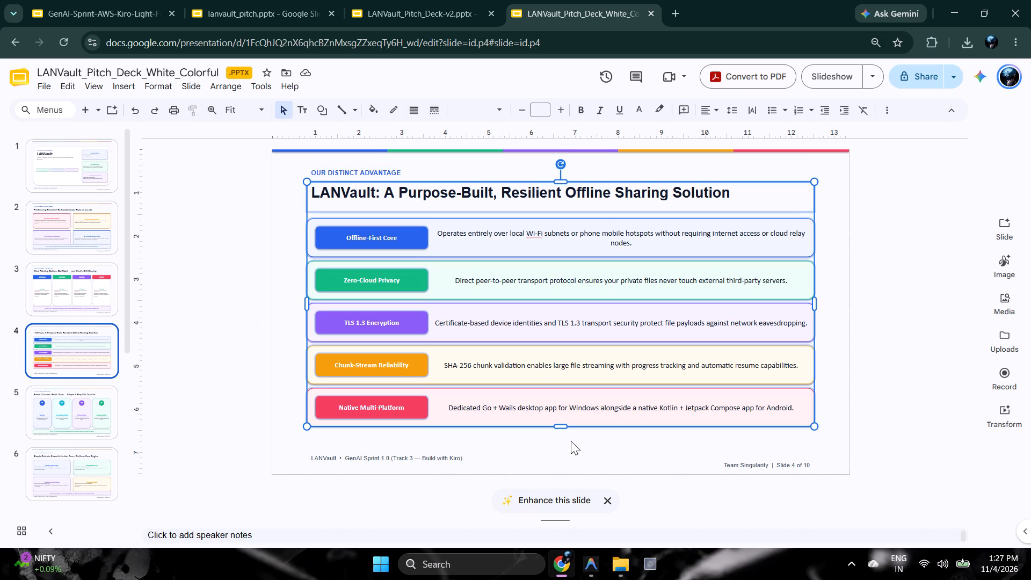
{"action": "key", "text": "ctrl+c"}
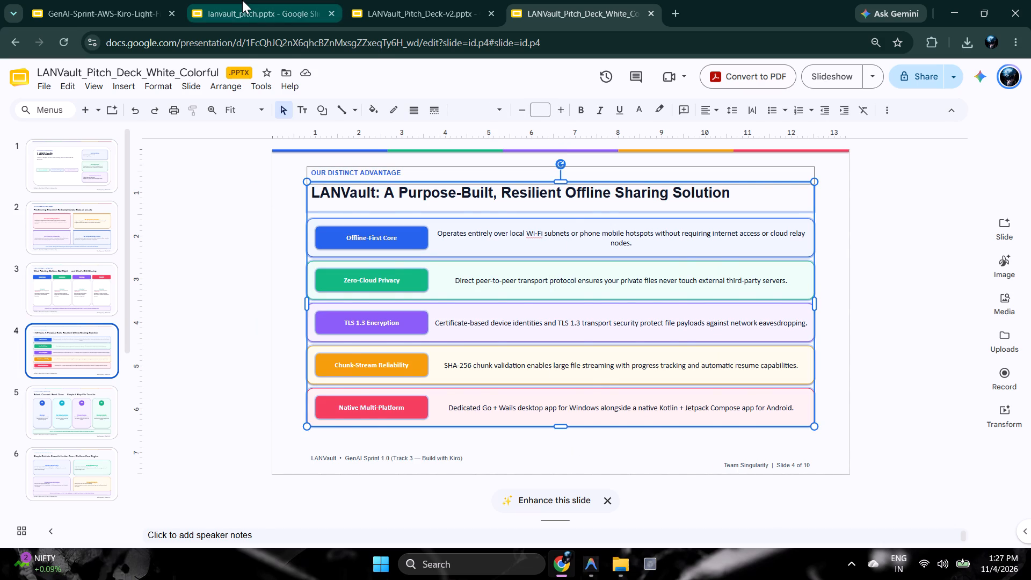
{"action": "left_click", "coordinate": [242, 0]}
{"action": "left_click", "coordinate": [75, 0]}
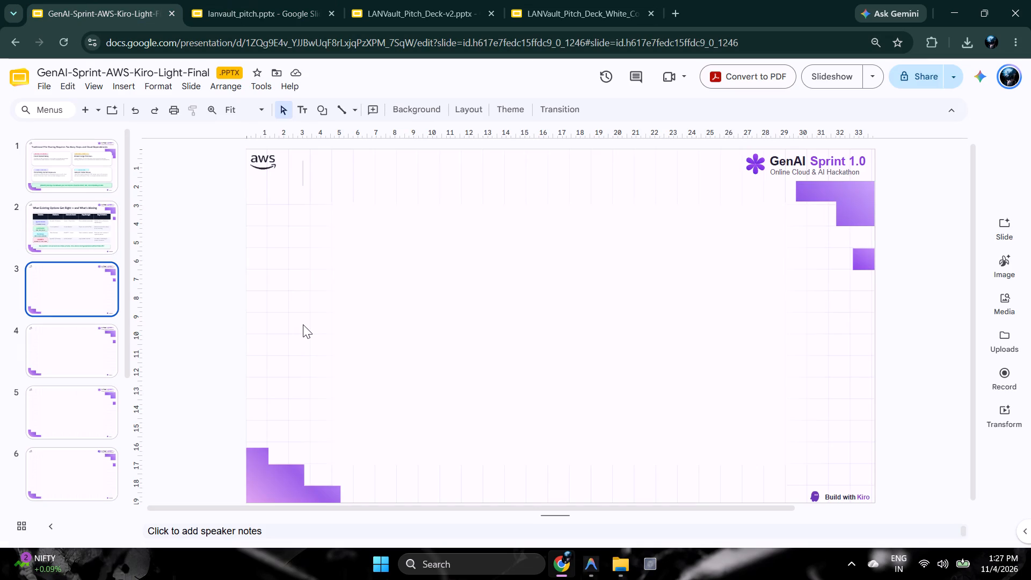
{"action": "key", "text": "ctrl+v"}
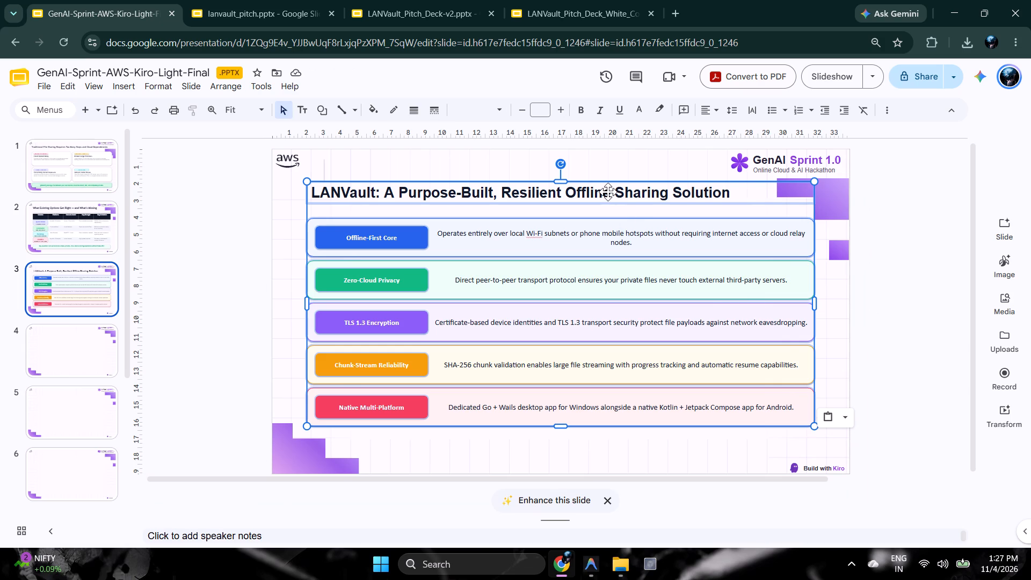
Enlarge the pasted title and feature rows slightly and position them just below the AWS and GenAI Sprint logos on slide 3.
{"action": "left_click_drag", "start_coordinate": [602, 189], "coordinate": [590, 178]}
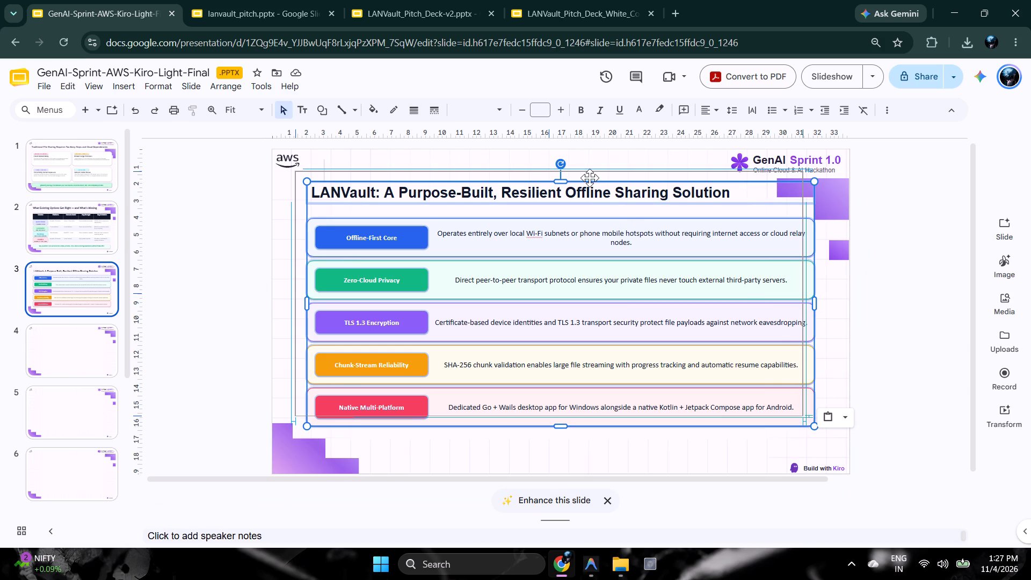
{"action": "left_click_drag", "start_coordinate": [590, 178], "coordinate": [592, 183]}
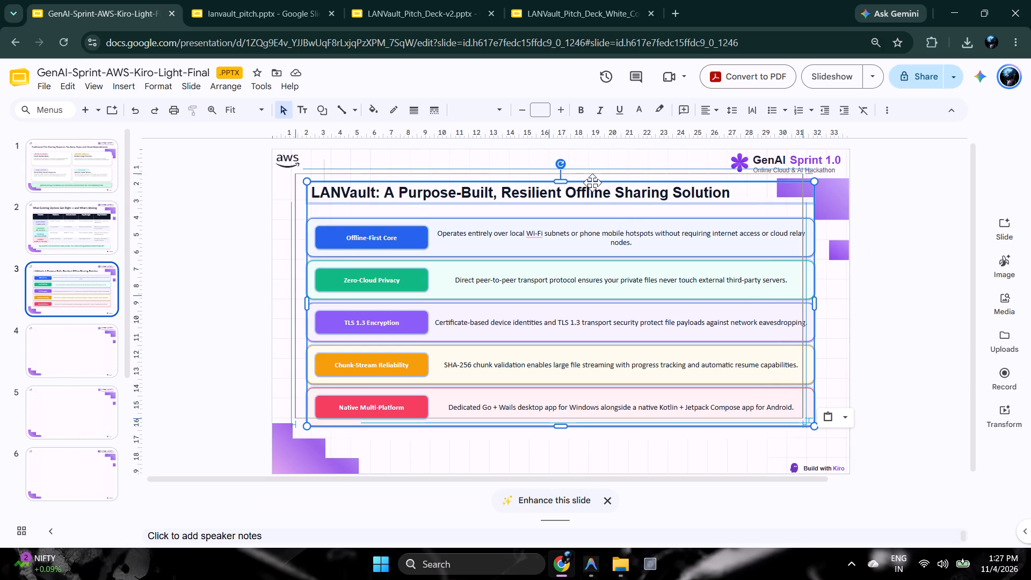
{"action": "left_click_drag", "start_coordinate": [592, 183], "coordinate": [593, 184]}
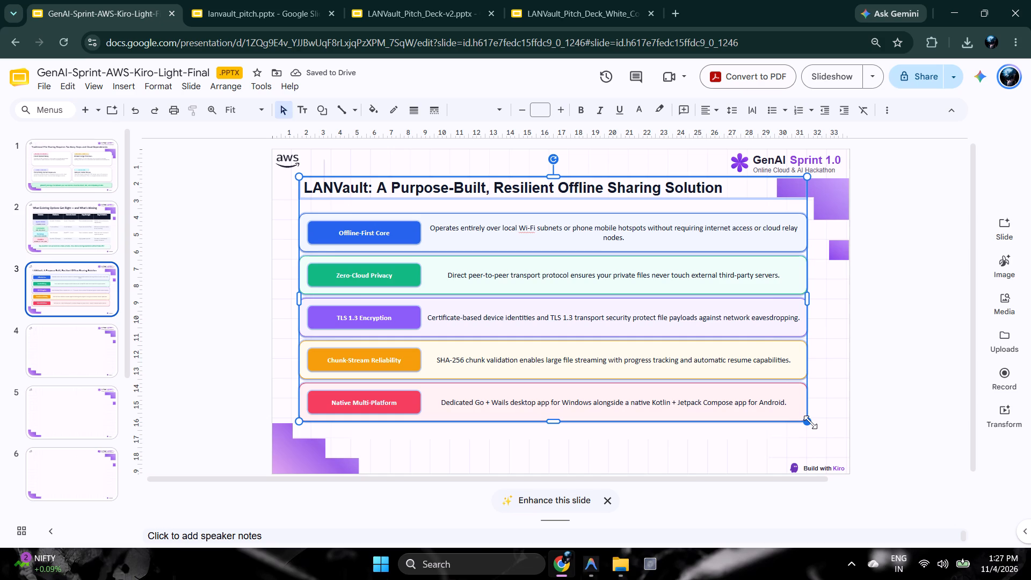
{"action": "left_click_drag", "start_coordinate": [810, 422], "coordinate": [823, 433]}
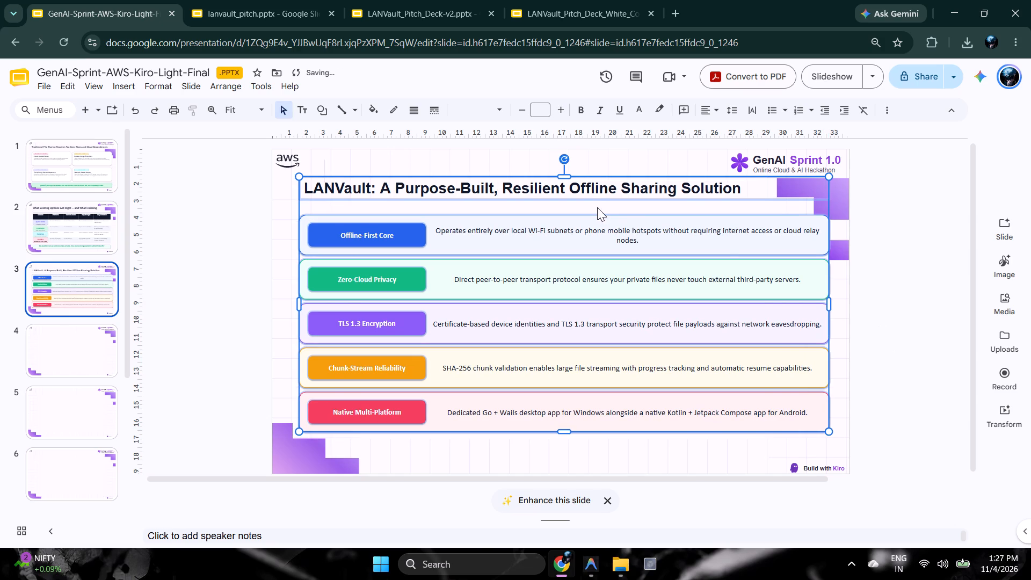
{"action": "left_click_drag", "start_coordinate": [592, 178], "coordinate": [594, 186]}
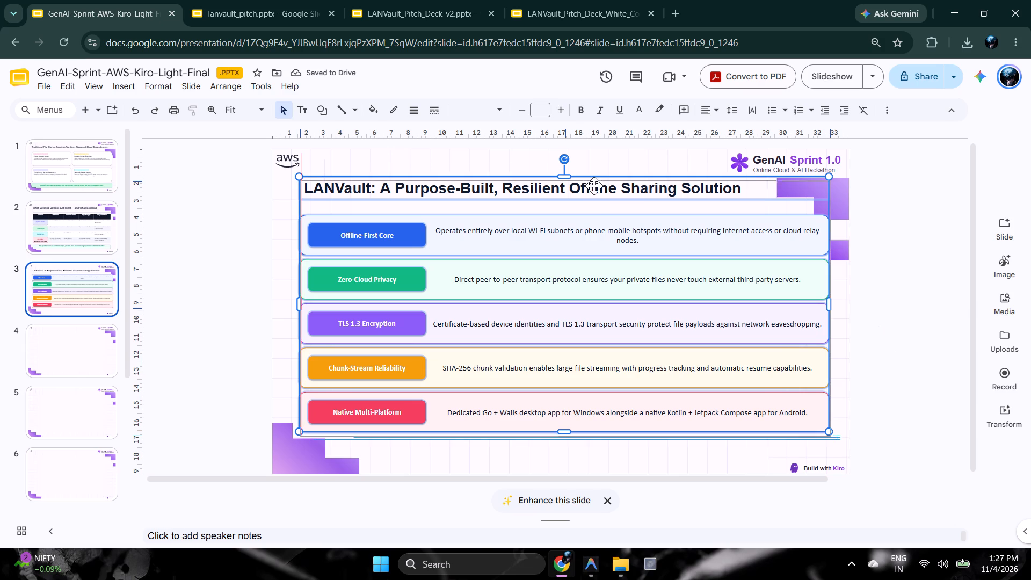
{"action": "left_click_drag", "start_coordinate": [594, 186], "coordinate": [593, 192]}
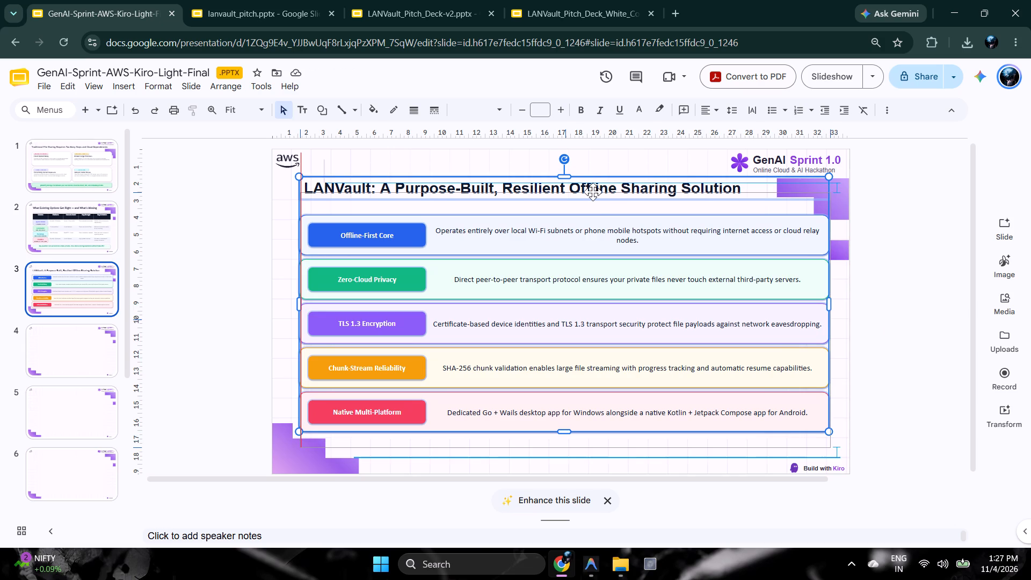
{"action": "left_click_drag", "start_coordinate": [593, 192], "coordinate": [593, 186]}
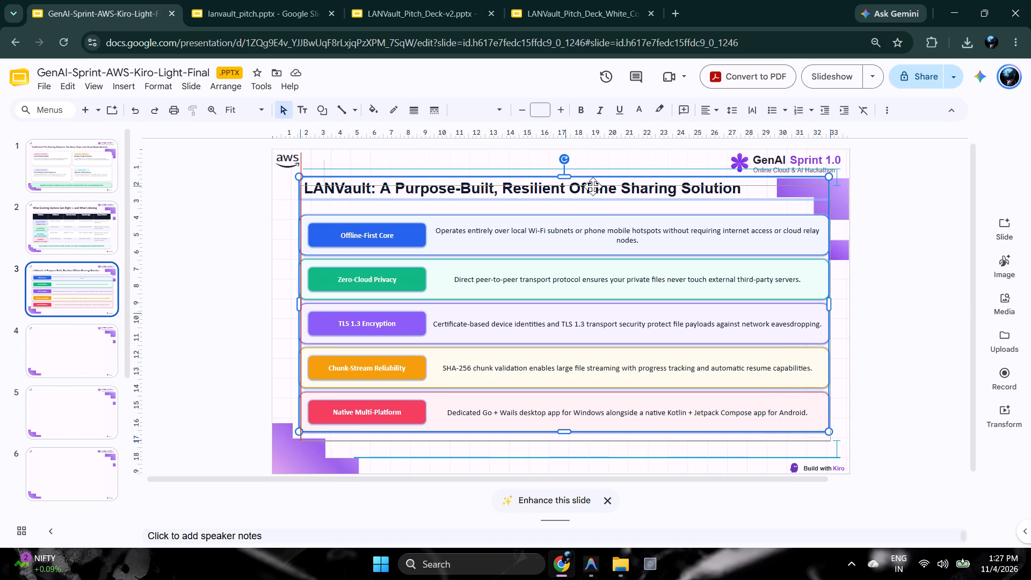
{"action": "left_click_drag", "start_coordinate": [593, 186], "coordinate": [592, 192]}
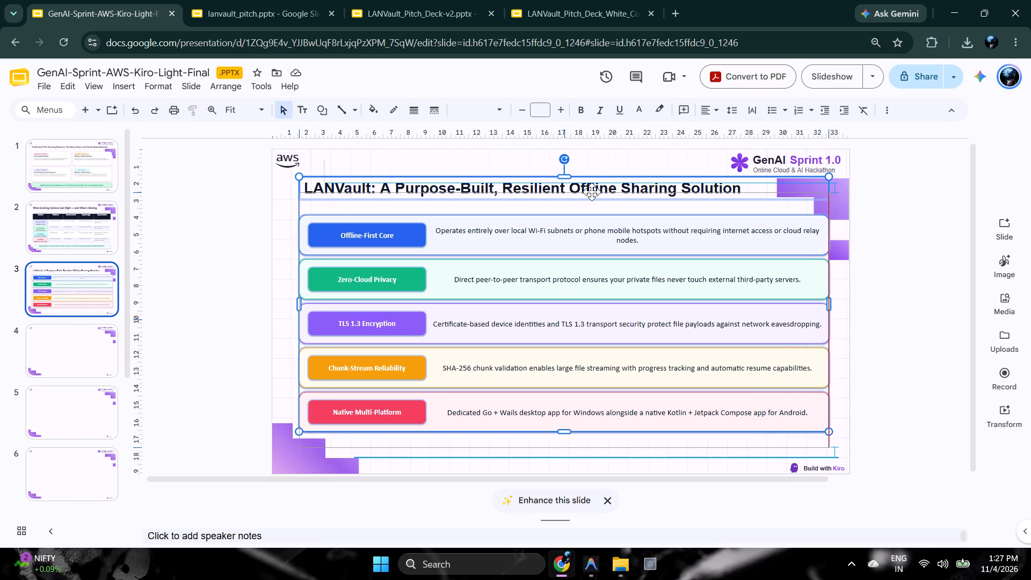
{"action": "left_click_drag", "start_coordinate": [592, 192], "coordinate": [593, 192]}
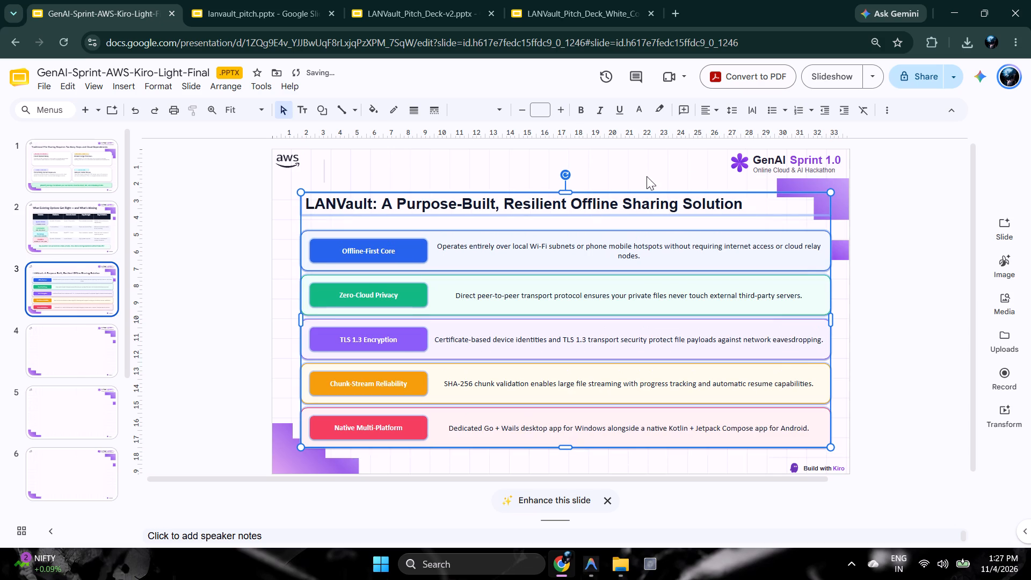
{"action": "left_click_drag", "start_coordinate": [705, 198], "coordinate": [705, 187]}
{"action": "left_click", "coordinate": [872, 321]}
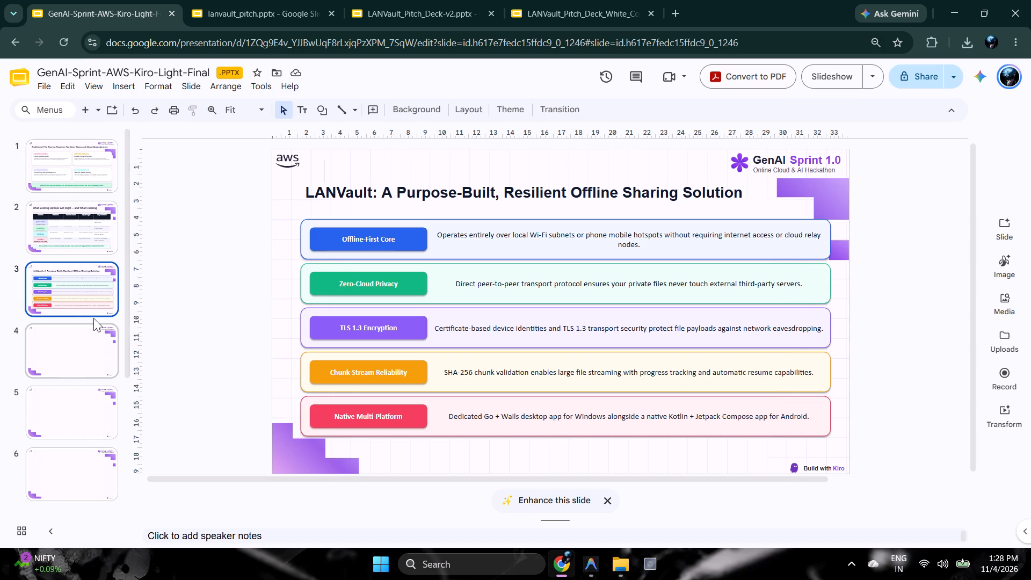
Review the filled slides 1 to 3 of GenAI-Sprint-AWS-Kiro-Light-Final and compare the value-proposition slide with slide 4 of LANVault_Pitch_Deck-v2.
{"action": "left_click", "coordinate": [93, 224]}
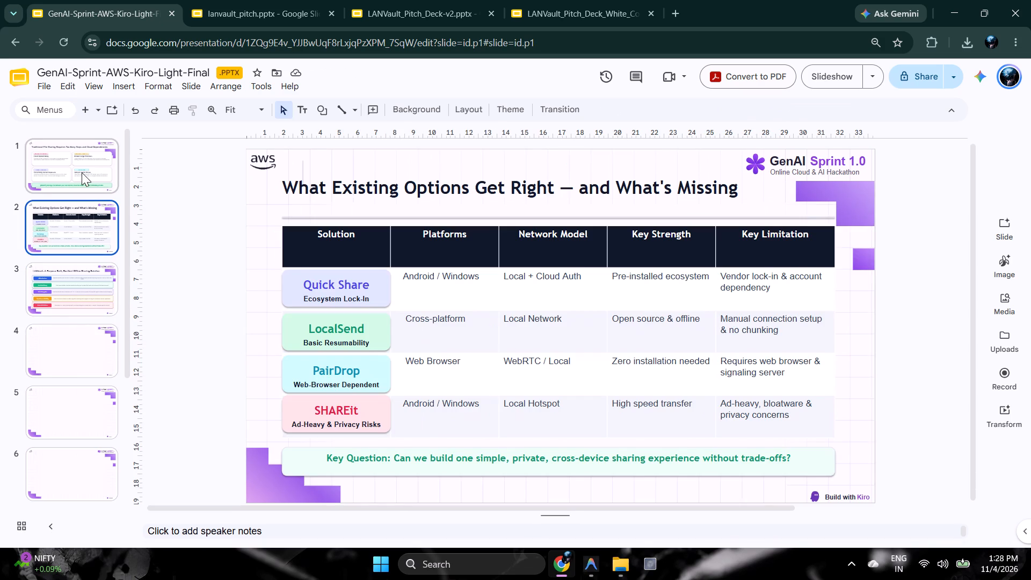
{"action": "left_click", "coordinate": [70, 160]}
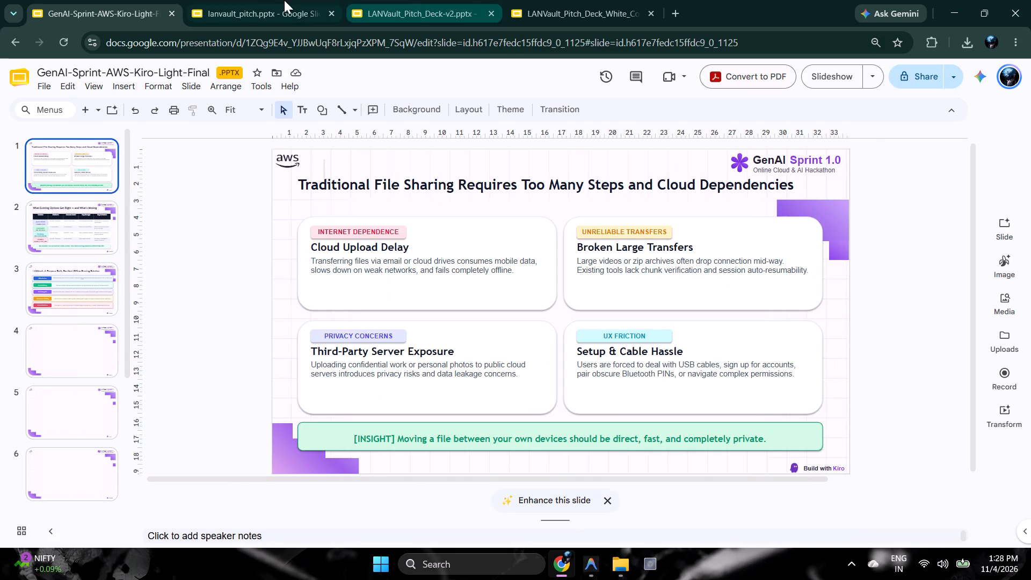
{"action": "left_click", "coordinate": [346, 1]}
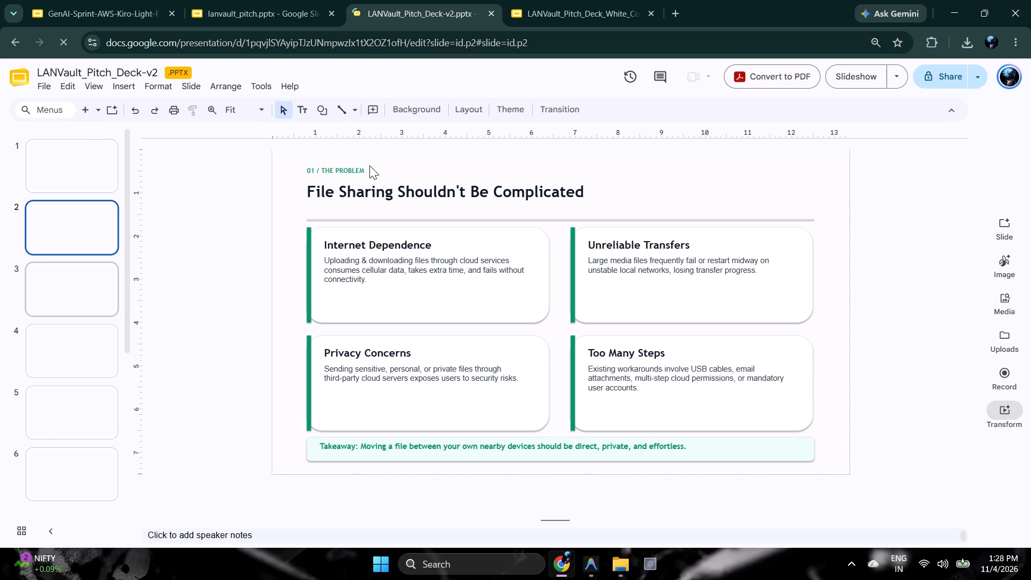
{"action": "left_click", "coordinate": [107, 301]}
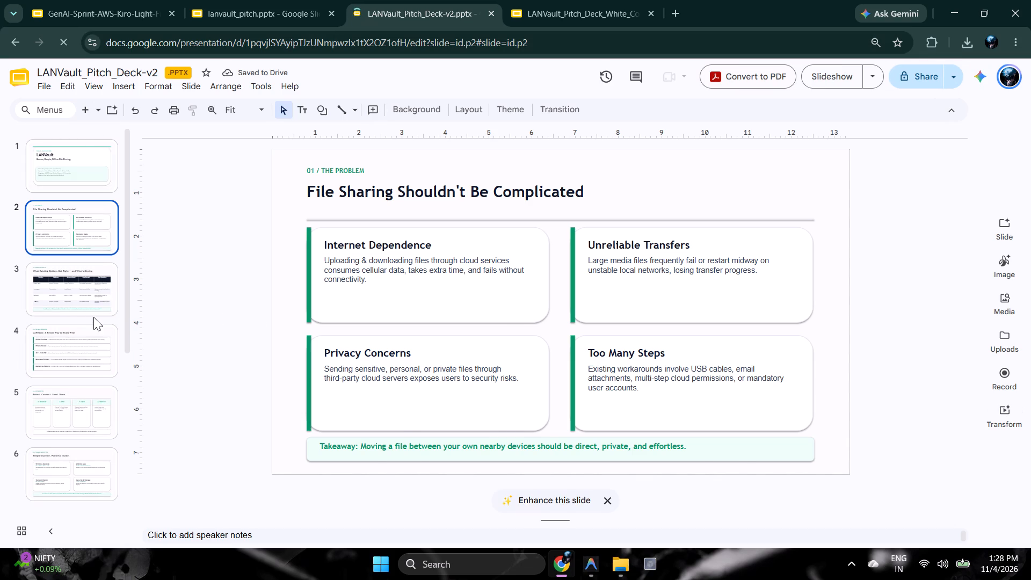
{"action": "left_click", "coordinate": [78, 340]}
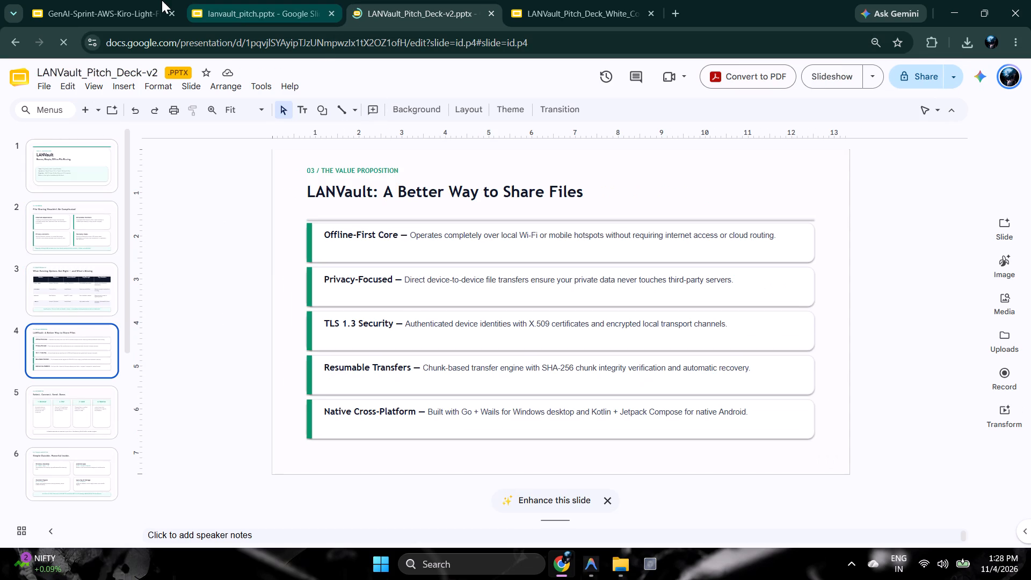
{"action": "left_click", "coordinate": [137, 0]}
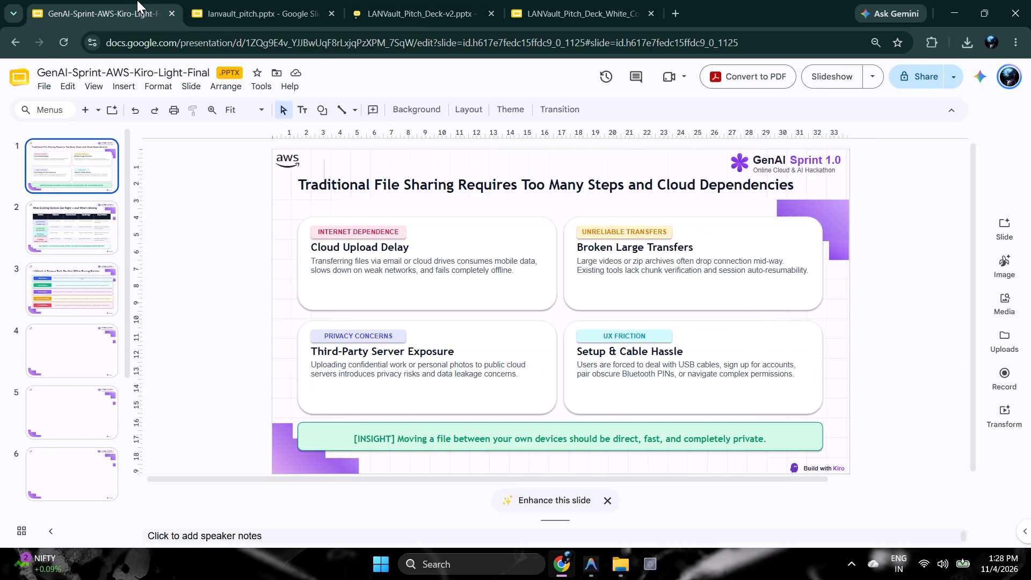
{"action": "left_click", "coordinate": [60, 287]}
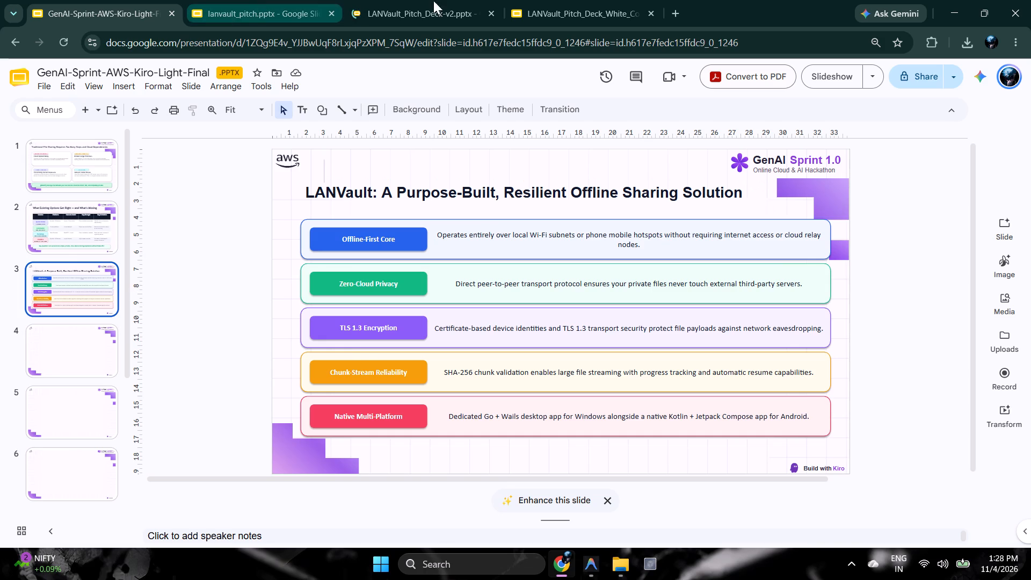
Compare the four-step file transfer workflow on slide 5 of LANVault_Pitch_Deck_White_Colorful with slide 5 of lanvault_pitch.
{"action": "left_click", "coordinate": [551, 0]}
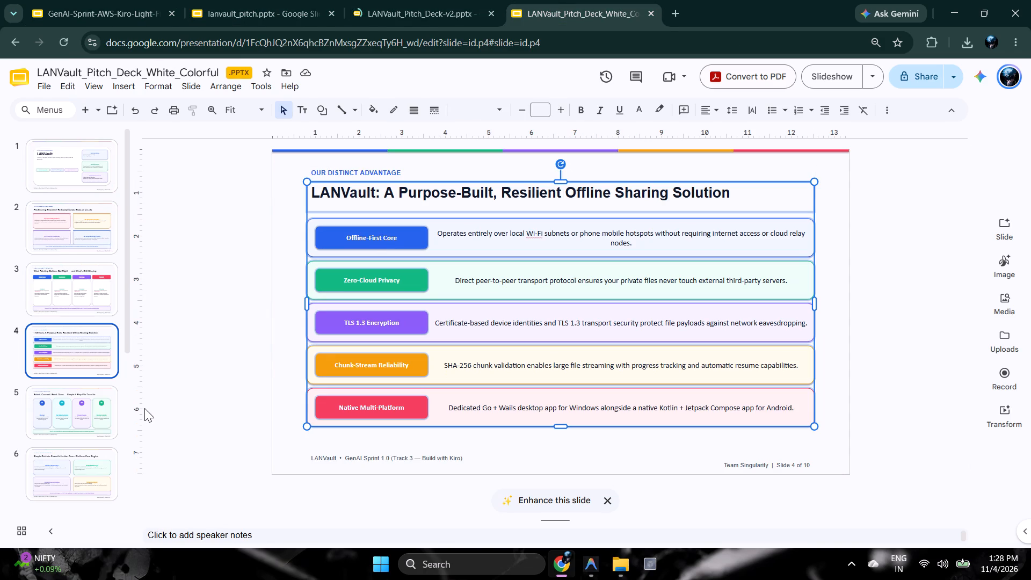
{"action": "left_click", "coordinate": [92, 411]}
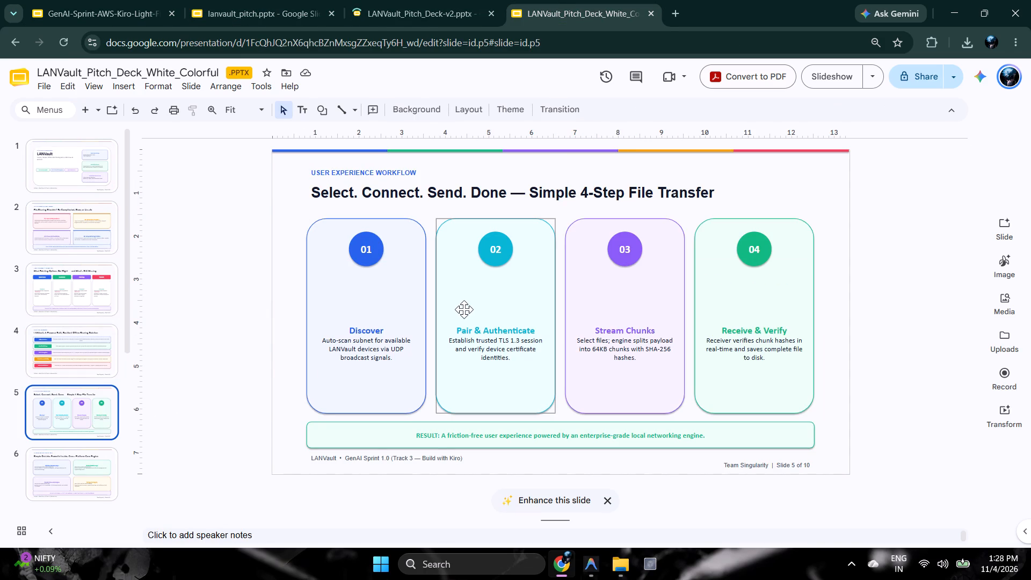
{"action": "left_click", "coordinate": [226, 0]}
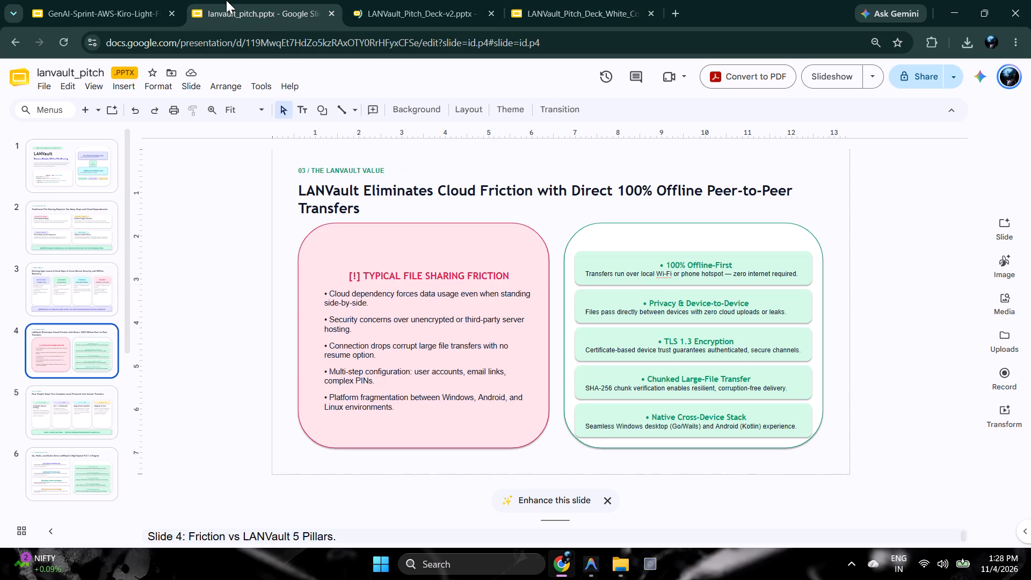
{"action": "left_click", "coordinate": [93, 418]}
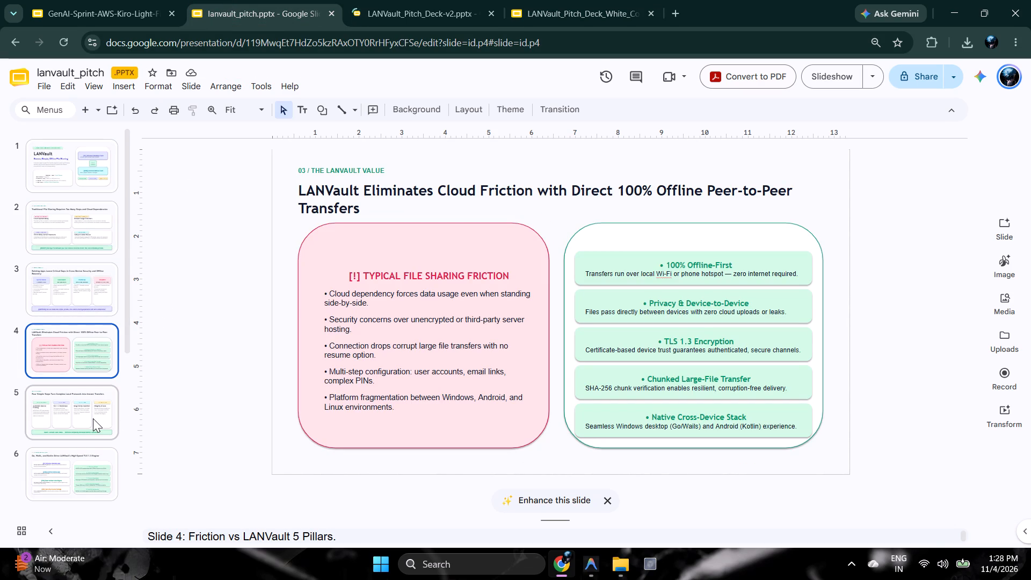
{"action": "left_click", "coordinate": [93, 418]}
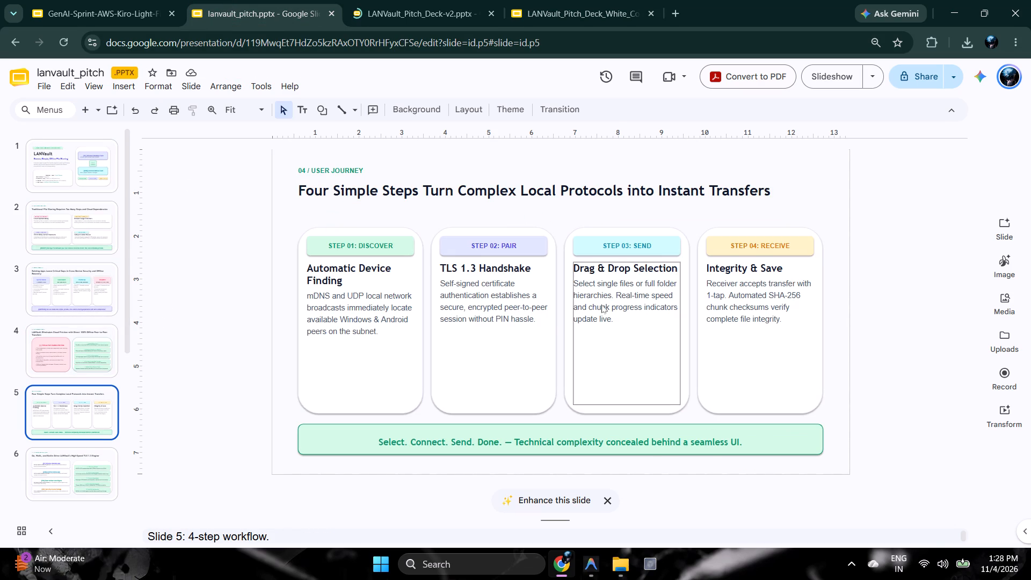
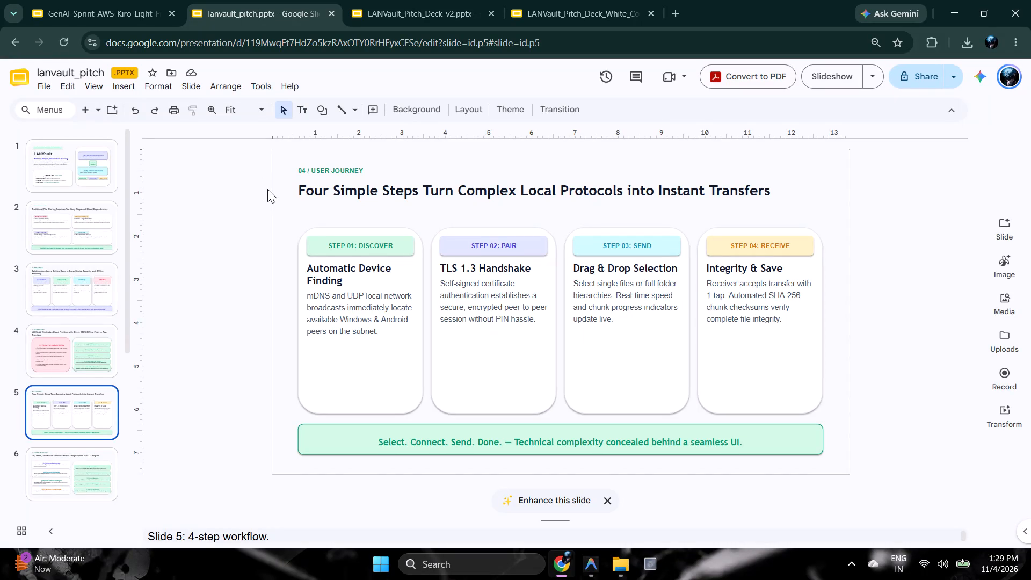
Copy the title, four step cards and bottom banner, without the small heading, from slide 5 of lanvault_pitch onto blank slide 4 of GenAI-Sprint-AWS-Kiro-Light-Final.
{"action": "left_click", "coordinate": [263, 176]}
{"action": "left_click_drag", "start_coordinate": [263, 189], "coordinate": [311, 193]}
{"action": "left_click_drag", "start_coordinate": [311, 193], "coordinate": [548, 408]}
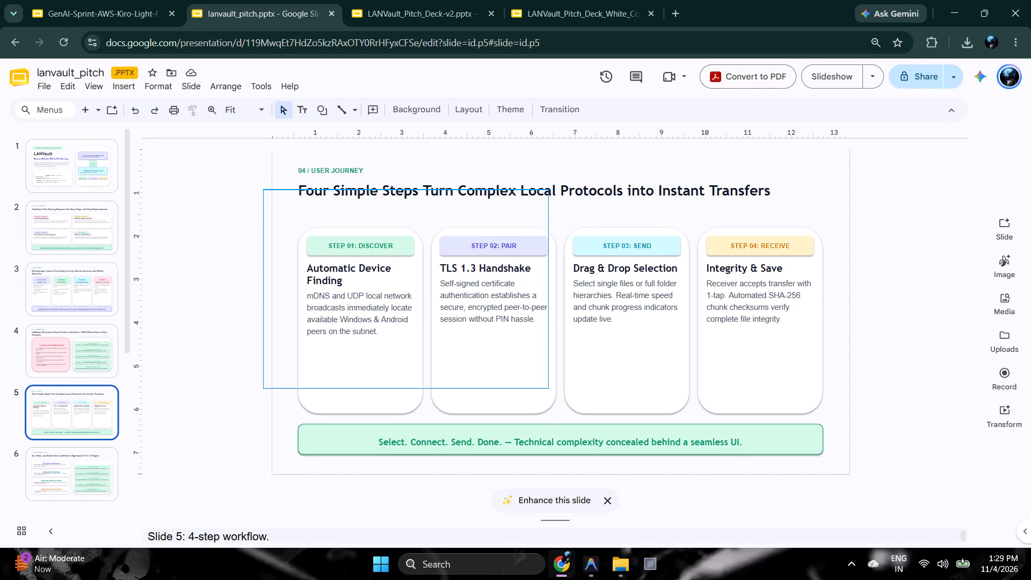
{"action": "left_click_drag", "start_coordinate": [548, 408], "coordinate": [810, 415]}
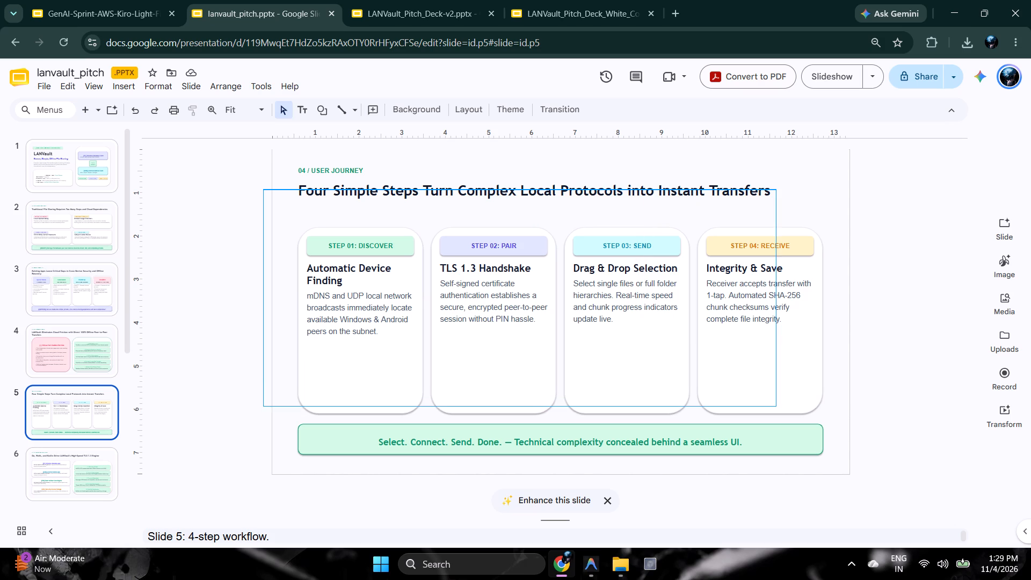
{"action": "left_click_drag", "start_coordinate": [810, 415], "coordinate": [800, 492]}
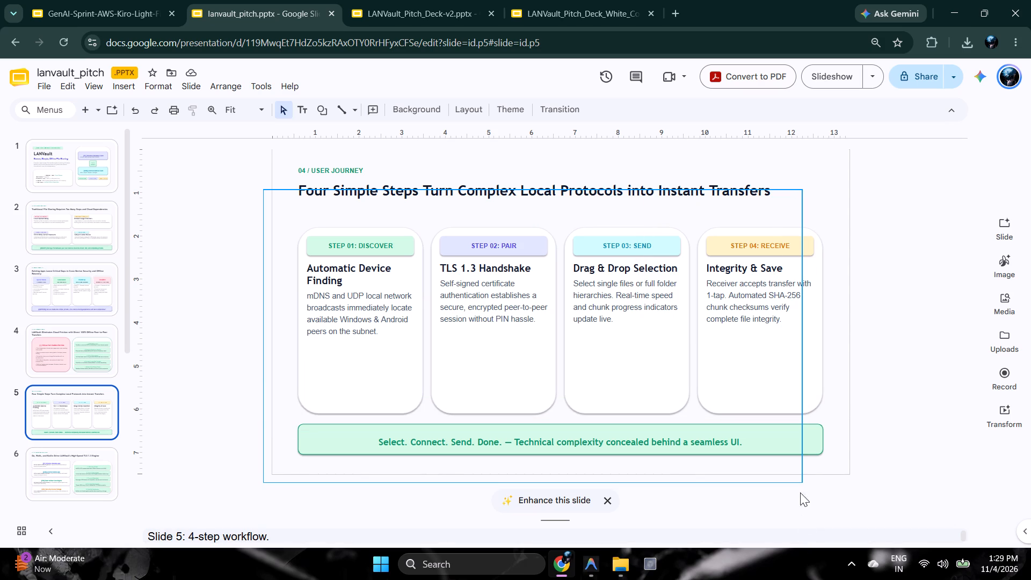
{"action": "left_click_drag", "start_coordinate": [800, 492], "coordinate": [792, 446]}
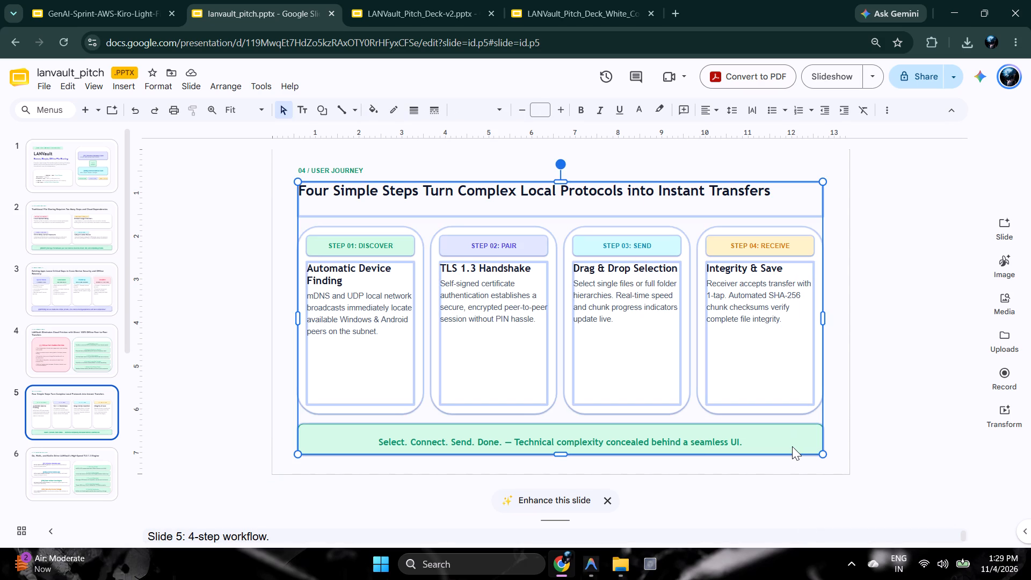
{"action": "key", "text": "ctrl+c"}
{"action": "key", "text": "ctrl+c"}
{"action": "key", "text": "ctrl+c"}
{"action": "left_click", "coordinate": [142, 0]}
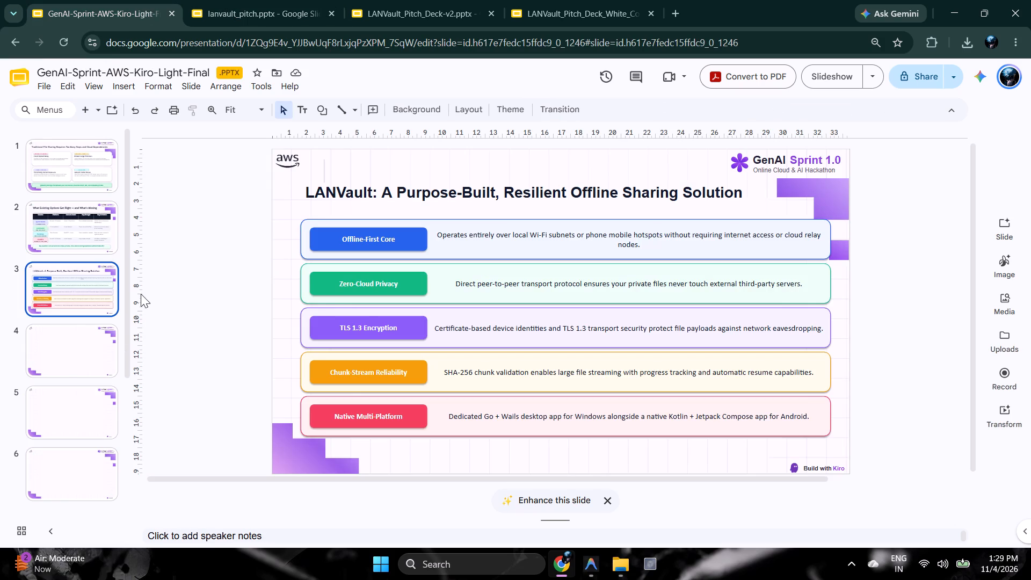
{"action": "left_click", "coordinate": [106, 344]}
{"action": "key", "text": "ctrl+v"}
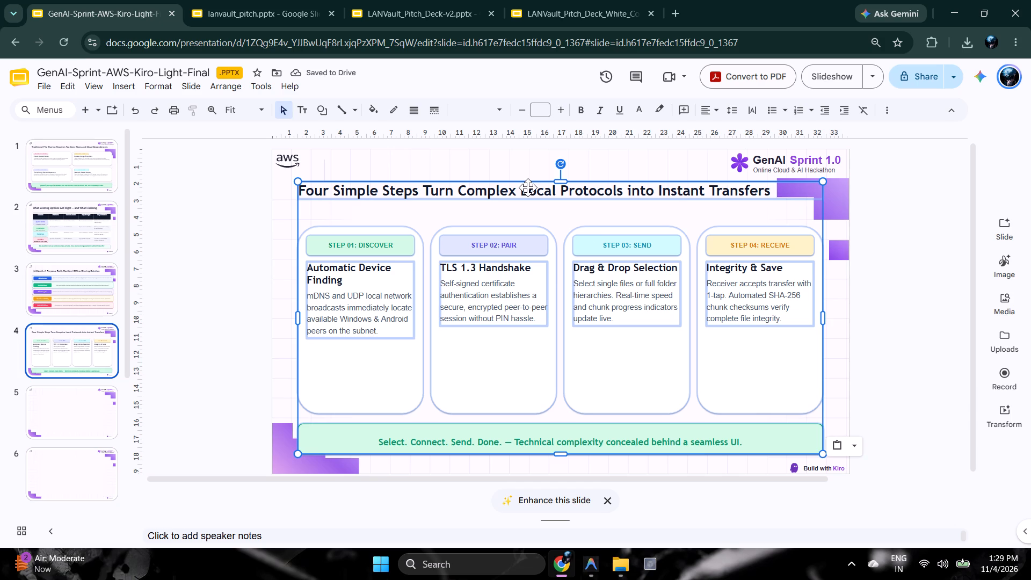
{"action": "left_click", "coordinate": [233, 262]}
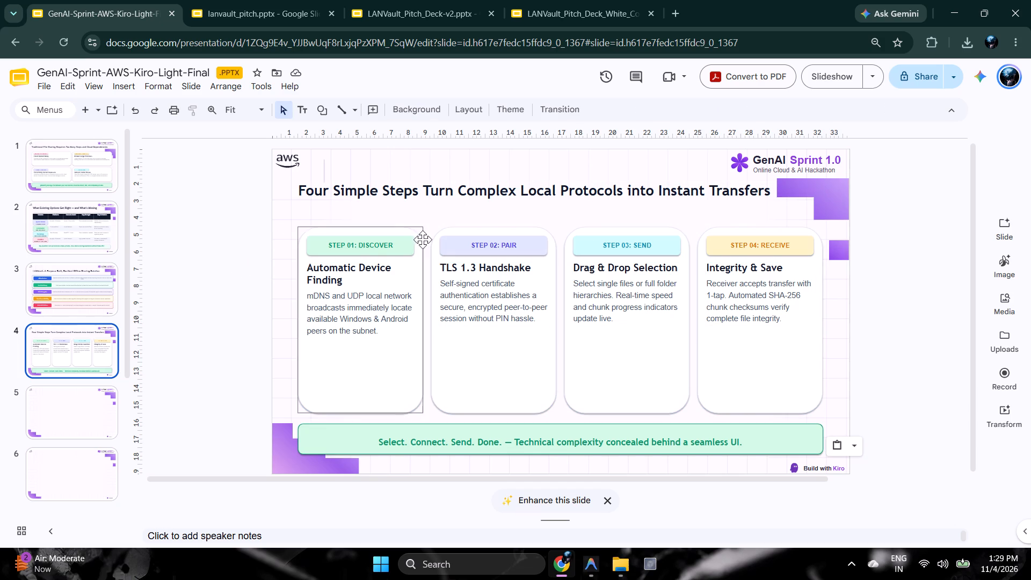
Copy the title and technical architecture cards, without the small heading, from slide 6 of lanvault_pitch onto blank slide 5 of GenAI-Sprint-AWS-Kiro-Light-Final.
{"action": "left_click", "coordinate": [77, 412]}
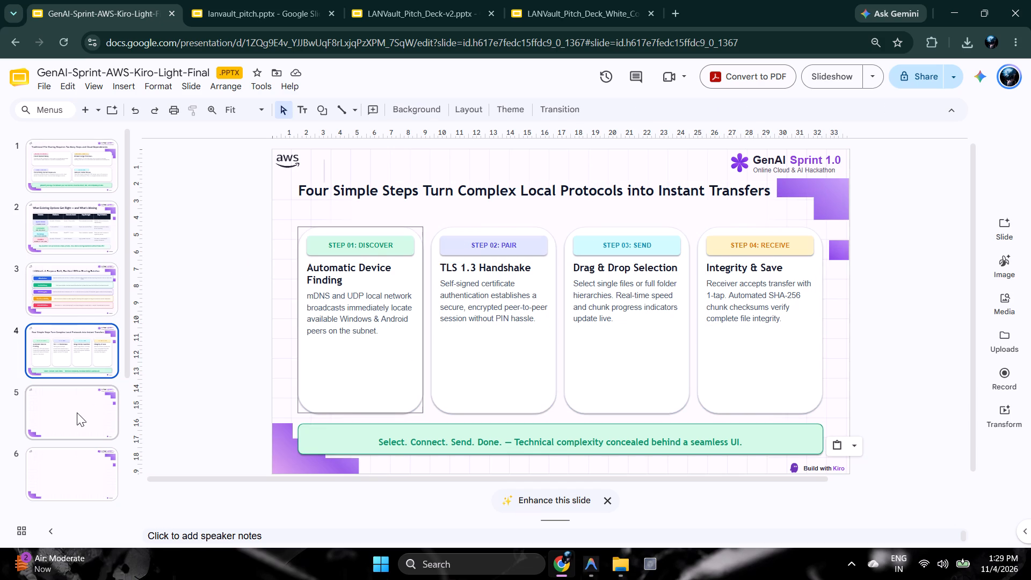
{"action": "left_click", "coordinate": [248, 6]}
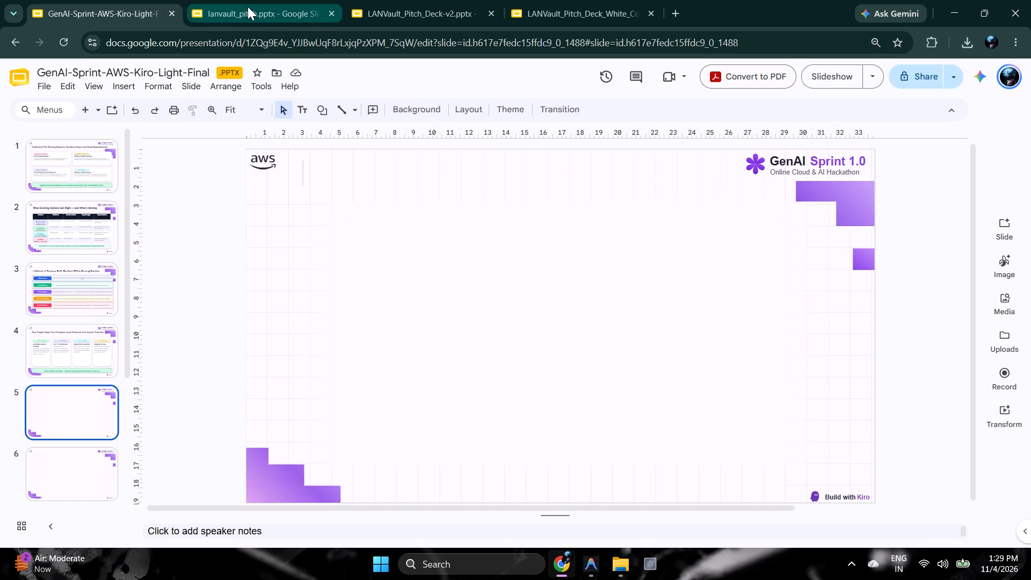
{"action": "left_click", "coordinate": [522, 0]}
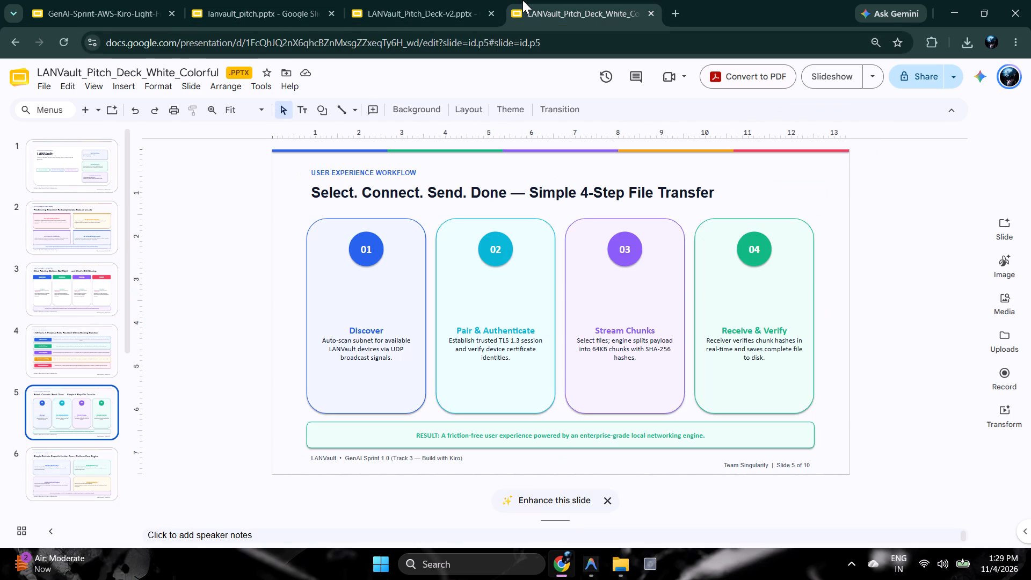
{"action": "left_click", "coordinate": [66, 481]}
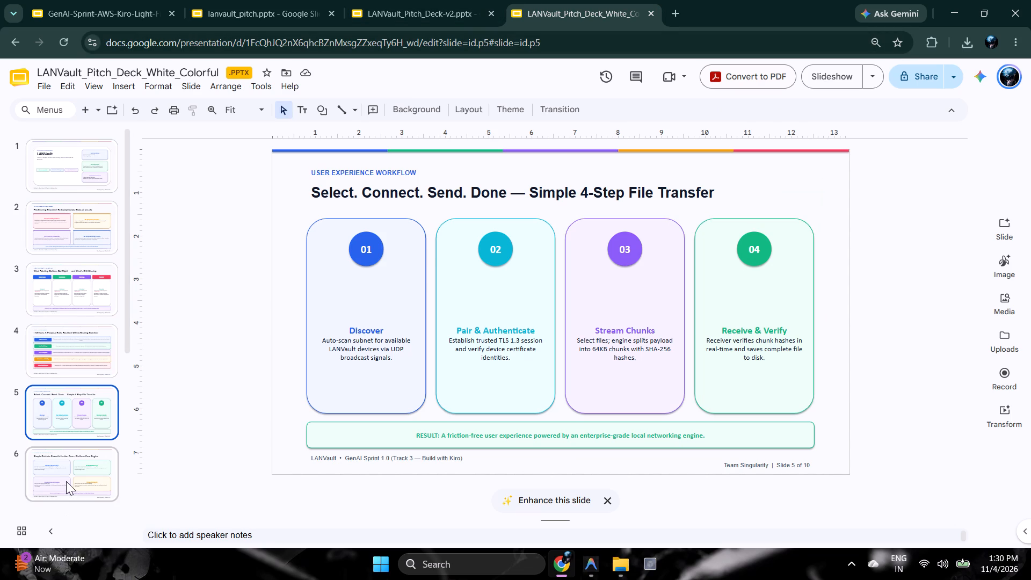
{"action": "left_click", "coordinate": [293, 0]}
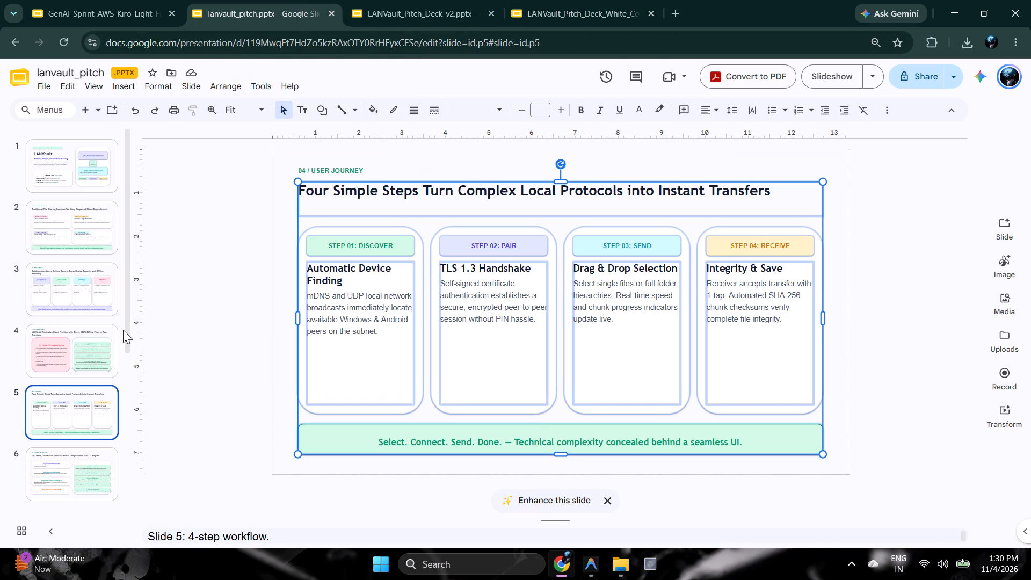
{"action": "left_click", "coordinate": [68, 475]}
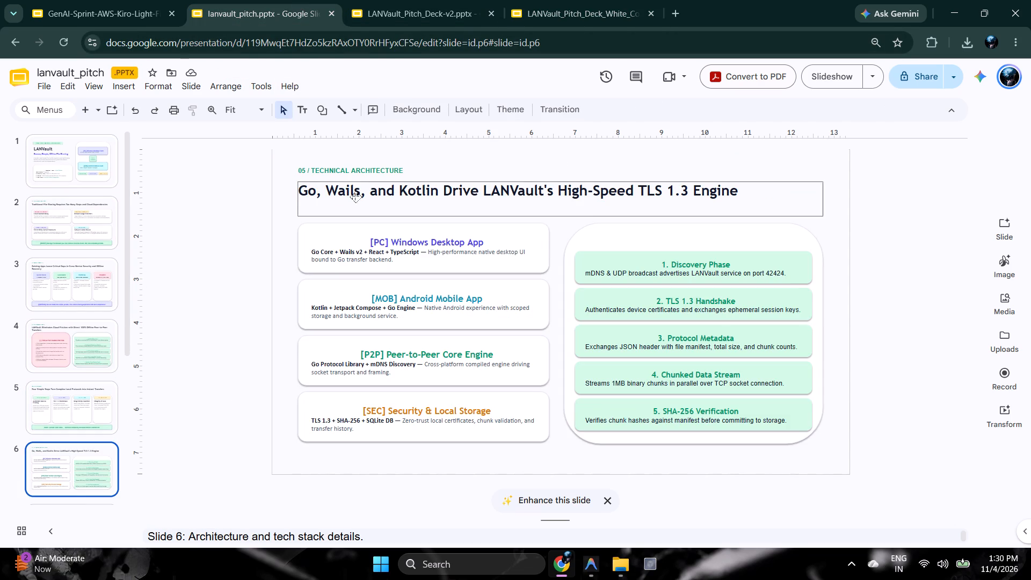
{"action": "left_click_drag", "start_coordinate": [258, 189], "coordinate": [393, 255]}
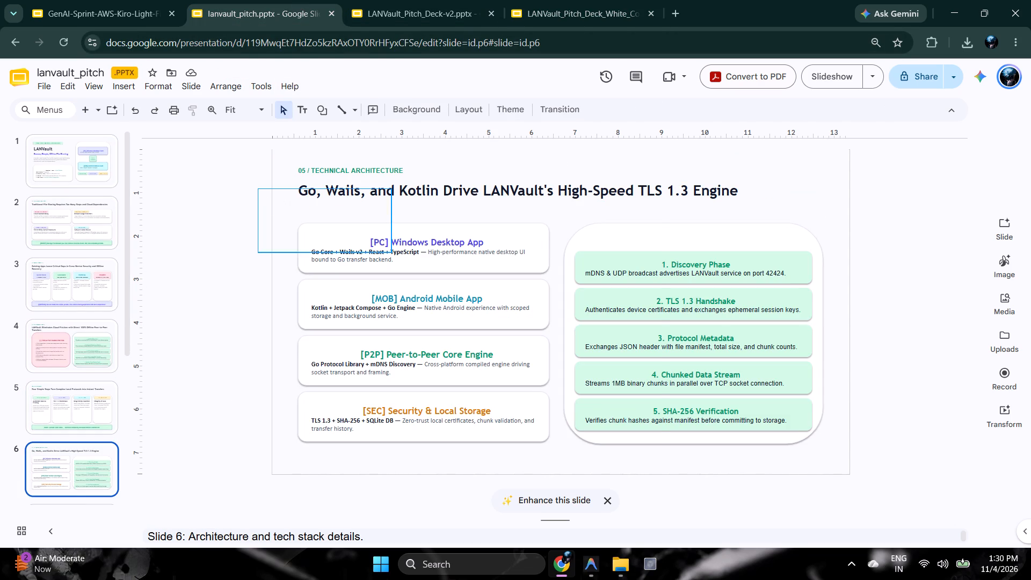
{"action": "left_click_drag", "start_coordinate": [393, 255], "coordinate": [856, 444]}
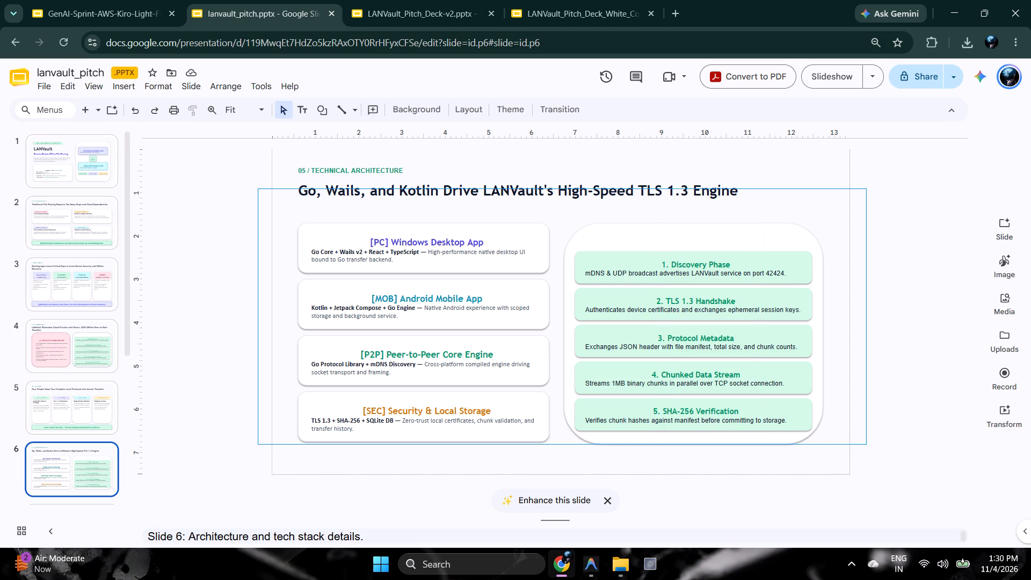
{"action": "left_click_drag", "start_coordinate": [856, 444], "coordinate": [829, 453]}
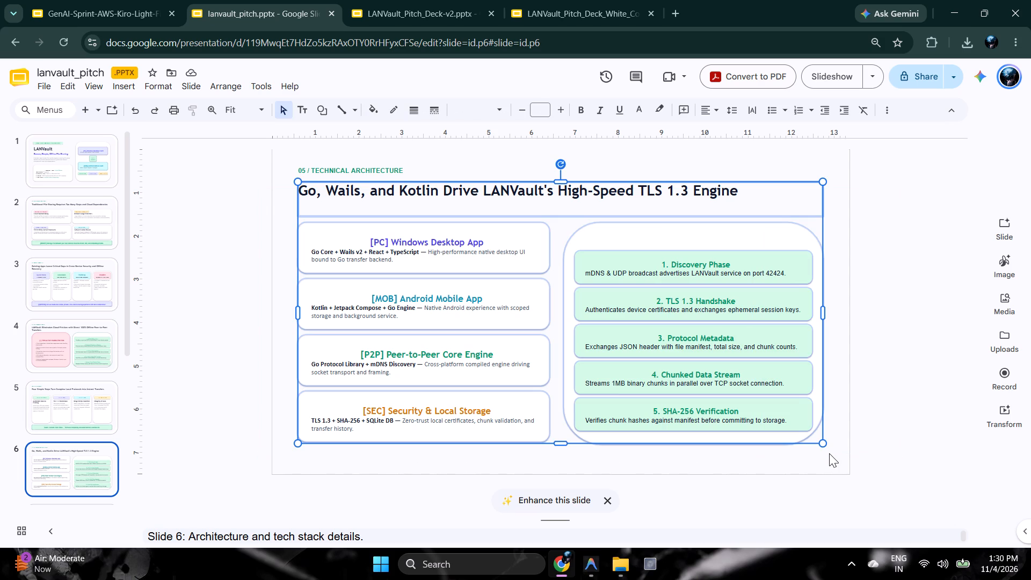
{"action": "key", "text": "ctrl+c"}
{"action": "left_click", "coordinate": [117, 0]}
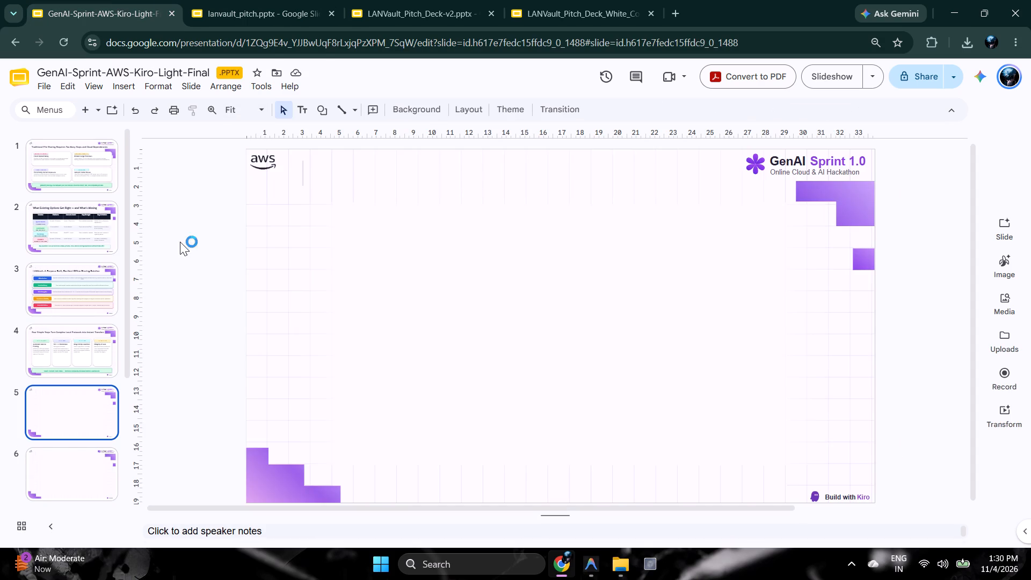
{"action": "key", "text": "ctrl+v"}
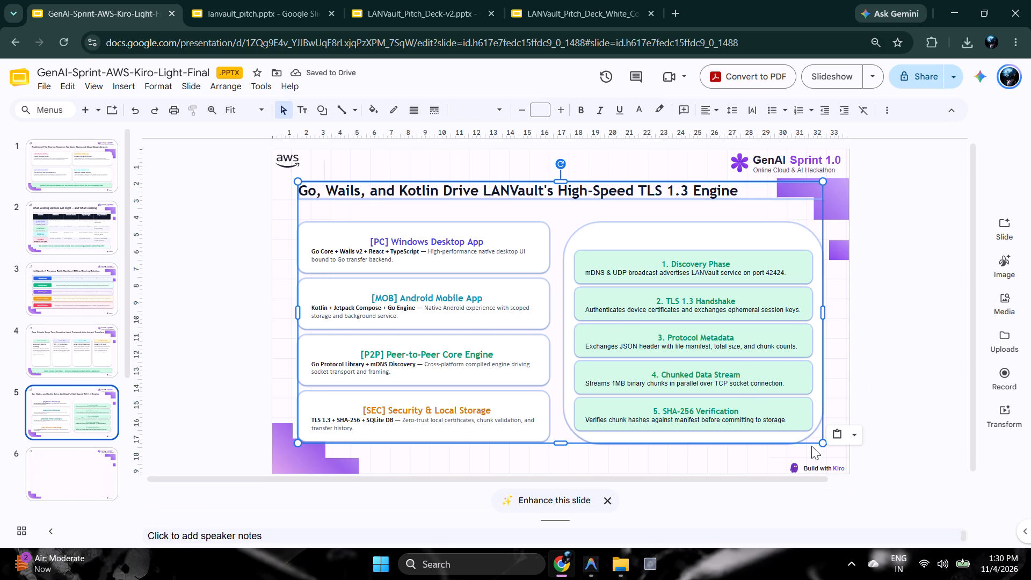
{"action": "left_click", "coordinate": [883, 373]}
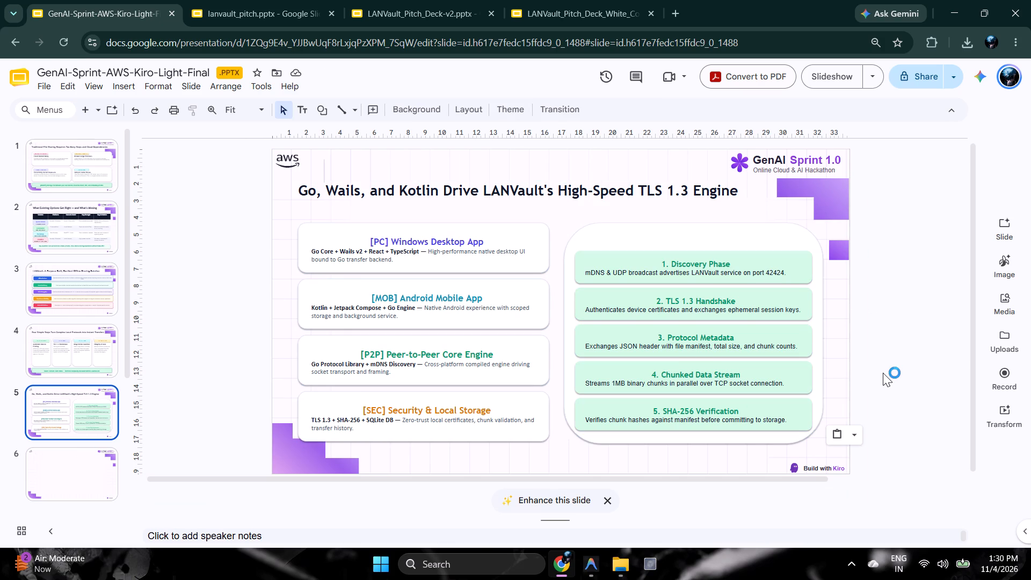
Select blank slide 6 of GenAI-Sprint-AWS-Kiro-Light-Final and open the Kiro spec-driven workflow on slide 7 of lanvault_pitch.
{"action": "left_click", "coordinate": [55, 484]}
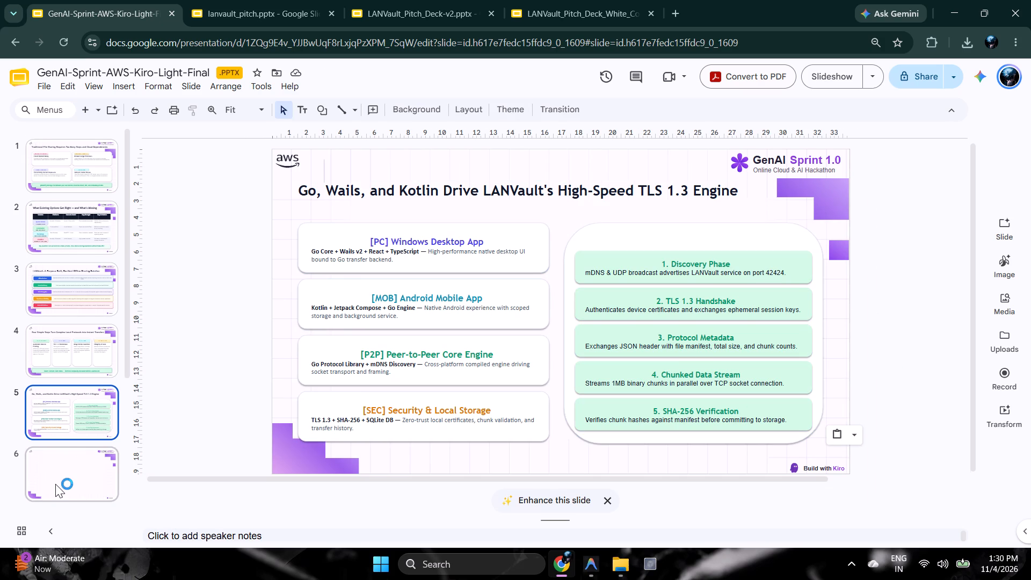
{"action": "left_click", "coordinate": [278, 1]}
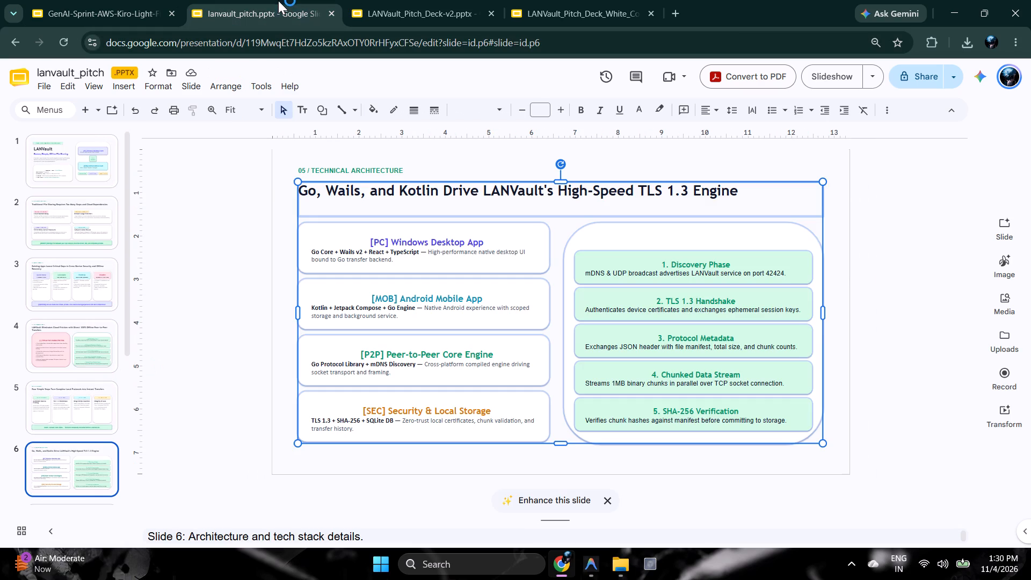
{"action": "scroll", "coordinate": [45, 380], "scroll_direction": "down", "scroll_amount": 7}
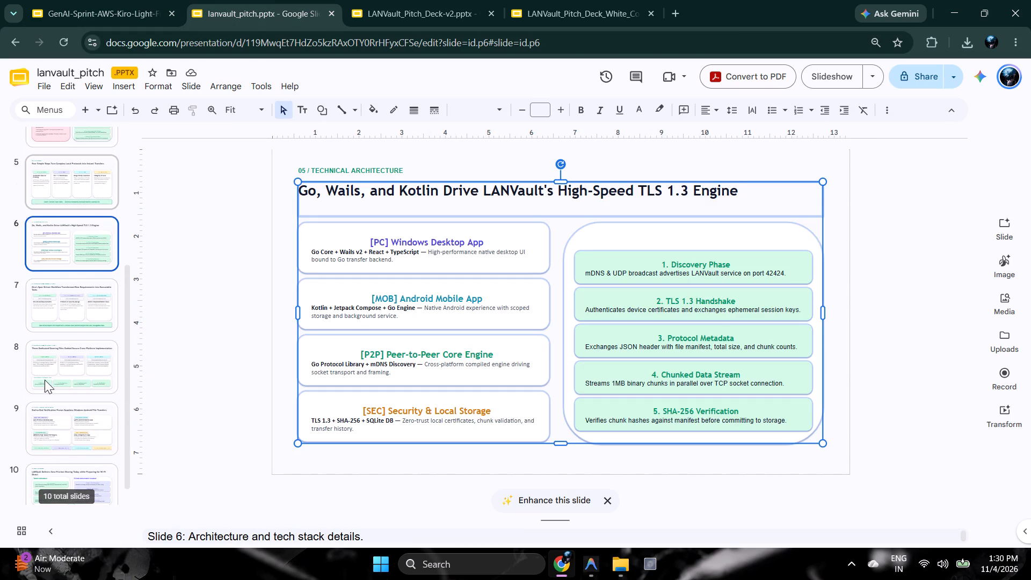
{"action": "scroll", "coordinate": [45, 380], "scroll_direction": "down", "scroll_amount": 2}
{"action": "left_click", "coordinate": [95, 258]}
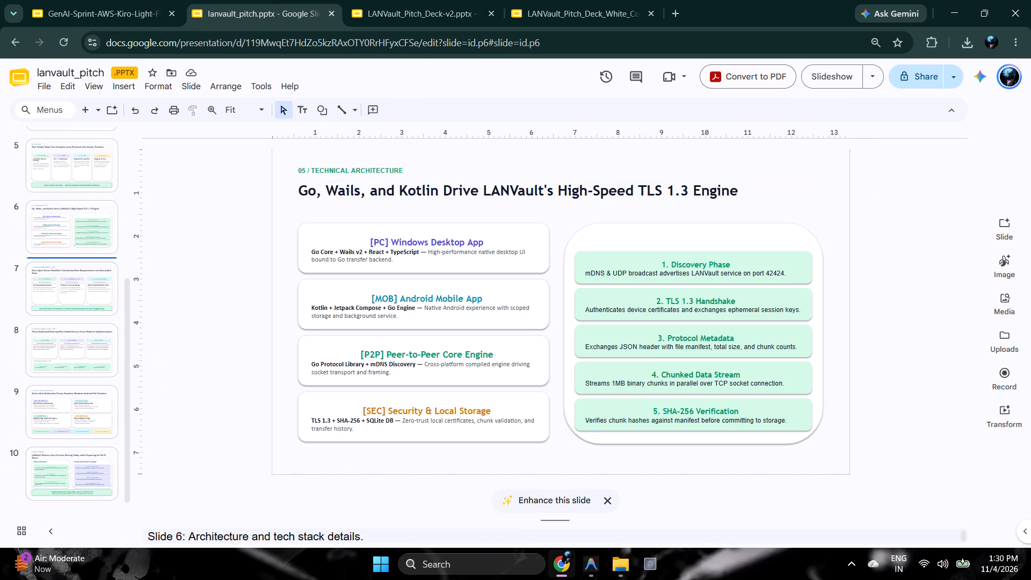
{"action": "left_click", "coordinate": [56, 294]}
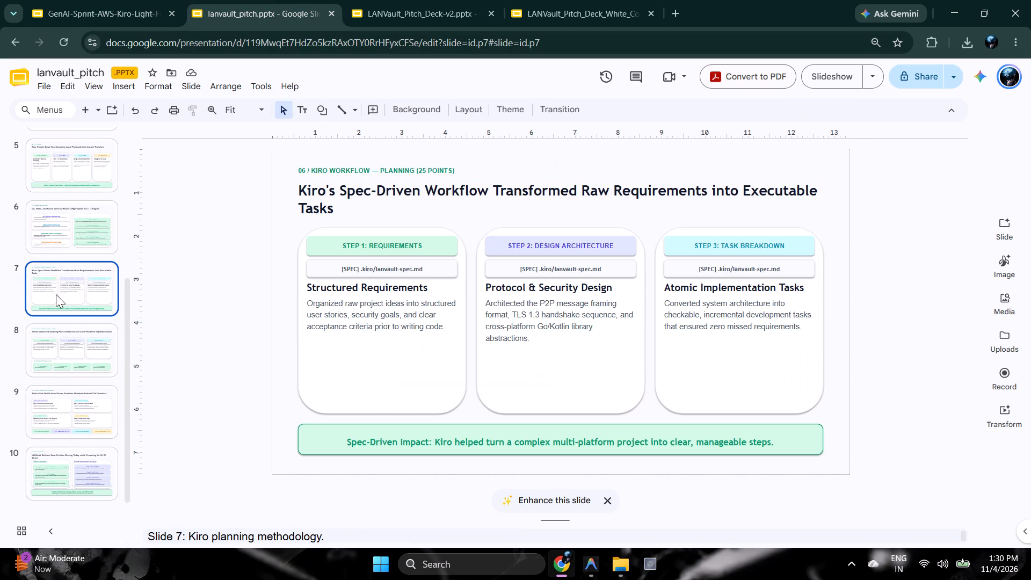
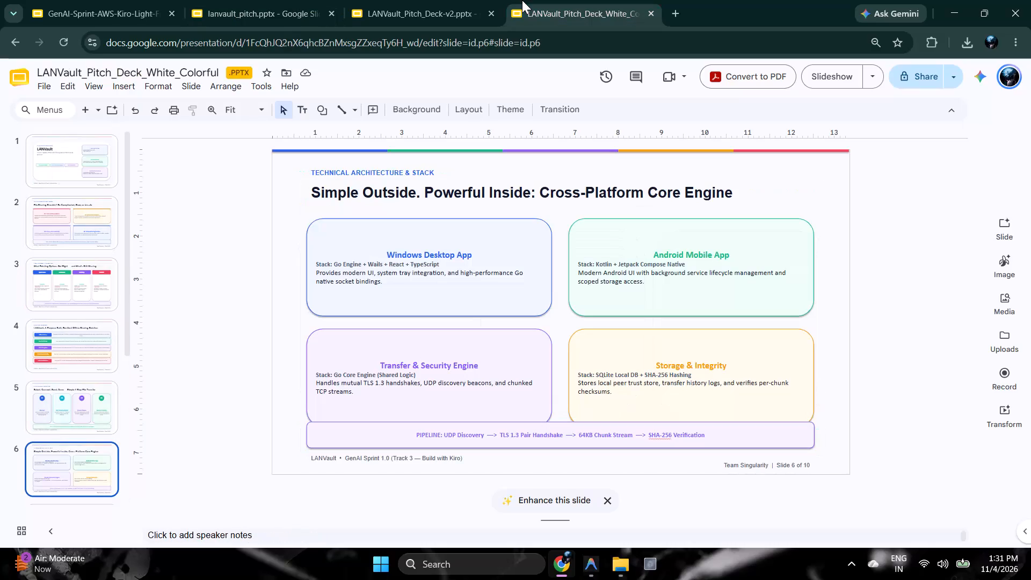
Compare the Kiro spec-driven workflow on slide 7 of LANVault_Pitch_Deck_White_Colorful with slide 7 of lanvault_pitch.
{"action": "scroll", "coordinate": [88, 338], "scroll_direction": "down", "scroll_amount": 5}
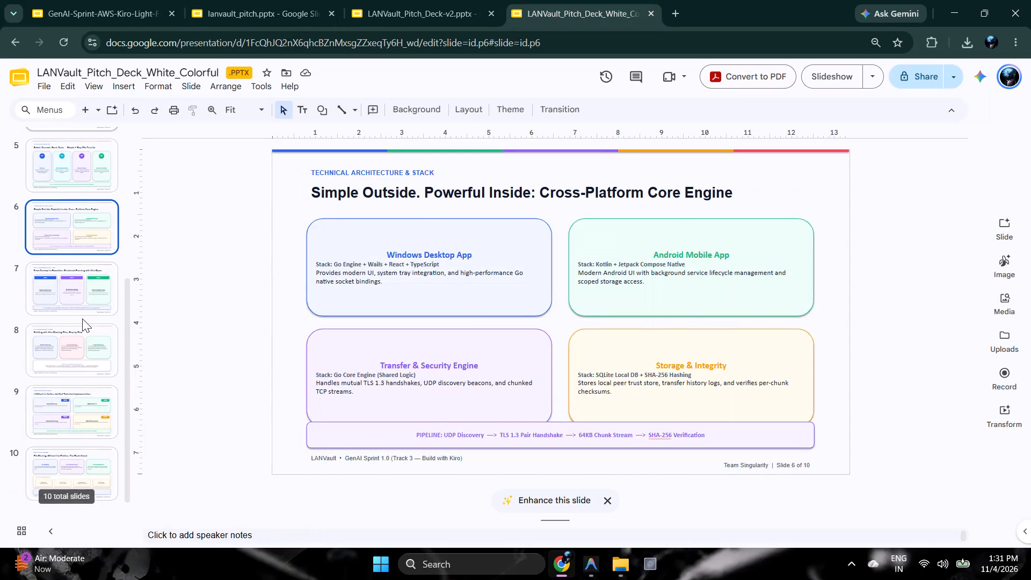
{"action": "left_click", "coordinate": [75, 303]}
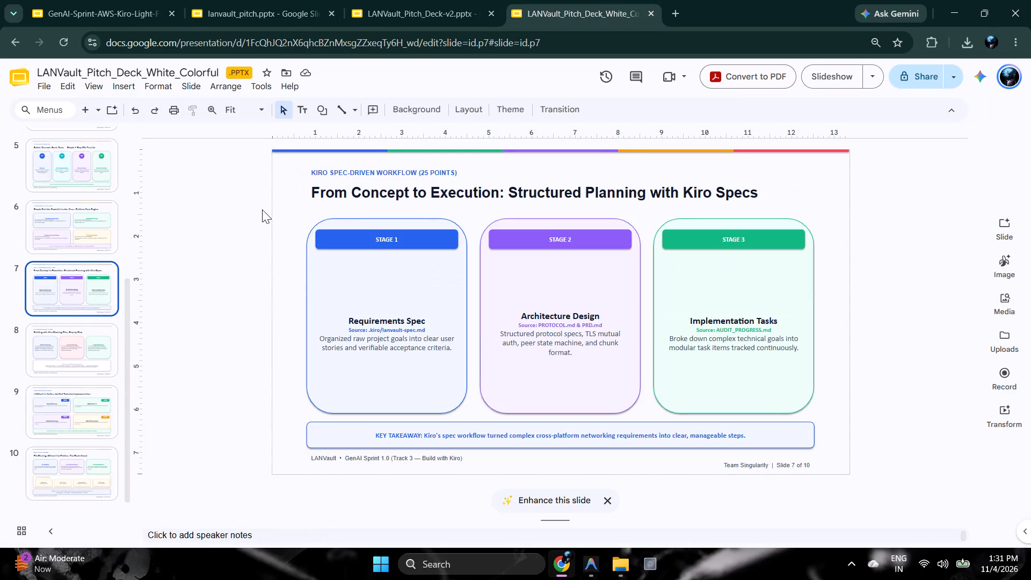
{"action": "left_click", "coordinate": [220, 0]}
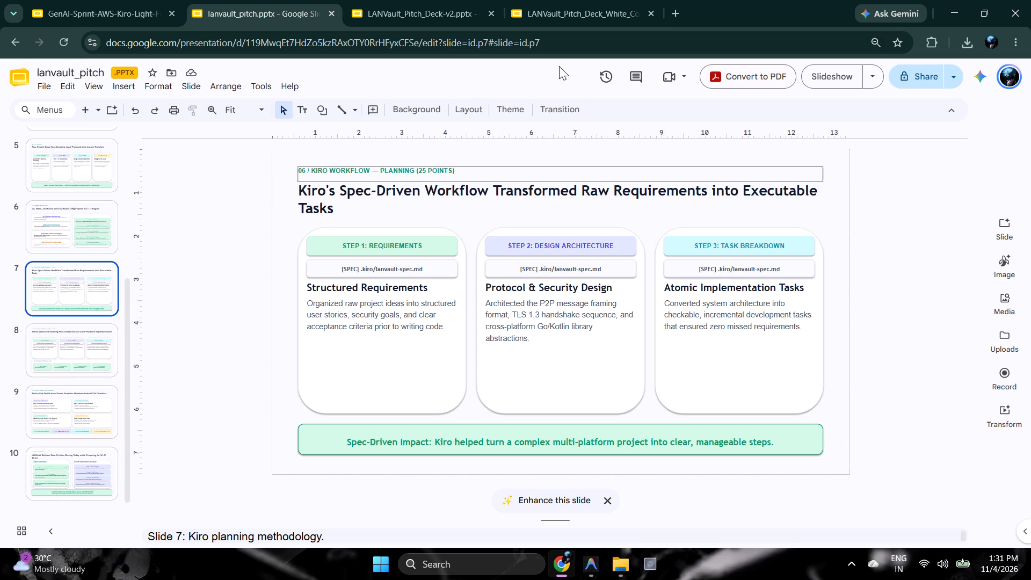
{"action": "left_click", "coordinate": [559, 9]}
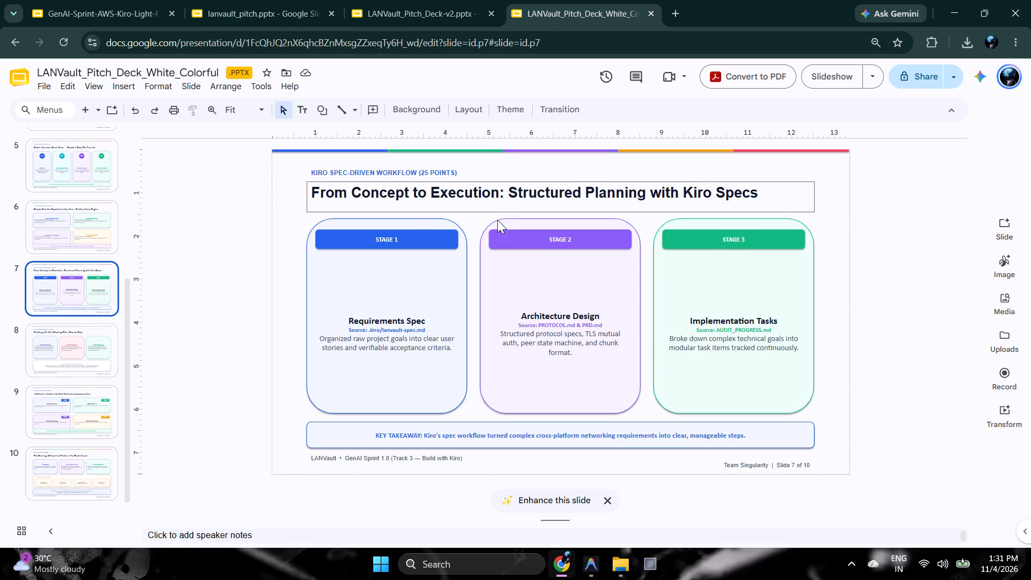
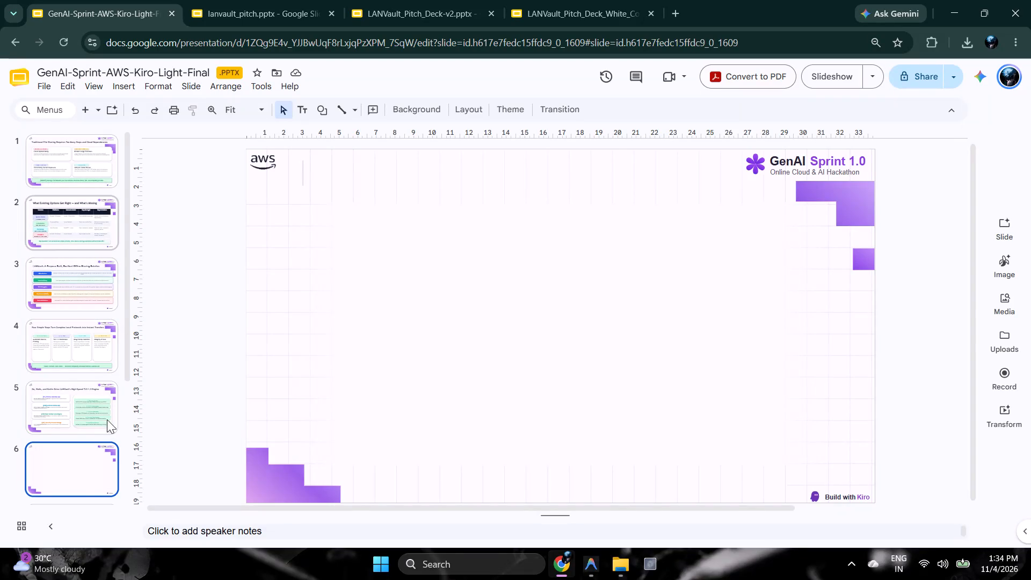
Move the blank branded slide 6 to the beginning of the GenAI-Sprint deck.
{"action": "left_click_drag", "start_coordinate": [77, 477], "coordinate": [76, 230]}
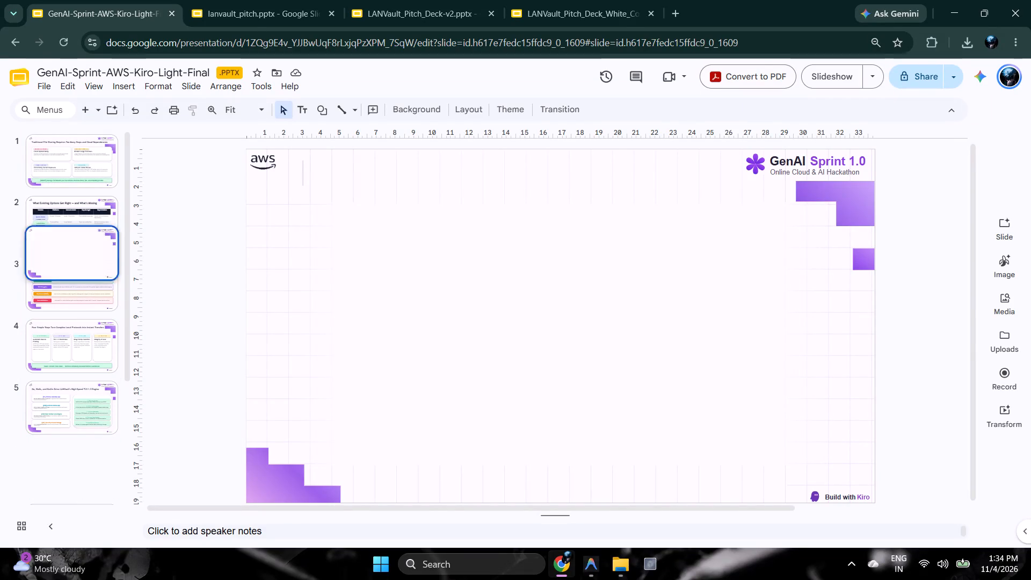
{"action": "left_click_drag", "start_coordinate": [76, 230], "coordinate": [69, 142]}
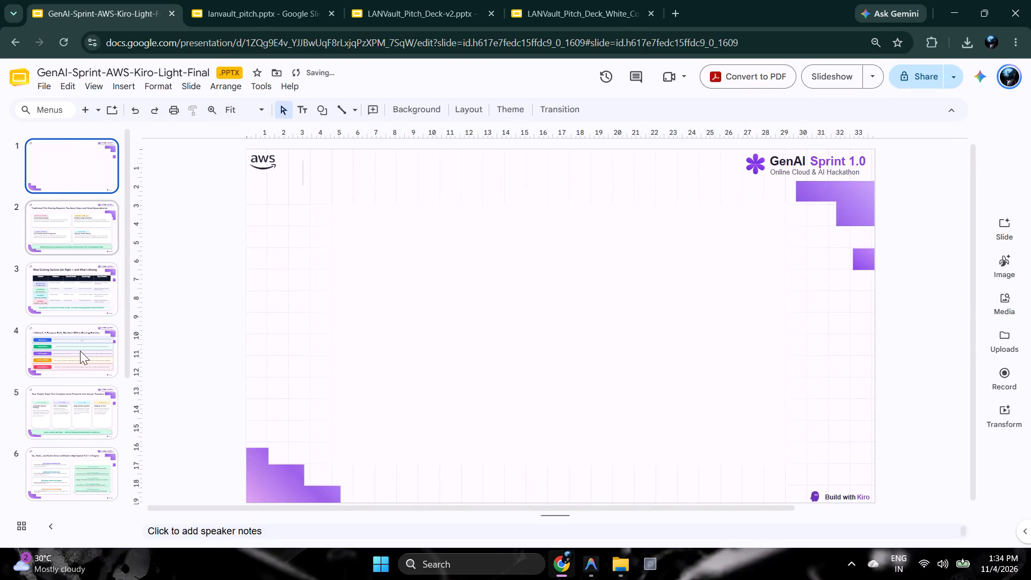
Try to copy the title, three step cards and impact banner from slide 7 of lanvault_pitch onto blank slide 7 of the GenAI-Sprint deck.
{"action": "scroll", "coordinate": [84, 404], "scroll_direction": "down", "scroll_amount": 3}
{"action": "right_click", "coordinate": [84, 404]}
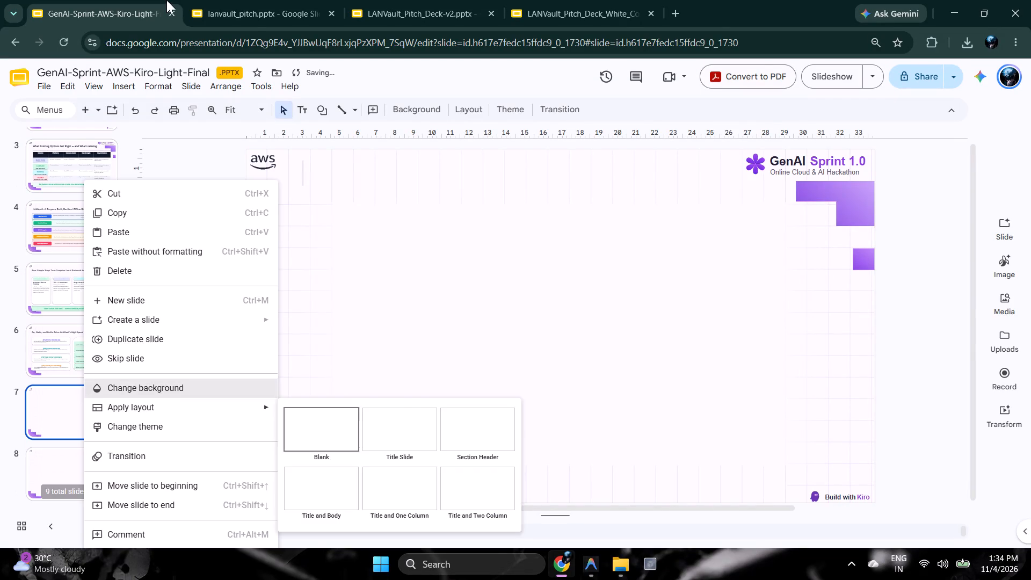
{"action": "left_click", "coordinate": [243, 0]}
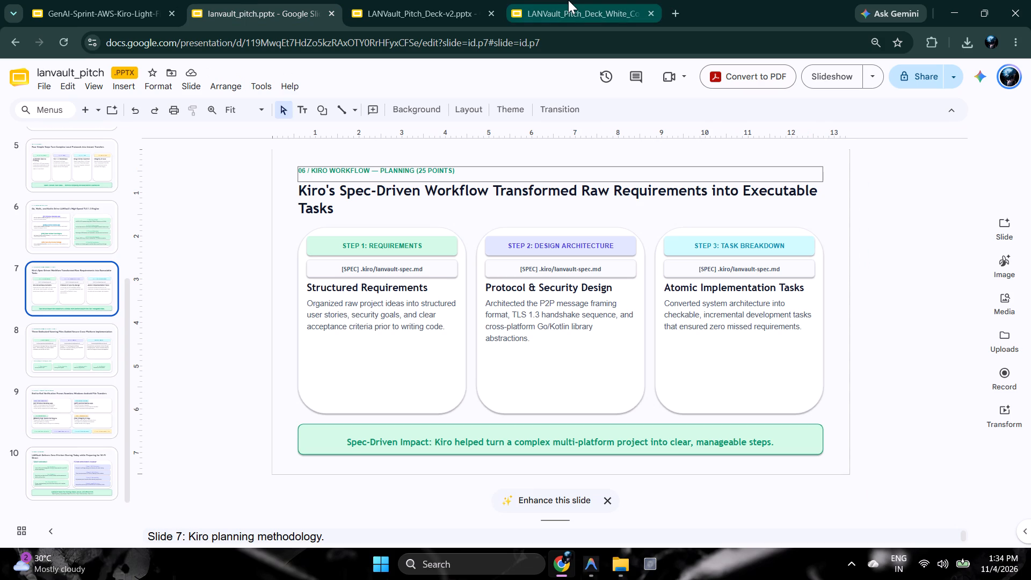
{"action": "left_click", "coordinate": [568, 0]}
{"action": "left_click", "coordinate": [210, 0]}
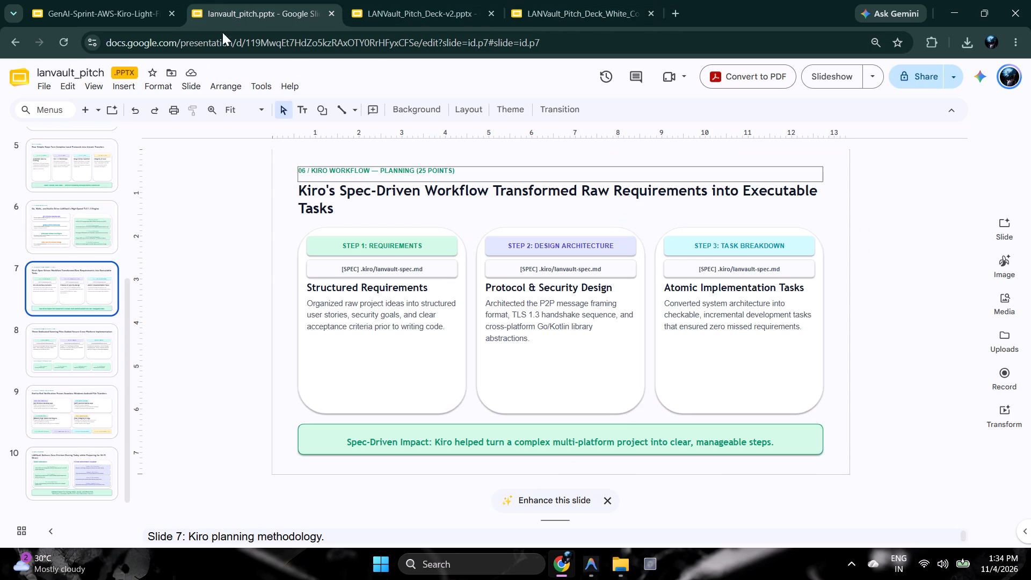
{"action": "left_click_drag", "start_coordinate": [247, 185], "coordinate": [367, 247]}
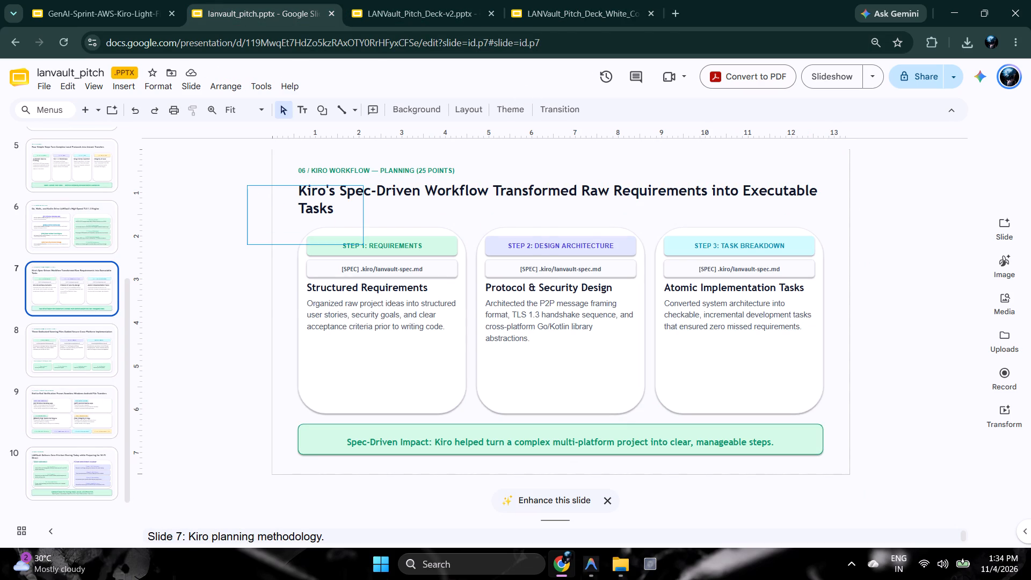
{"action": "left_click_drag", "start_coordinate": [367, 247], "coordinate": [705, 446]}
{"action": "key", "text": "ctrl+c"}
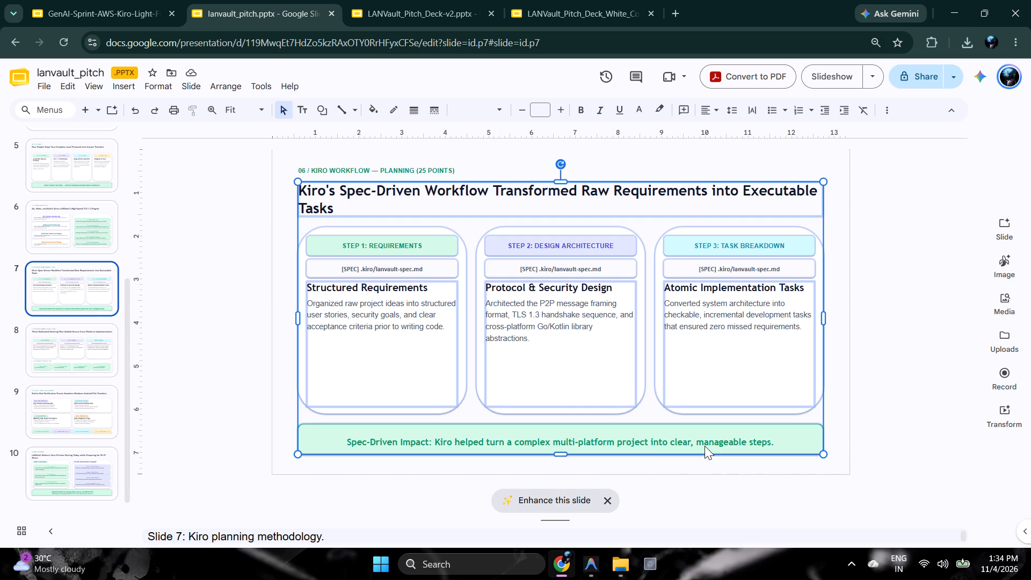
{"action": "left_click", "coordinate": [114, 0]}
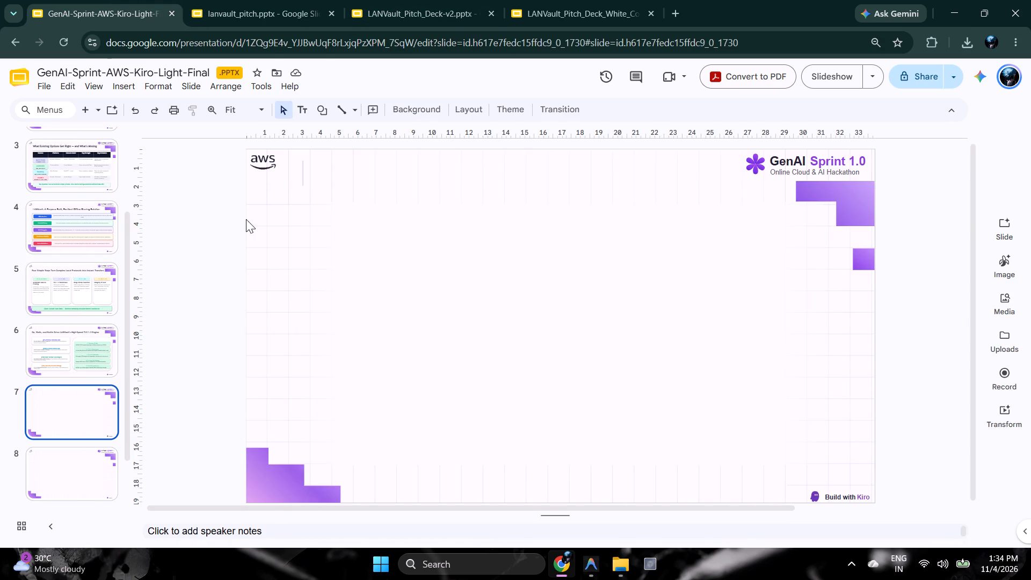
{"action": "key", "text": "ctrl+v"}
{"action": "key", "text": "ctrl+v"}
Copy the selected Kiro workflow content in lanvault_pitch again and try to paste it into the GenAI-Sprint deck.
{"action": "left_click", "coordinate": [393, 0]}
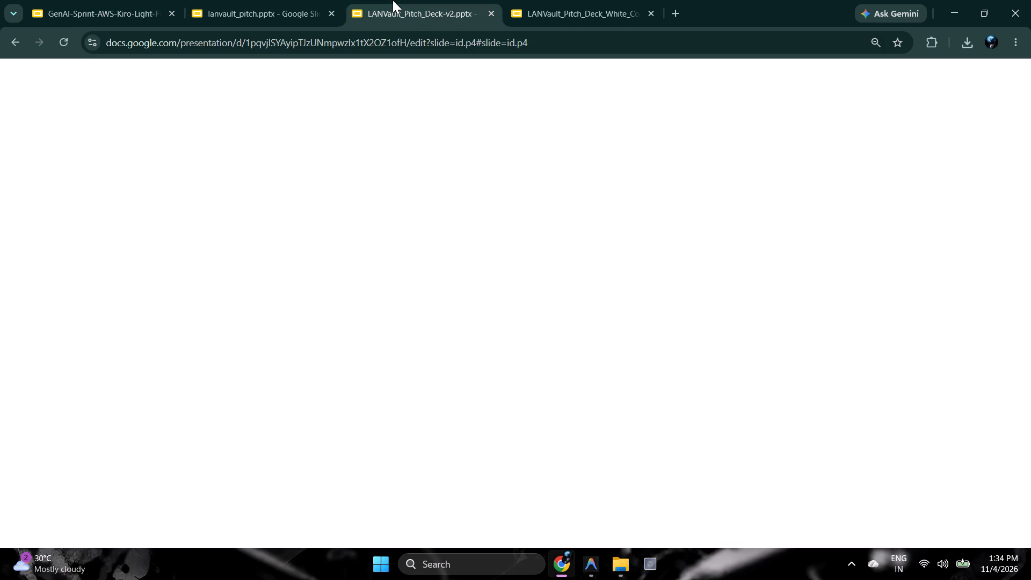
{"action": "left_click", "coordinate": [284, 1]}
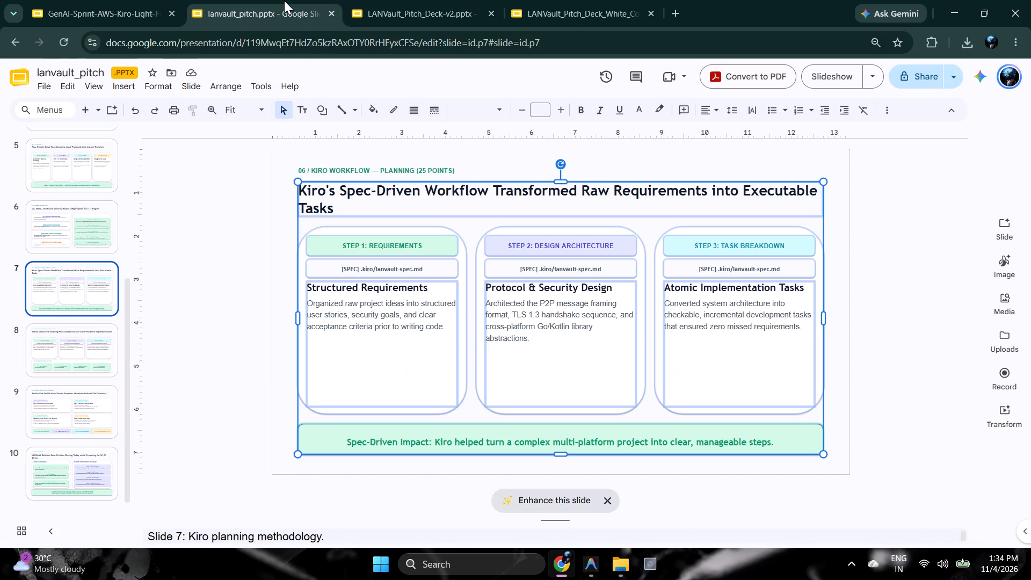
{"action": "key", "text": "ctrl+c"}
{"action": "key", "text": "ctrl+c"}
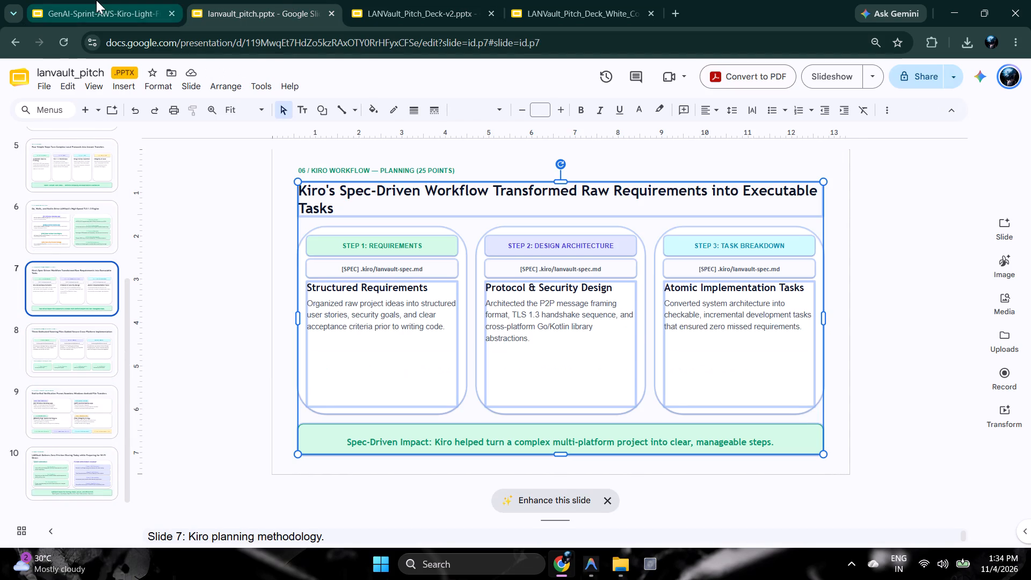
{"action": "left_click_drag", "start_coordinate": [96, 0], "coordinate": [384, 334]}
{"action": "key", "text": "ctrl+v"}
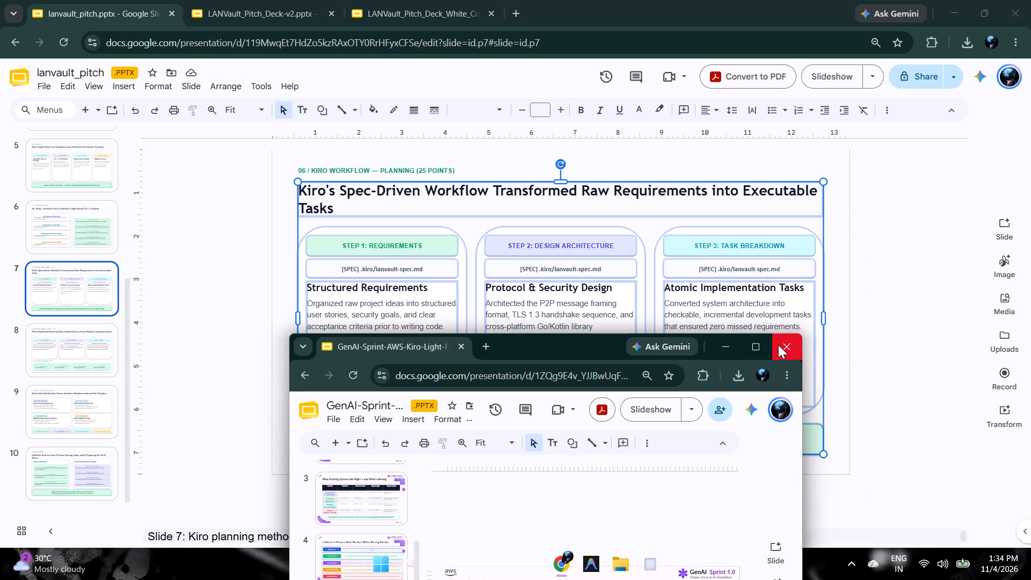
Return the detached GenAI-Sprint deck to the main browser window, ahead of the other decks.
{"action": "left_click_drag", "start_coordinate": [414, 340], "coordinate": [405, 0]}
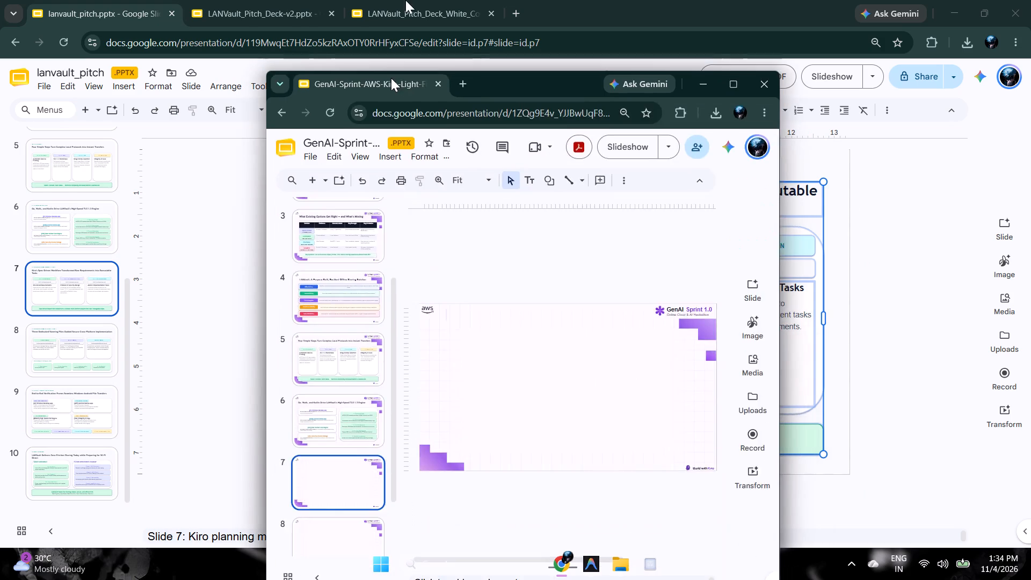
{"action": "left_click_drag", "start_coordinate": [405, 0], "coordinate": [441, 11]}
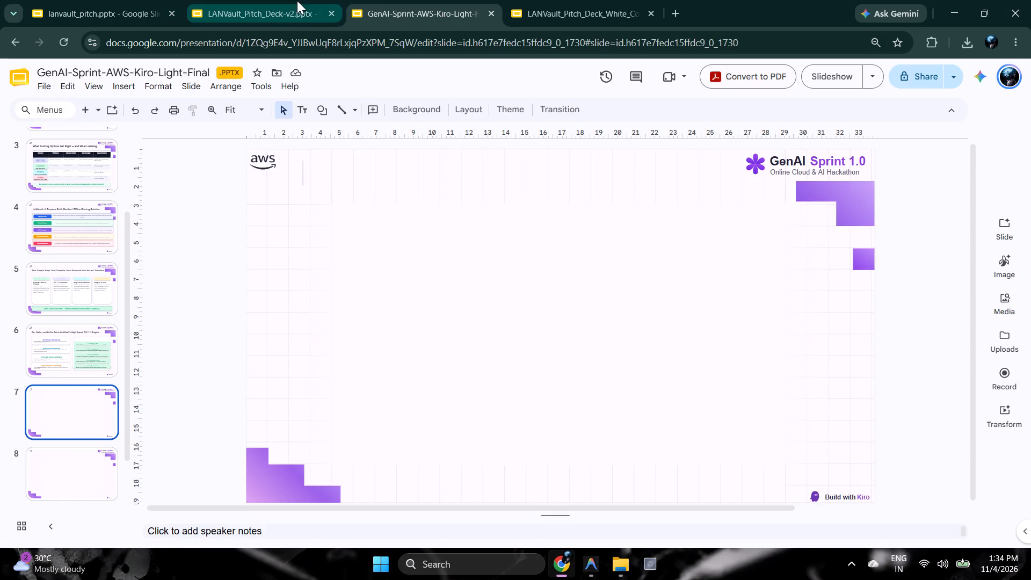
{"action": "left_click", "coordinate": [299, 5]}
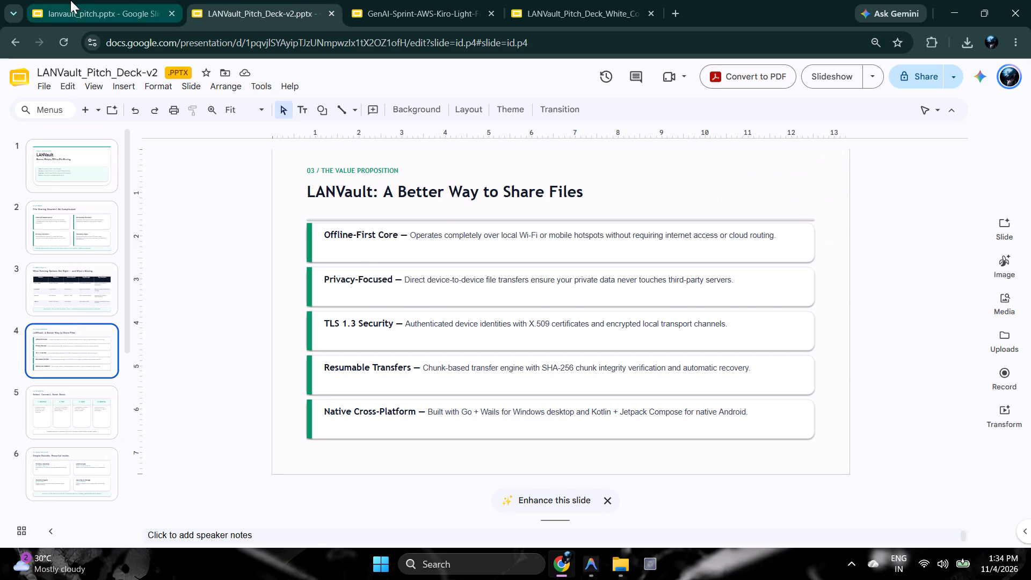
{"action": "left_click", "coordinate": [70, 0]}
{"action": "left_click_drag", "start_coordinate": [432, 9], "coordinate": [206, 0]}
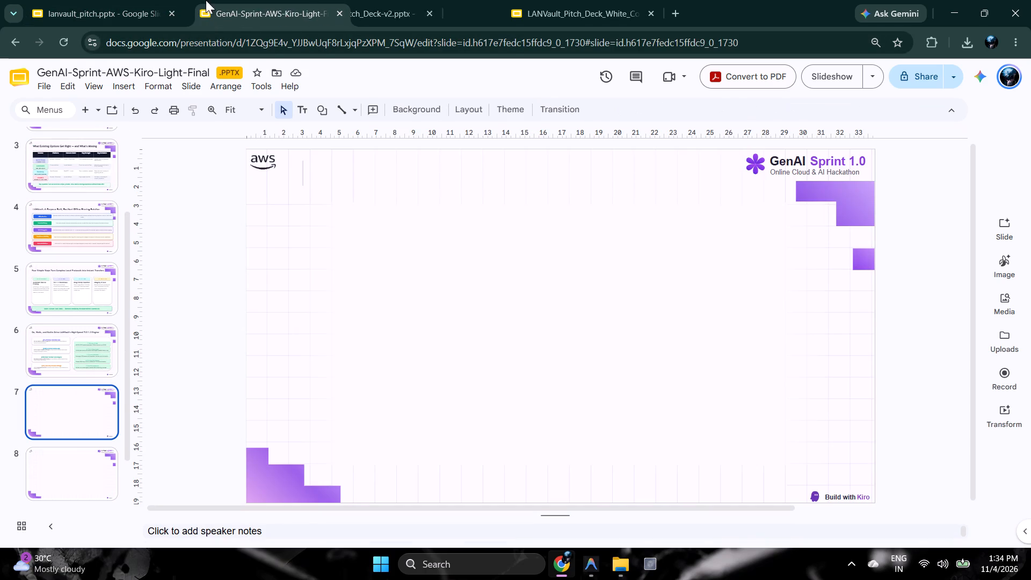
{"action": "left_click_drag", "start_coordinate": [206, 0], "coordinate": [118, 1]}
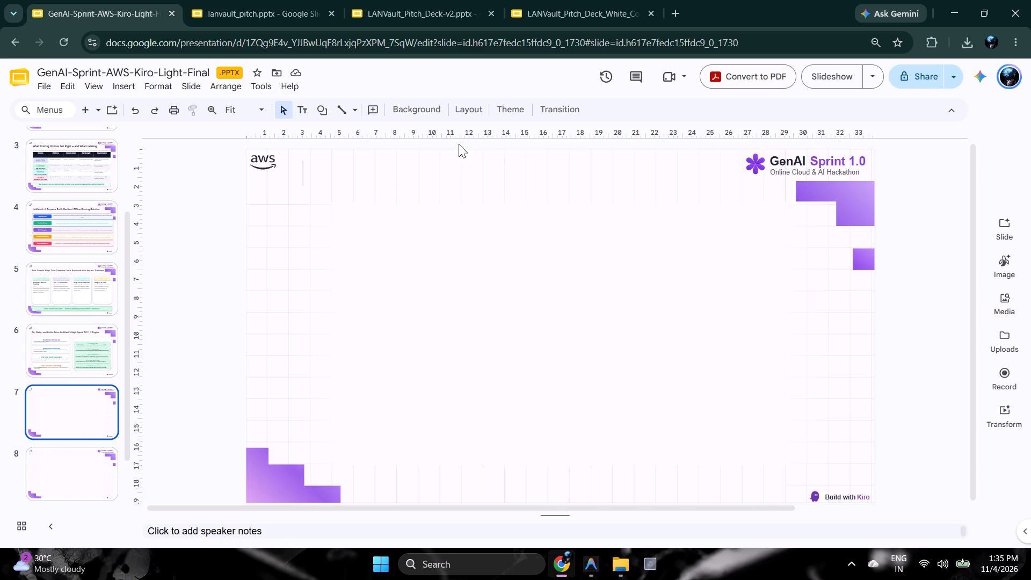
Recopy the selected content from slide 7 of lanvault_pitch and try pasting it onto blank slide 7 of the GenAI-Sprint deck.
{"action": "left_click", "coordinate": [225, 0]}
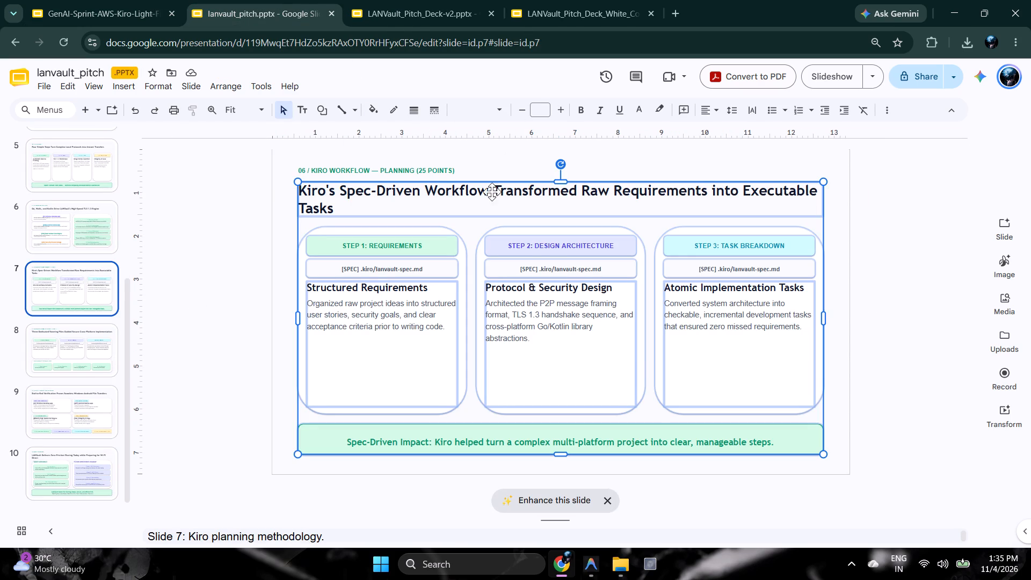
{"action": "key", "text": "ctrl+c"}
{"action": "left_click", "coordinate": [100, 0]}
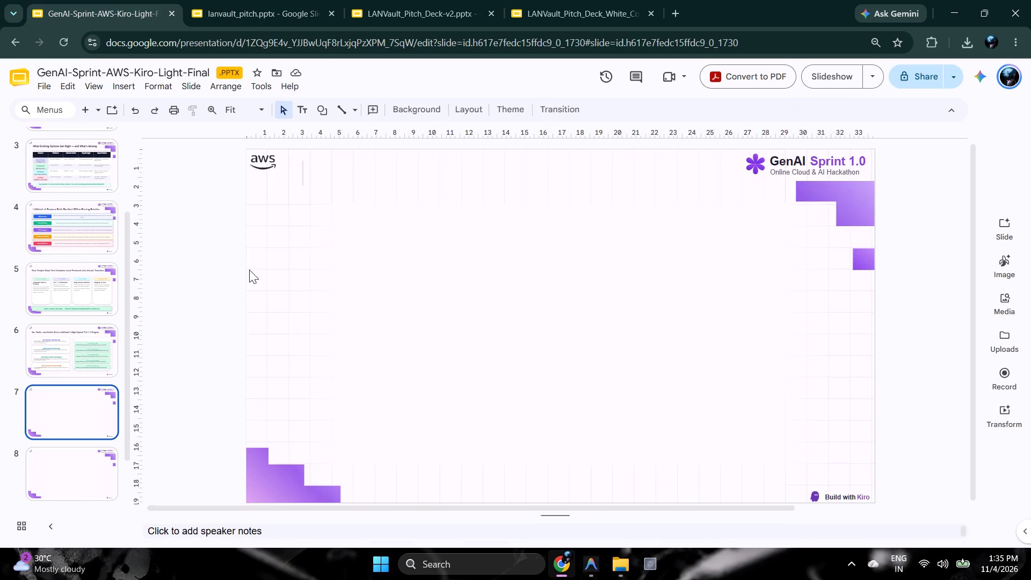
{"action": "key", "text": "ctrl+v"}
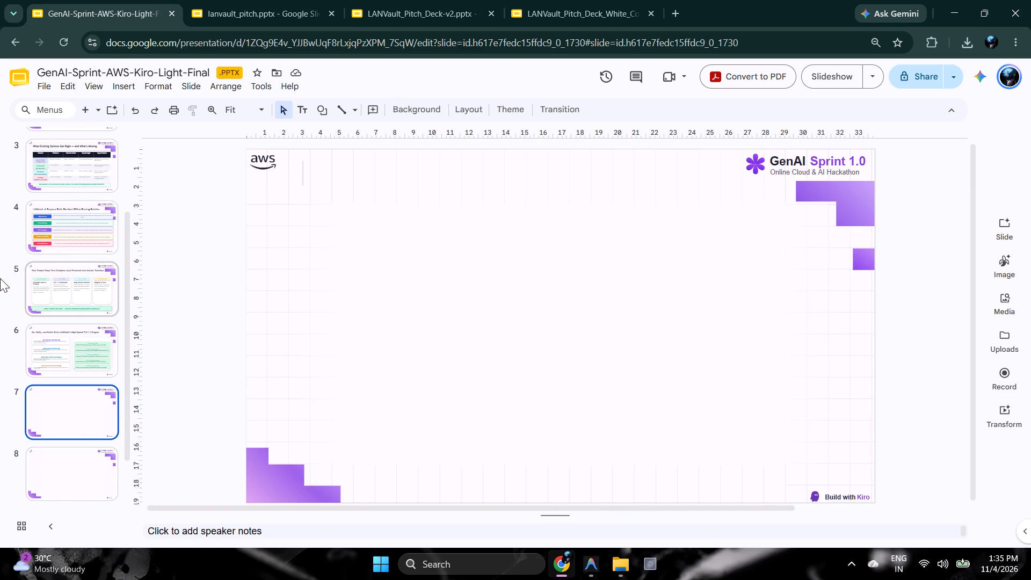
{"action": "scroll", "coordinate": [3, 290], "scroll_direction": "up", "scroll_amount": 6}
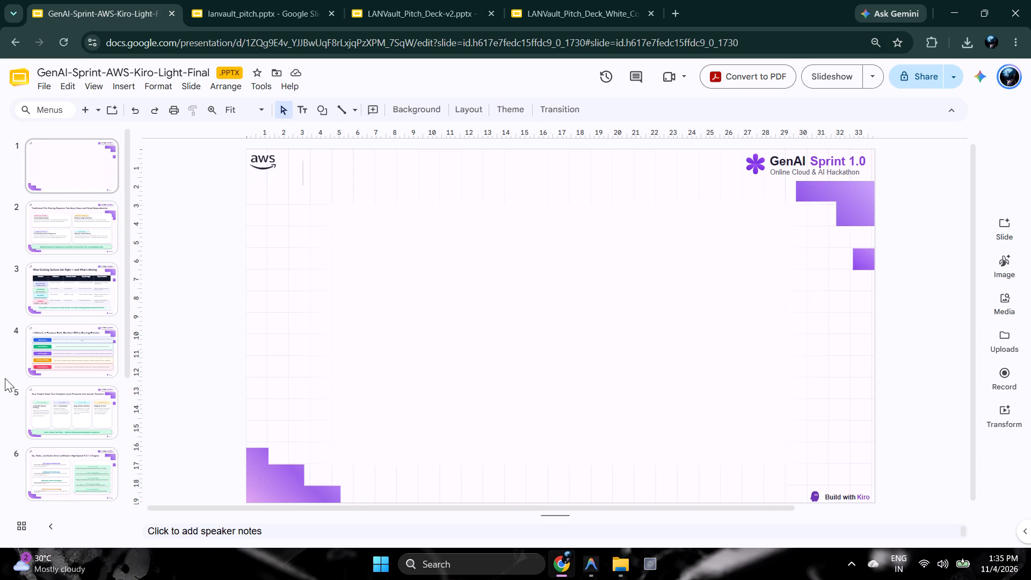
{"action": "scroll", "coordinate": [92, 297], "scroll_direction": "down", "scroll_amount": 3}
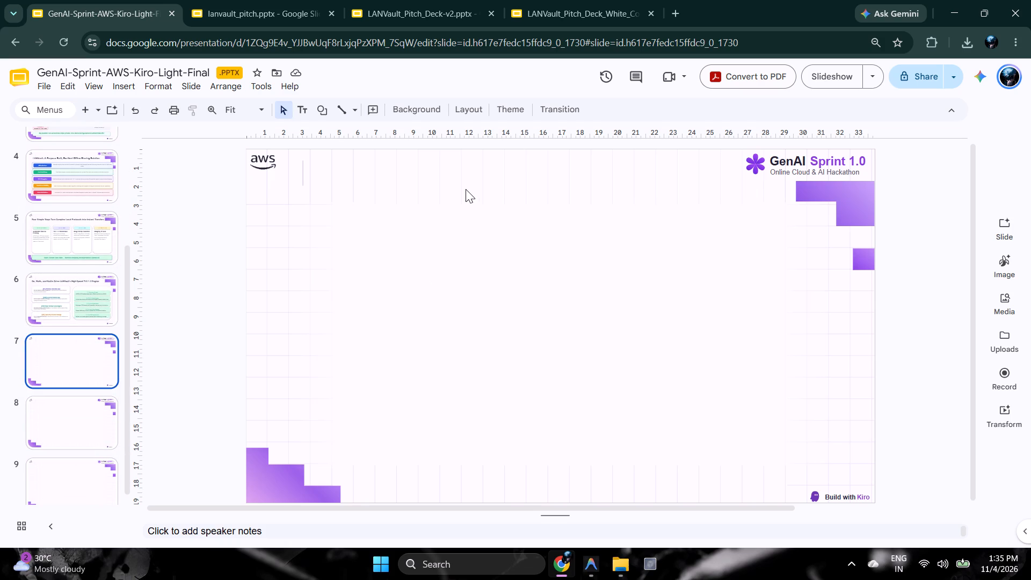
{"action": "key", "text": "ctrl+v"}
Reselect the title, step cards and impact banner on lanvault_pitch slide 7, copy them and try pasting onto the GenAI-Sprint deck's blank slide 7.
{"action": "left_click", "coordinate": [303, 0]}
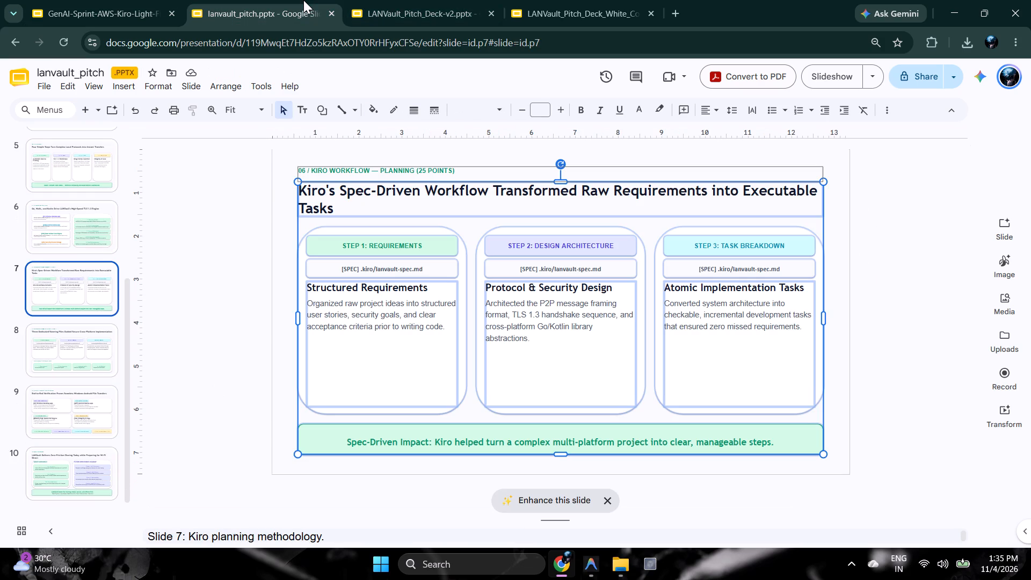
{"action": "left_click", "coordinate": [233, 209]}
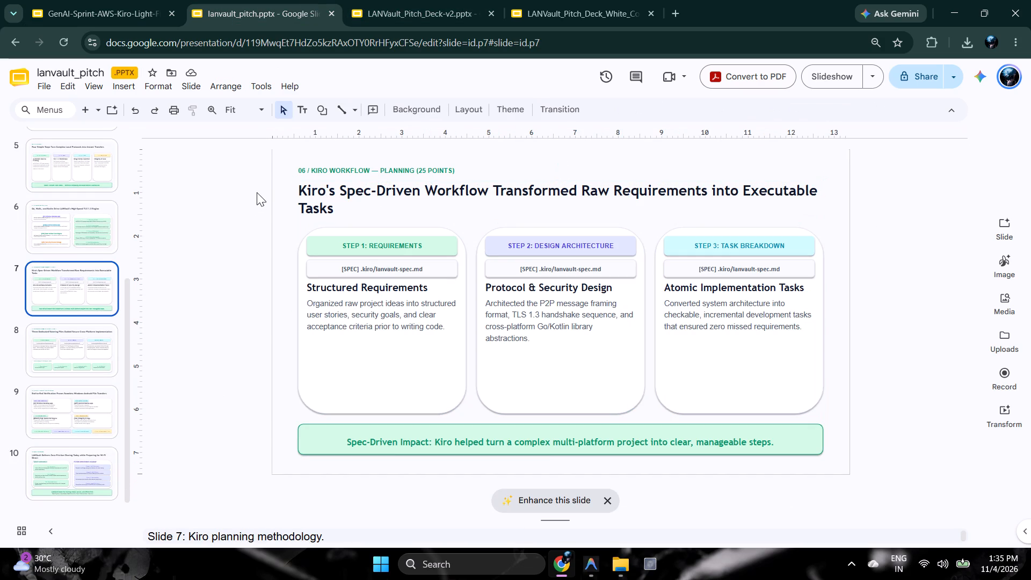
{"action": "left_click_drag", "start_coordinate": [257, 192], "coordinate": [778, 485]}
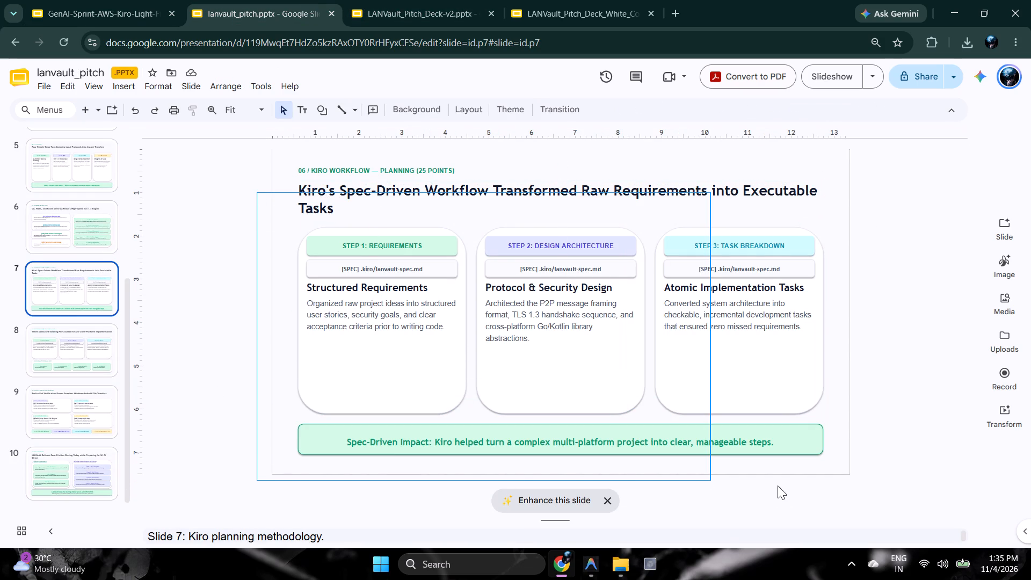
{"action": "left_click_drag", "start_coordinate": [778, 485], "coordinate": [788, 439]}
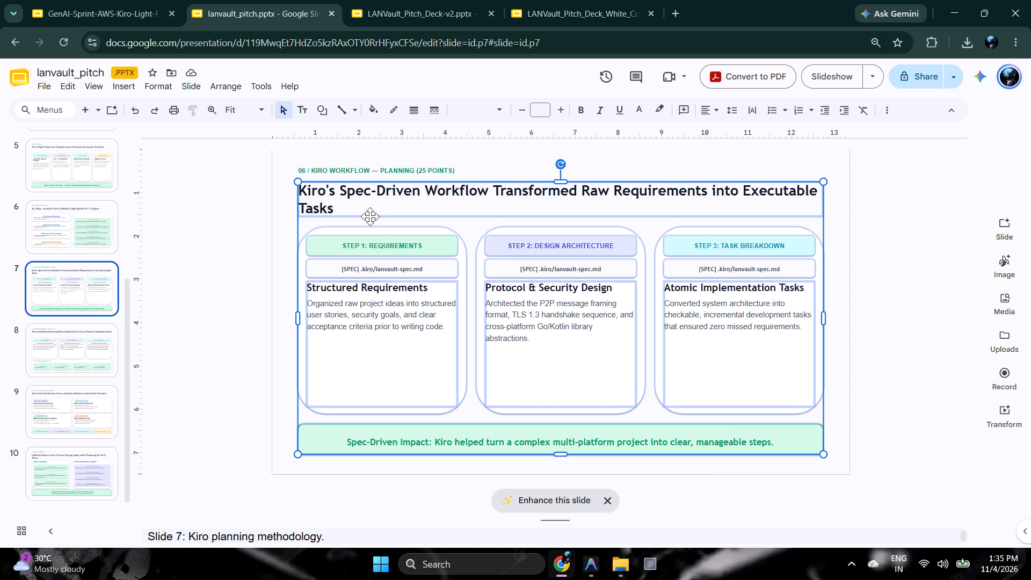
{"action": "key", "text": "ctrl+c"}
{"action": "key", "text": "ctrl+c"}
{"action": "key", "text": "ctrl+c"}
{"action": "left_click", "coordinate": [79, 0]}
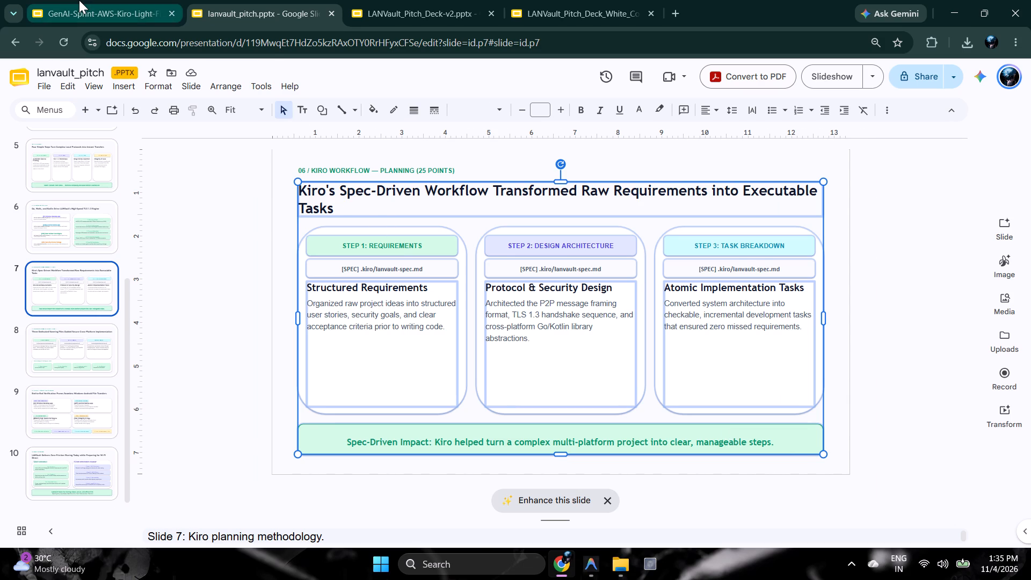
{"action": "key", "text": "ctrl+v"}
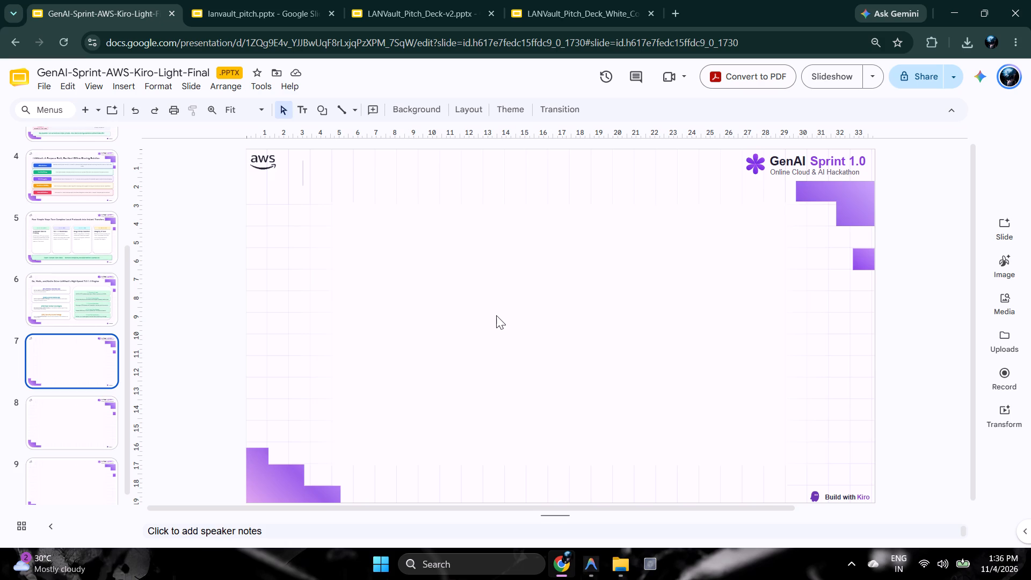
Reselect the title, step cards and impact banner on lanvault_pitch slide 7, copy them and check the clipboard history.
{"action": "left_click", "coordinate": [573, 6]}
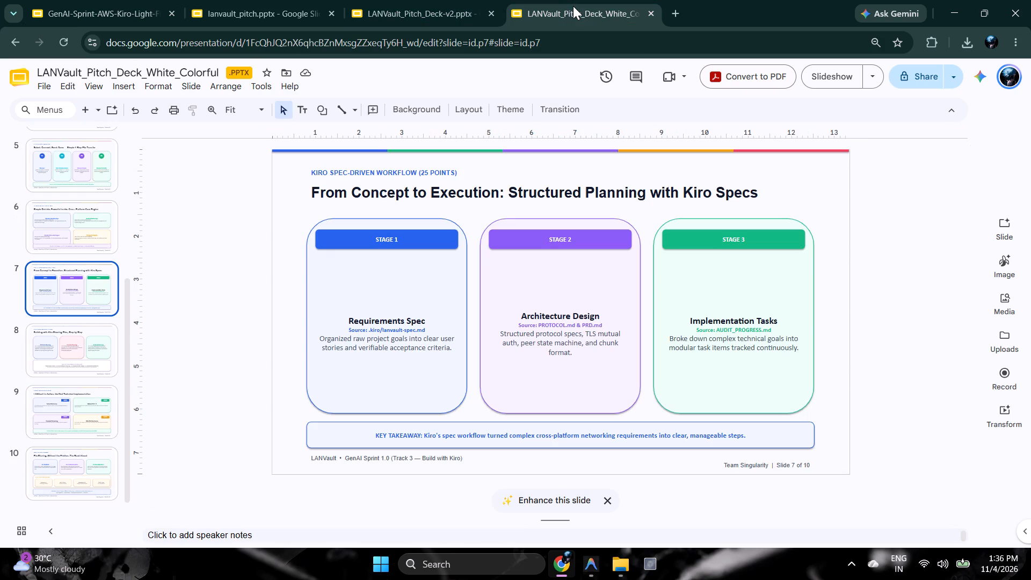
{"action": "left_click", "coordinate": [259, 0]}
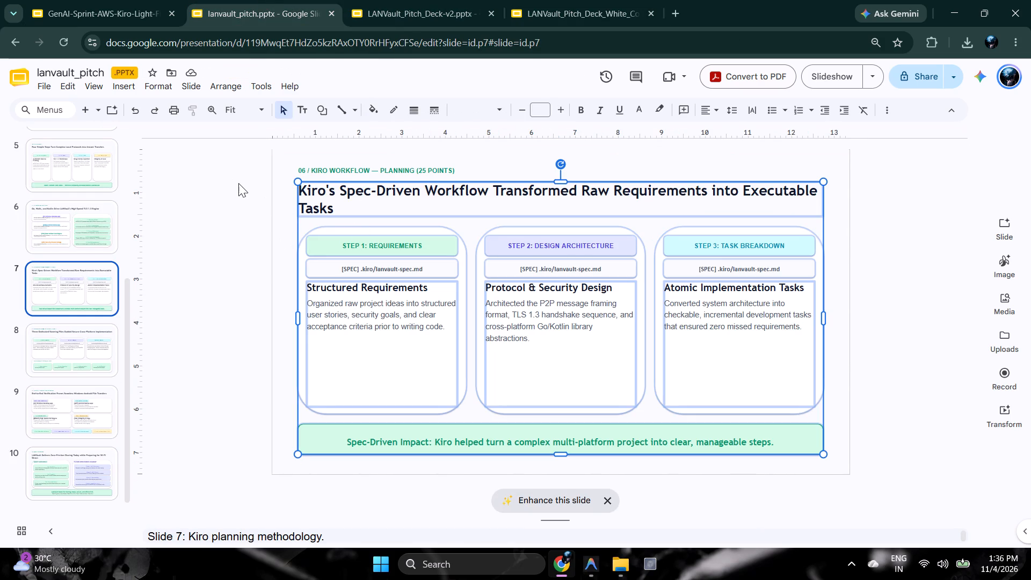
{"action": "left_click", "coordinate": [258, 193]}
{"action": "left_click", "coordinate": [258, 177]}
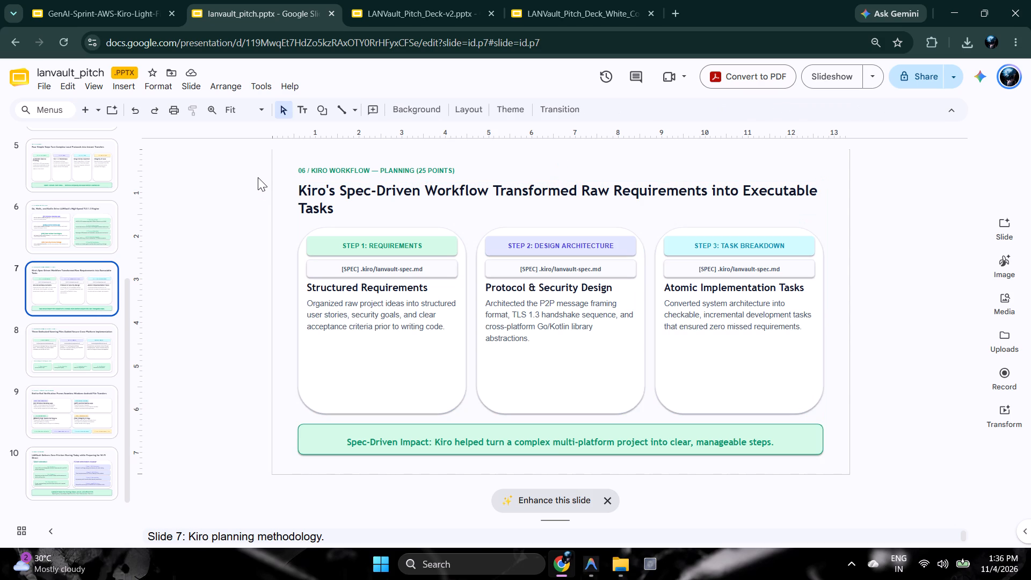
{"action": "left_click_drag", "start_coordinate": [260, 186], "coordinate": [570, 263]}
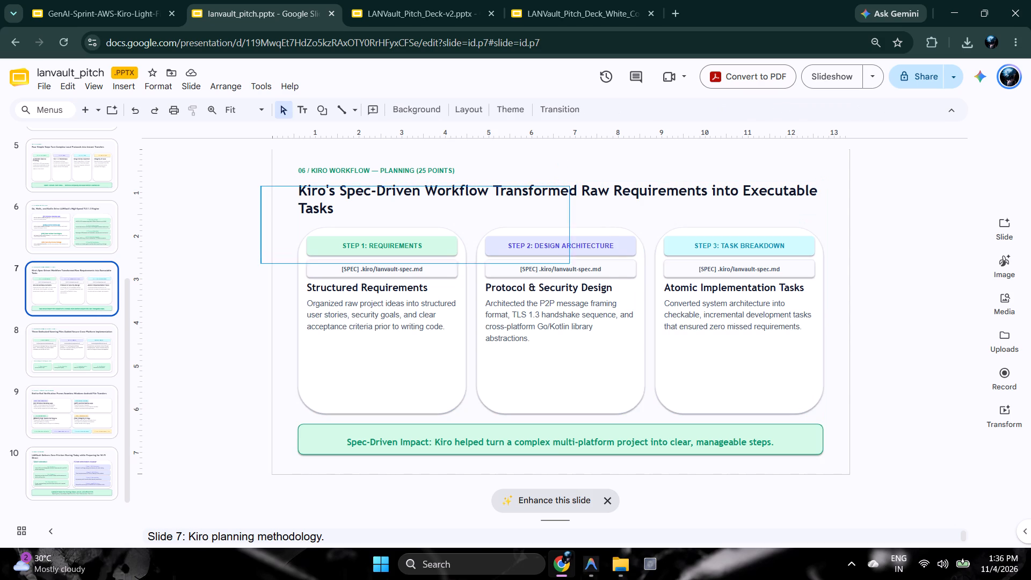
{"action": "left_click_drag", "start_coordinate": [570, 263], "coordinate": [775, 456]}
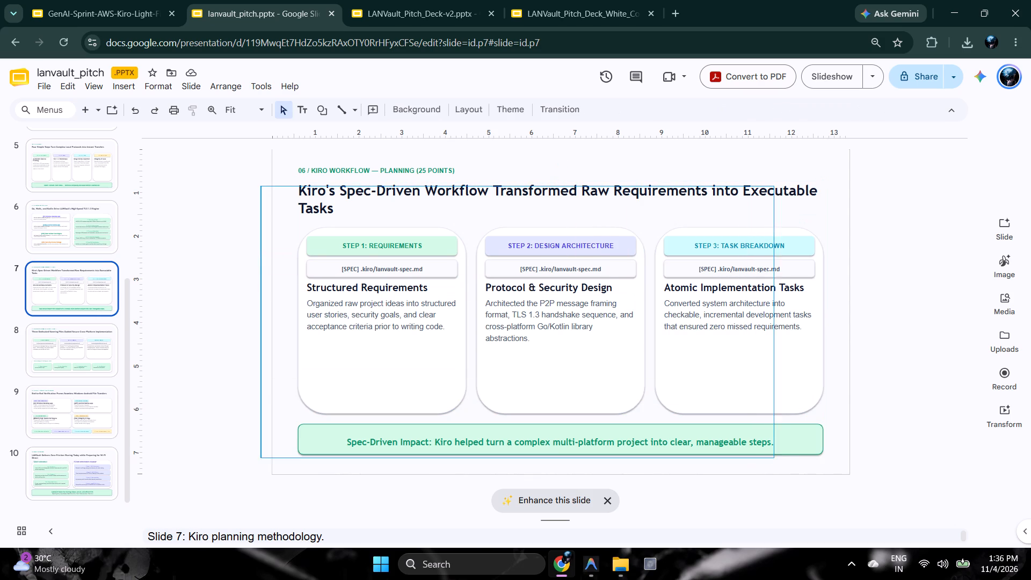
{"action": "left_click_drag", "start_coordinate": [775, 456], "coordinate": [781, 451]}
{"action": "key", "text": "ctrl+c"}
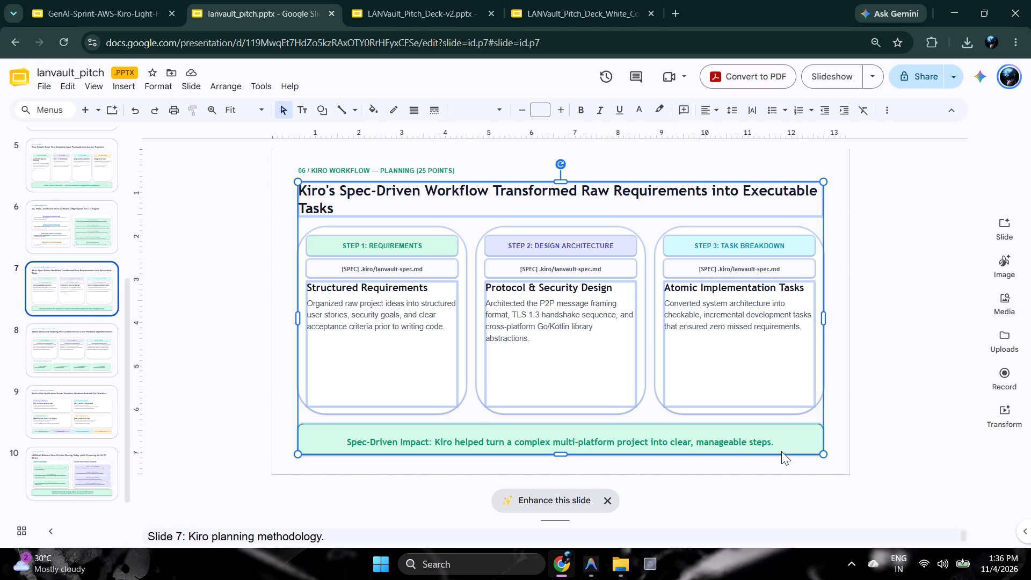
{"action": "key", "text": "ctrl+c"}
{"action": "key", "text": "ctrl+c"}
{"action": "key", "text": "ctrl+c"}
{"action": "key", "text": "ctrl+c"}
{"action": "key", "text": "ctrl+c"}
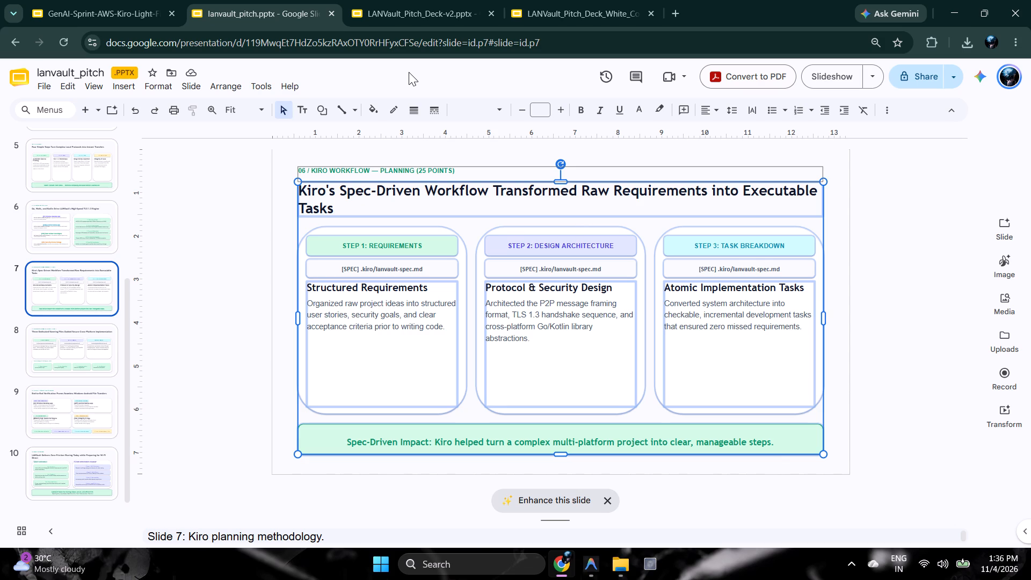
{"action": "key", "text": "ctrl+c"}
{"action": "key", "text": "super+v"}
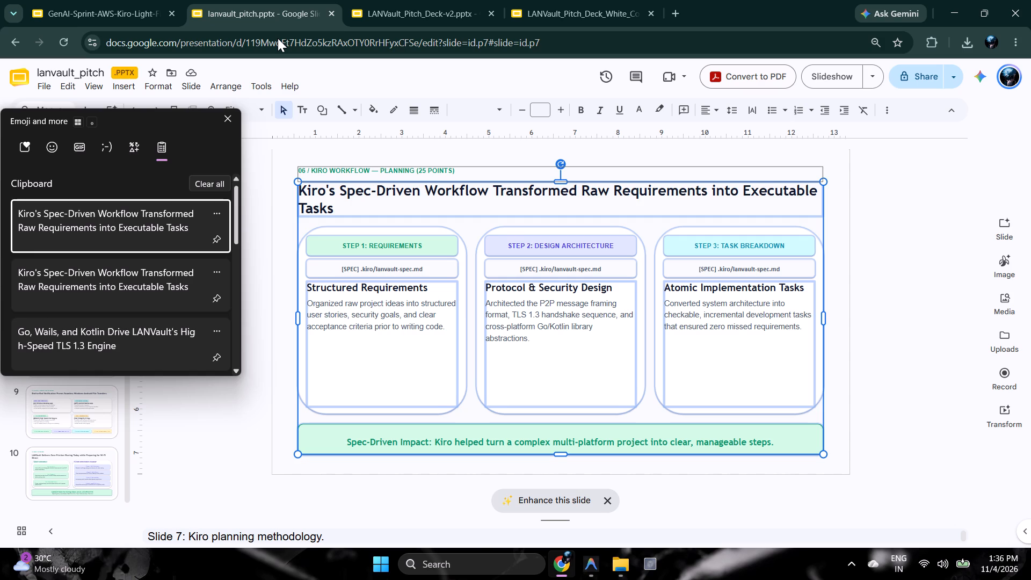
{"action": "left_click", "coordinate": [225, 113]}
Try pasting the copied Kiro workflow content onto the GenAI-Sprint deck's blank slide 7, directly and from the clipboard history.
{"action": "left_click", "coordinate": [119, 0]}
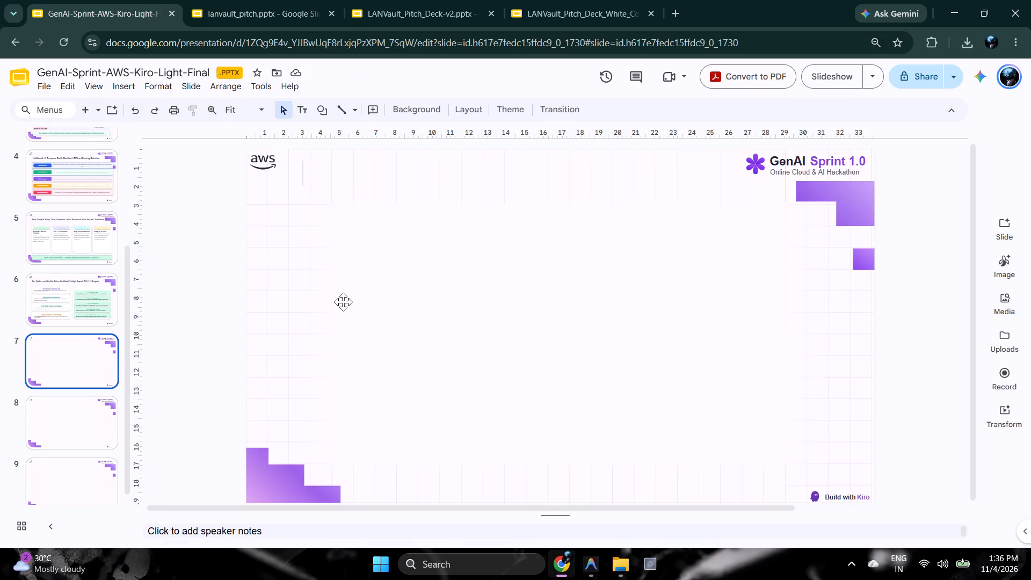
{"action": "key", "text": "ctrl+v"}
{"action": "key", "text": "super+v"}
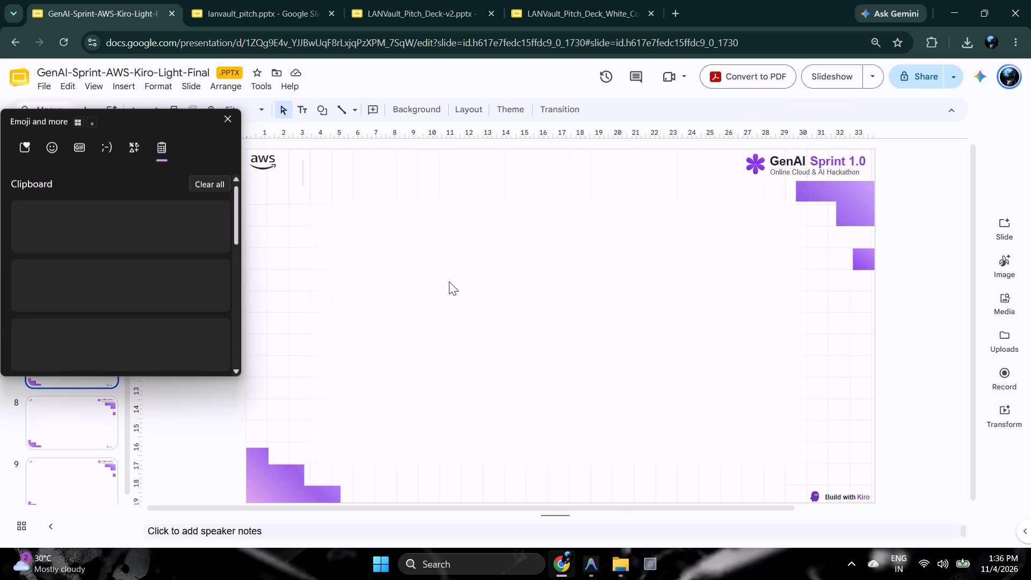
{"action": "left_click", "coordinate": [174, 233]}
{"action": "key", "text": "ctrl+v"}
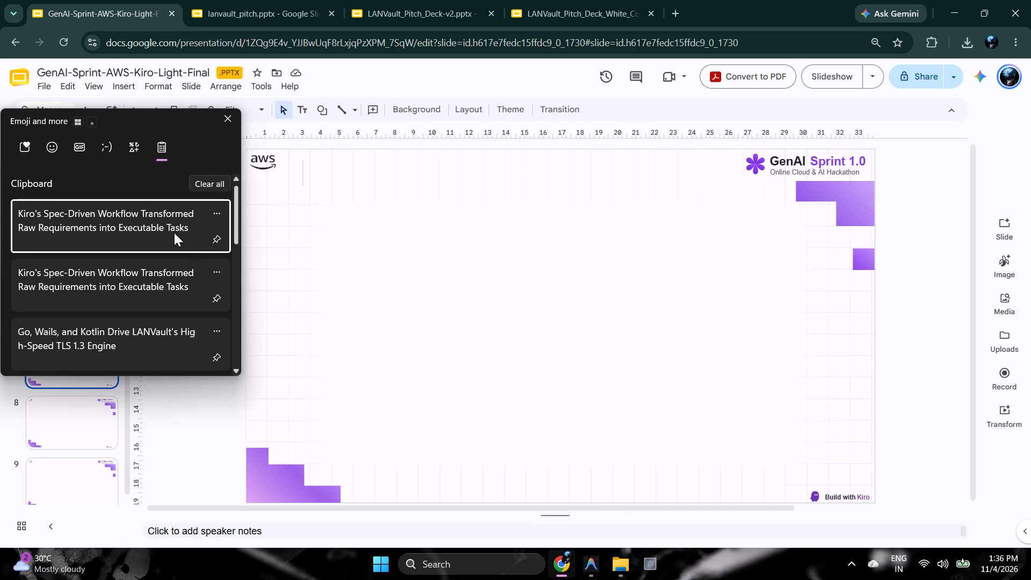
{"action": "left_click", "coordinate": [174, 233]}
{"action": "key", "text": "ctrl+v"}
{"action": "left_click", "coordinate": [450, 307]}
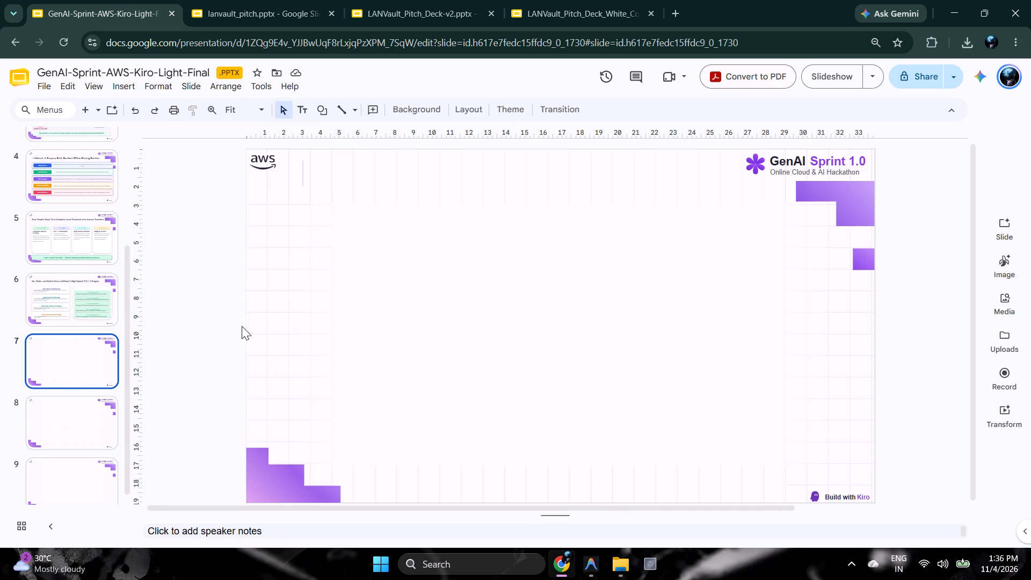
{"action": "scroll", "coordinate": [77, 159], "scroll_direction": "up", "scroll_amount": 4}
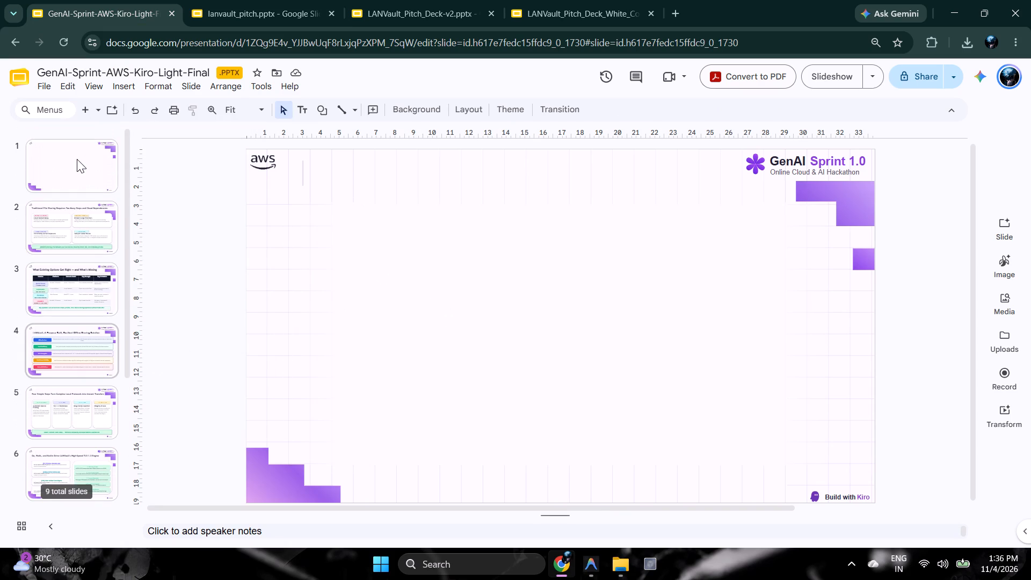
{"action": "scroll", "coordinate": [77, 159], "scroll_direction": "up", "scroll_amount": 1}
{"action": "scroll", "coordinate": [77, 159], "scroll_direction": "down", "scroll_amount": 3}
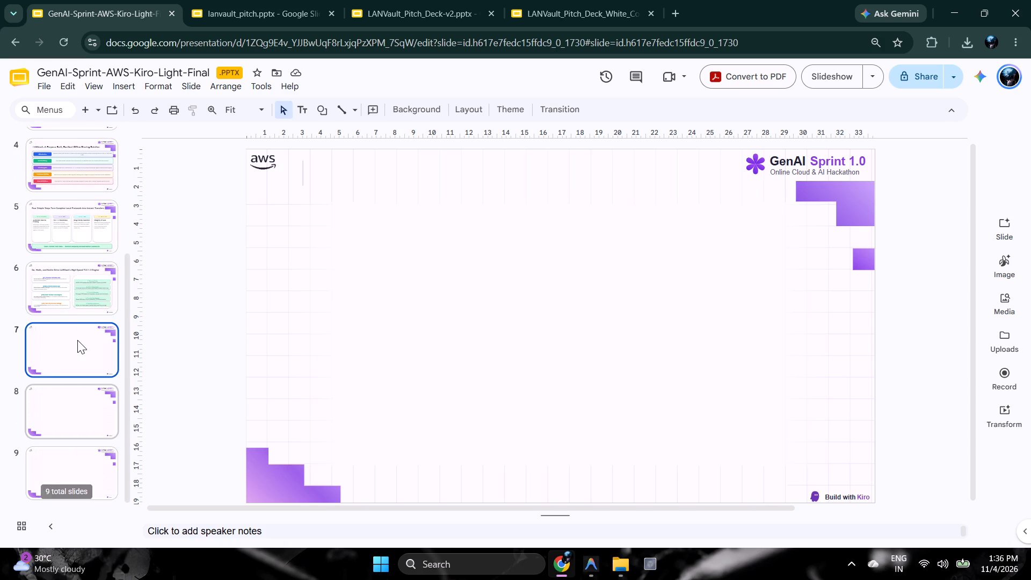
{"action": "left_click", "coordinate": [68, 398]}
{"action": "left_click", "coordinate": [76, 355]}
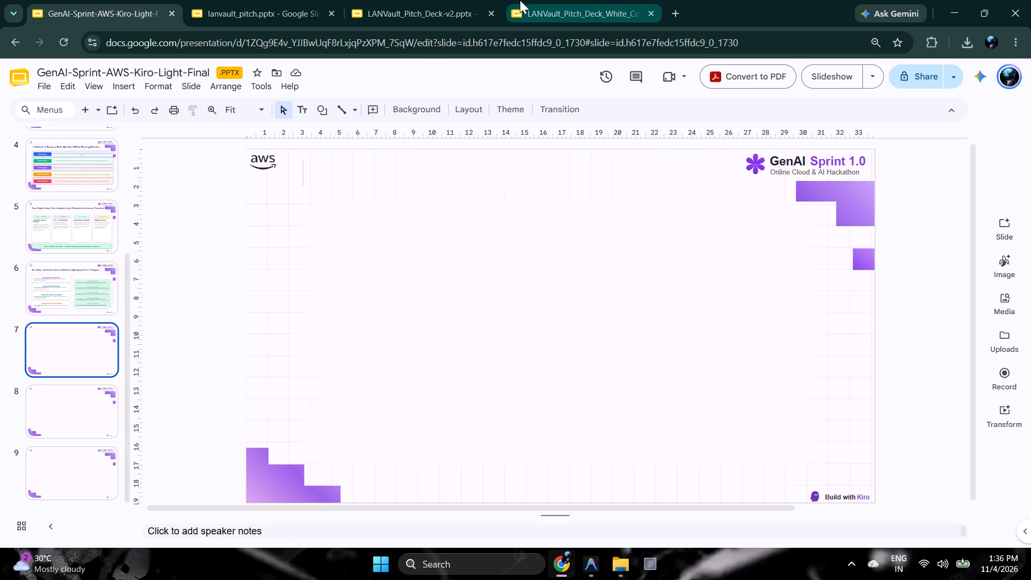
Compare the Kiro planning and steering slides 7 and 8 in lanvault_pitch with slide 8 of LANVault_Pitch_Deck_White_Colorful.
{"action": "left_click", "coordinate": [268, 0]}
{"action": "left_click", "coordinate": [215, 178]}
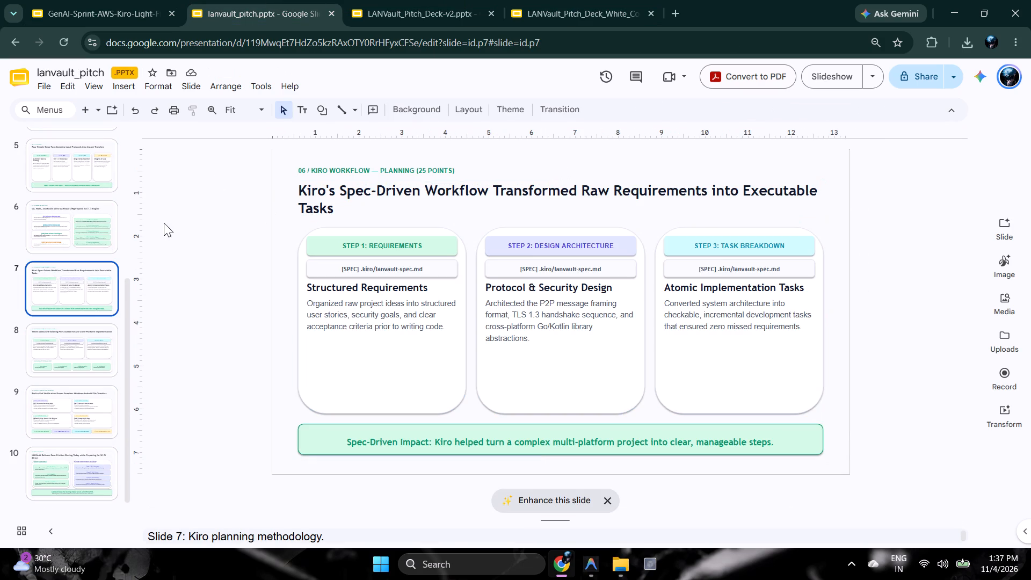
{"action": "left_click", "coordinate": [79, 358]}
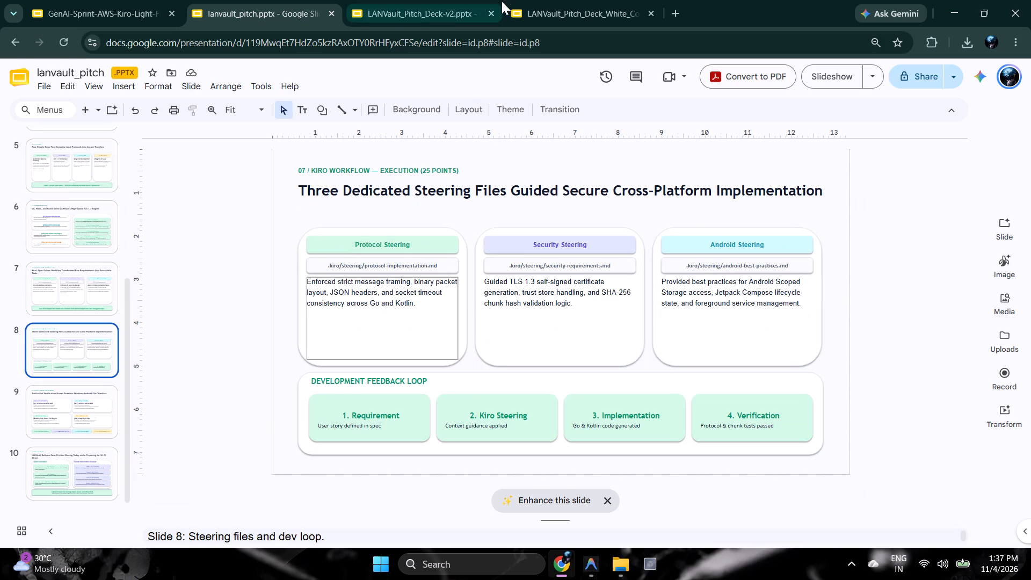
{"action": "left_click", "coordinate": [32, 303]}
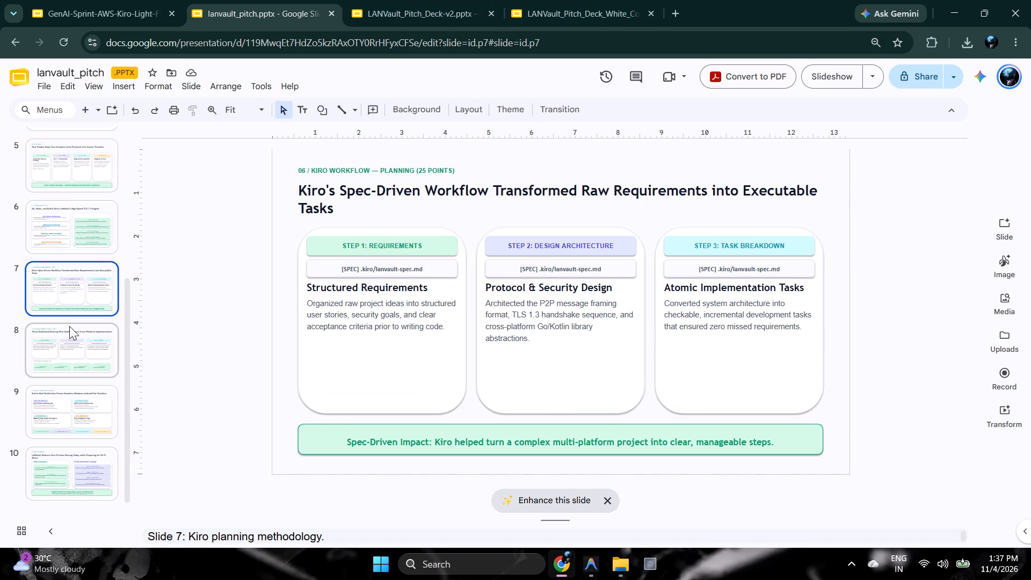
{"action": "left_click", "coordinate": [70, 332]}
{"action": "left_click", "coordinate": [72, 290]}
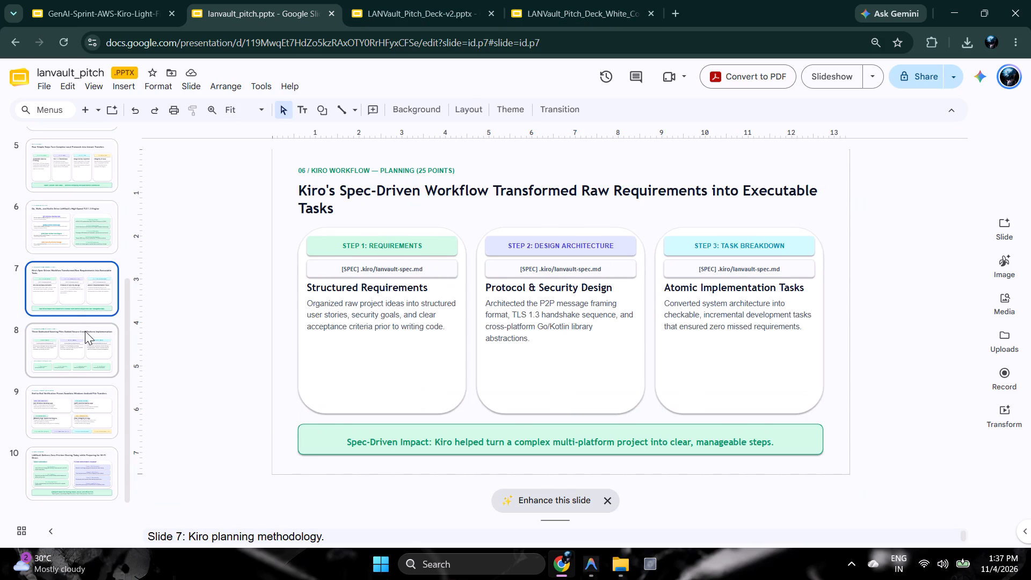
{"action": "left_click", "coordinate": [85, 331]}
{"action": "left_click", "coordinate": [88, 271]}
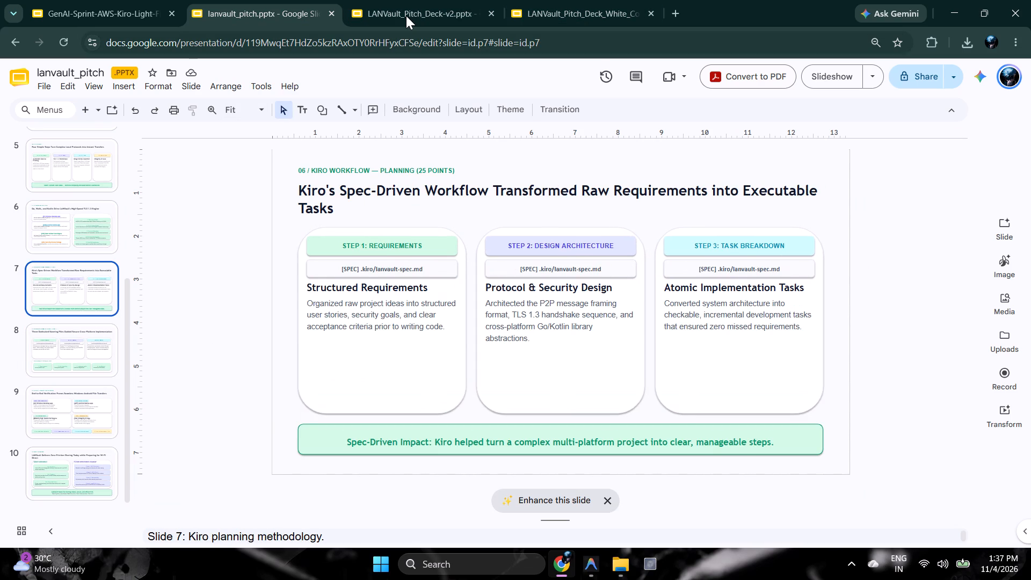
{"action": "left_click", "coordinate": [539, 1]}
{"action": "left_click", "coordinate": [98, 348]}
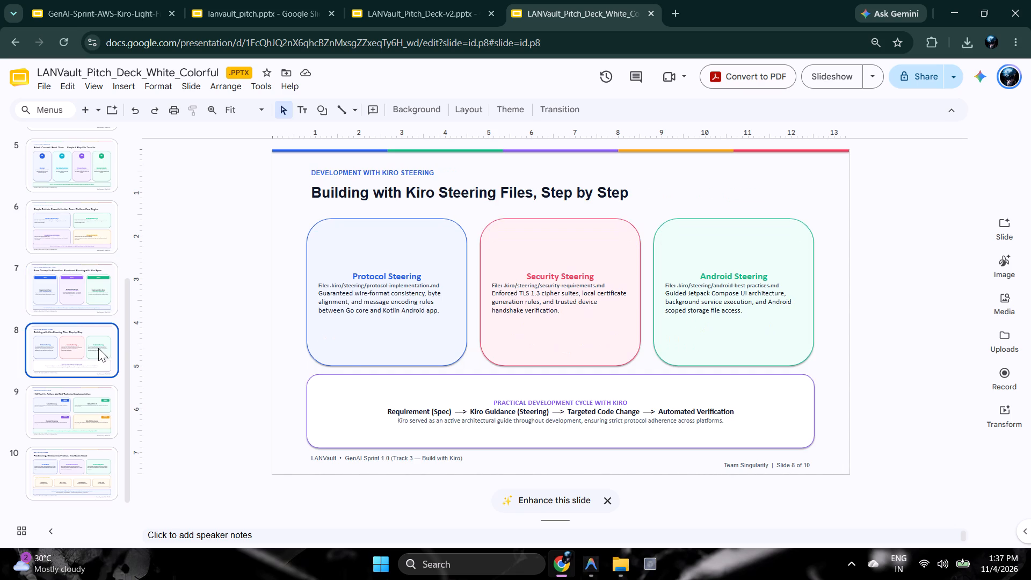
{"action": "left_click", "coordinate": [278, 12]}
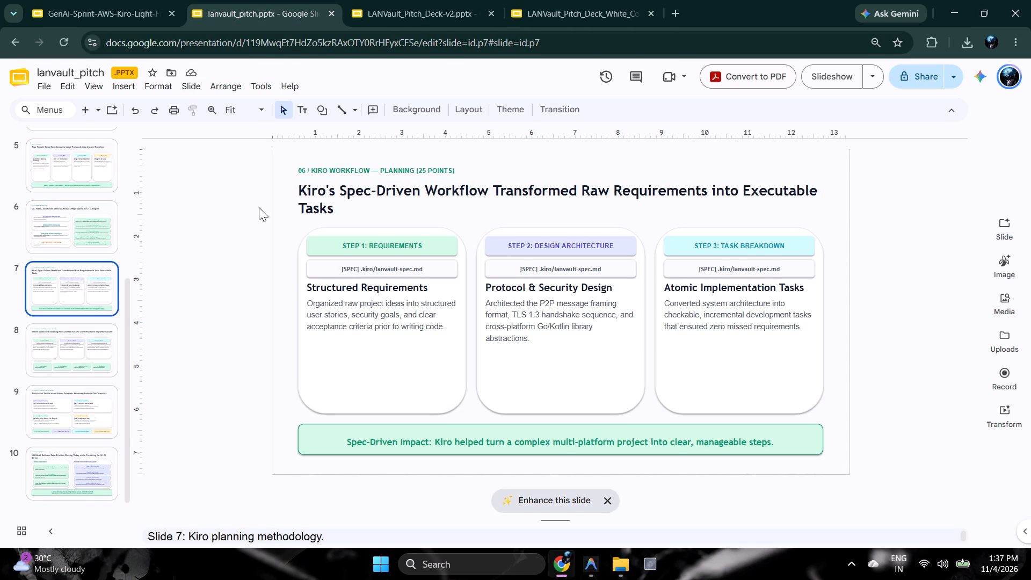
Copy the title, three step cards and impact banner from lanvault_pitch slide 7 onto the GenAI-Sprint deck's blank slide 7.
{"action": "left_click_drag", "start_coordinate": [257, 193], "coordinate": [760, 418]}
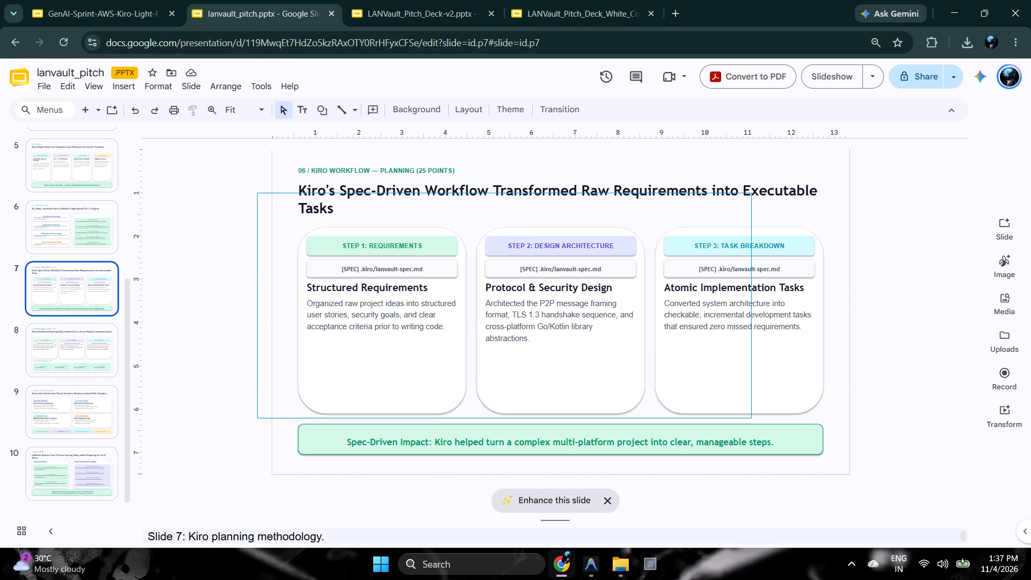
{"action": "left_click_drag", "start_coordinate": [760, 418], "coordinate": [902, 437]}
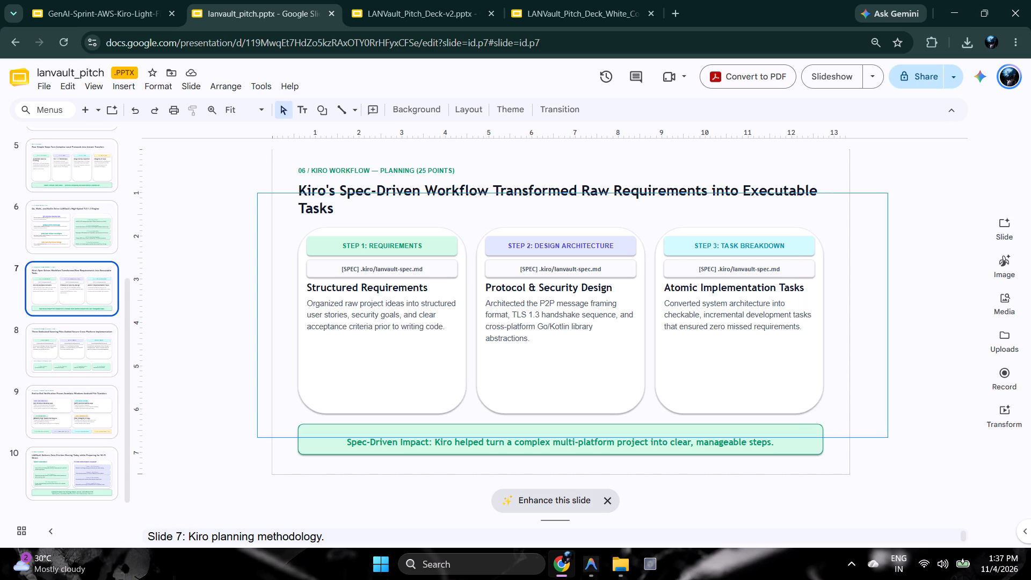
{"action": "left_click_drag", "start_coordinate": [902, 437], "coordinate": [951, 437]}
{"action": "key", "text": "ctrl+c"}
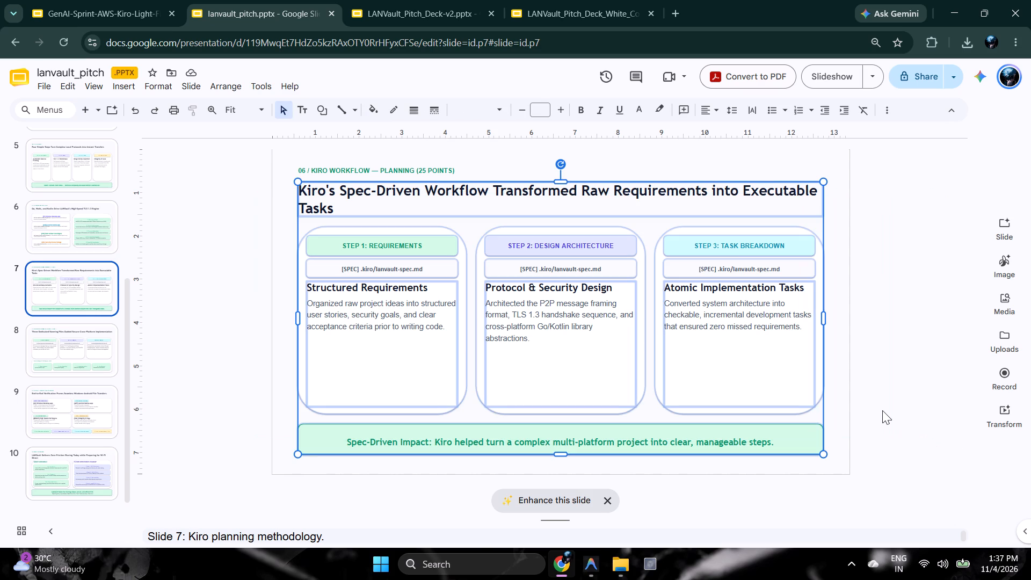
{"action": "left_click", "coordinate": [193, 1]}
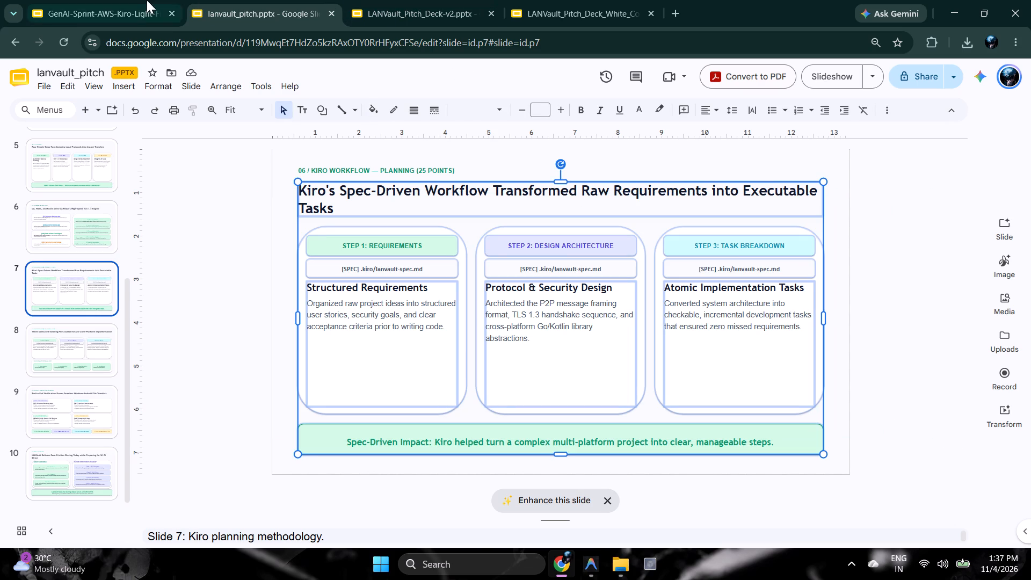
{"action": "left_click", "coordinate": [142, 0]}
{"action": "left_click", "coordinate": [538, 348]}
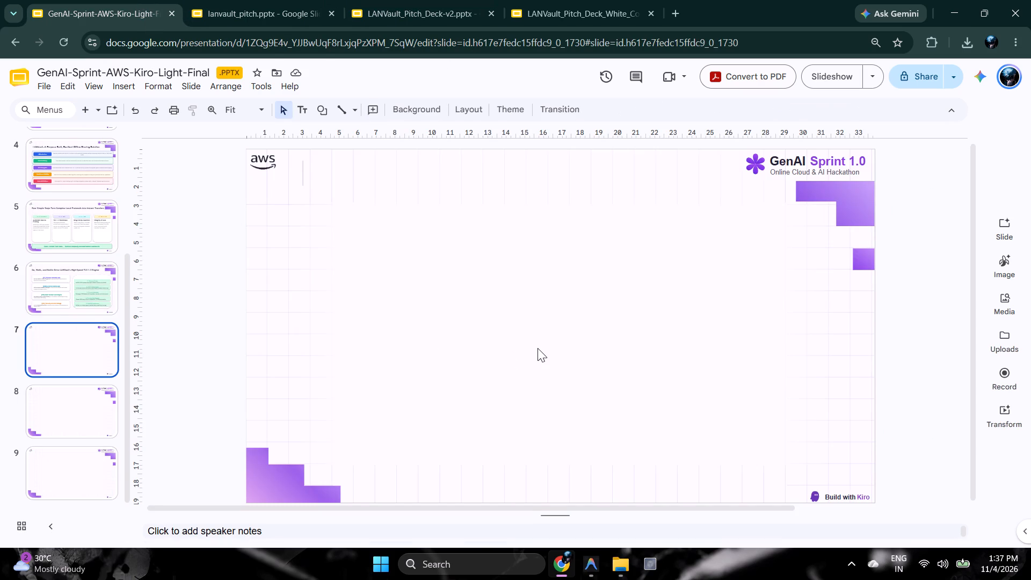
{"action": "key", "text": "ctrl+v"}
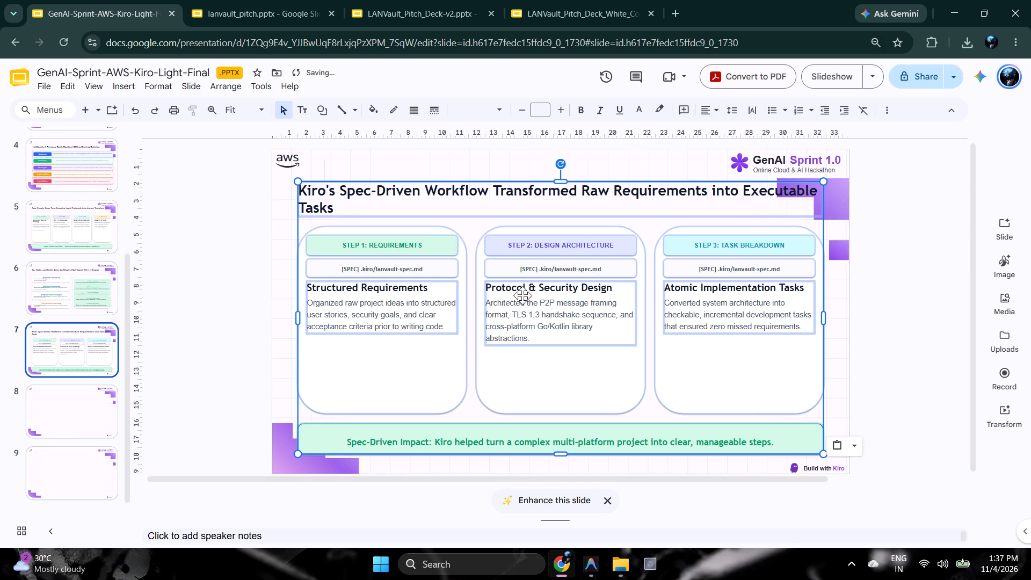
Enlarge the pasted workflow content slightly and shift it a little toward the slide's upper left.
{"action": "left_click", "coordinate": [822, 456]}
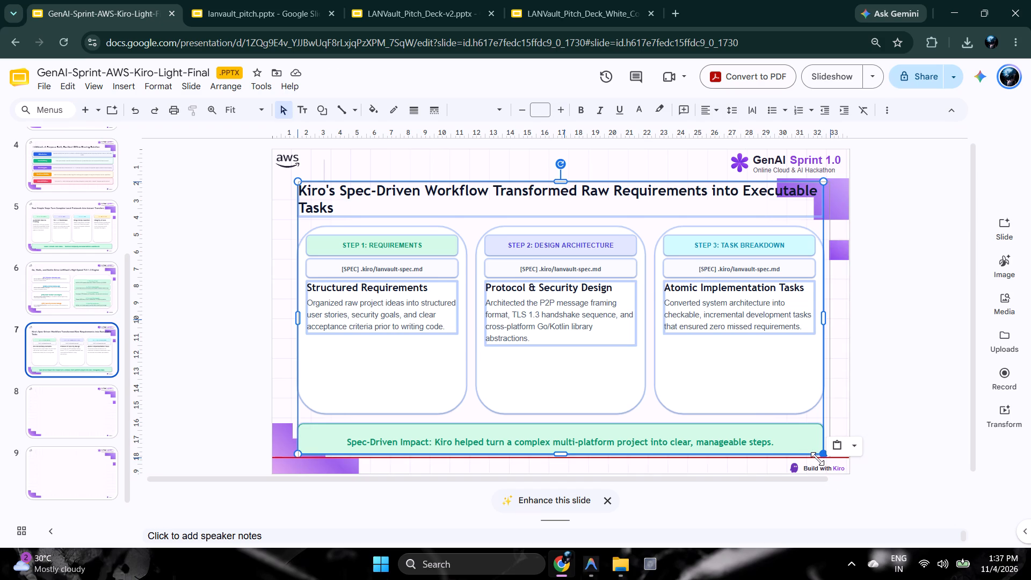
{"action": "left_click", "coordinate": [630, 180]}
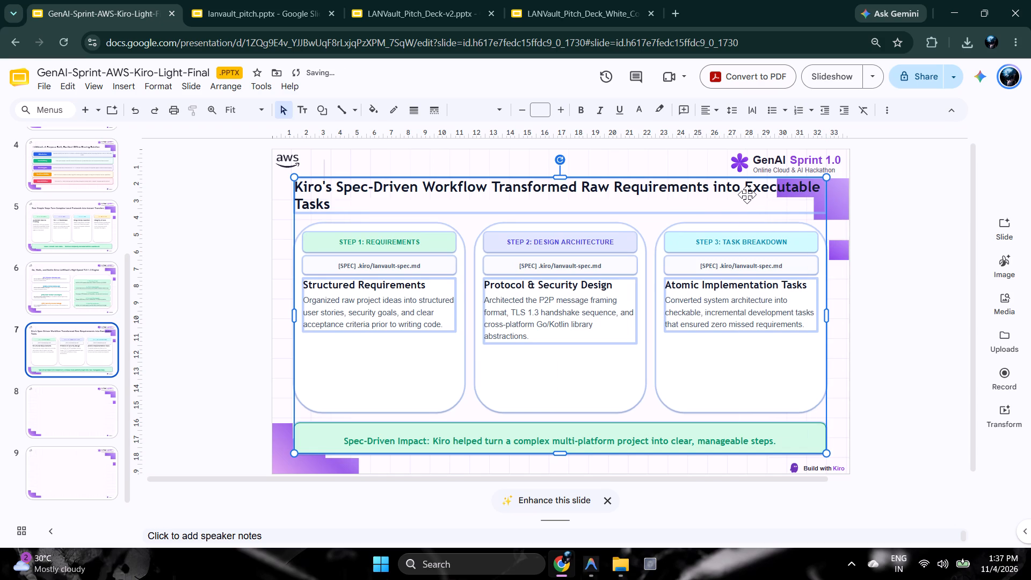
{"action": "left_click", "coordinate": [746, 194]}
{"action": "left_click", "coordinate": [616, 183]}
Replace the GenAI-Sprint slide 7 title with "From Concept to Execution: Structured Planning with Kiro Specs", copied from LANVault_Pitch_Deck_White_Colorful slide 7.
{"action": "left_click", "coordinate": [223, 200]}
{"action": "left_click", "coordinate": [332, 182]}
{"action": "left_click", "coordinate": [323, 205]}
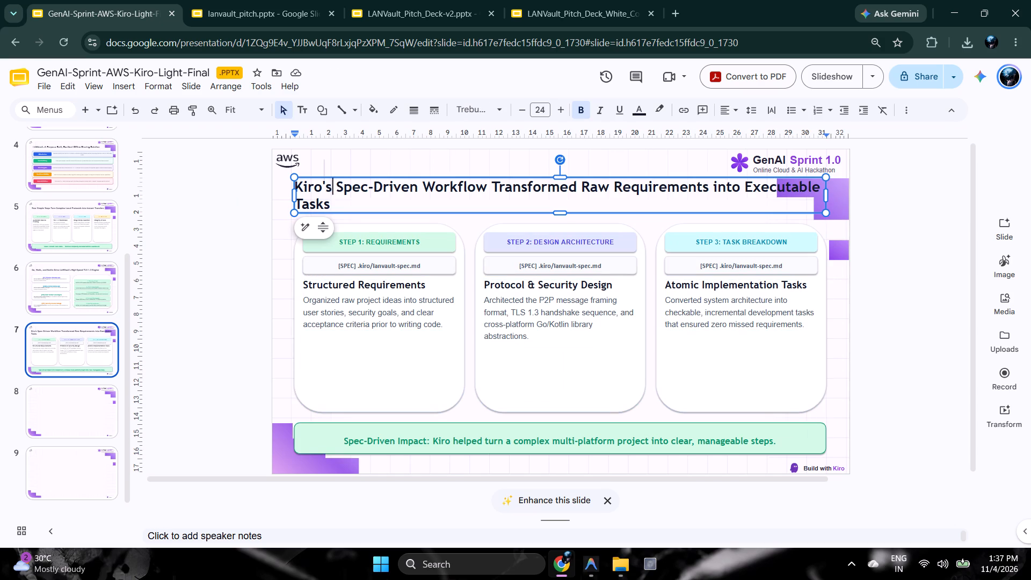
{"action": "left_click", "coordinate": [347, 205]}
{"action": "key", "text": "ctrl+a"}
{"action": "left_click", "coordinate": [595, 0]}
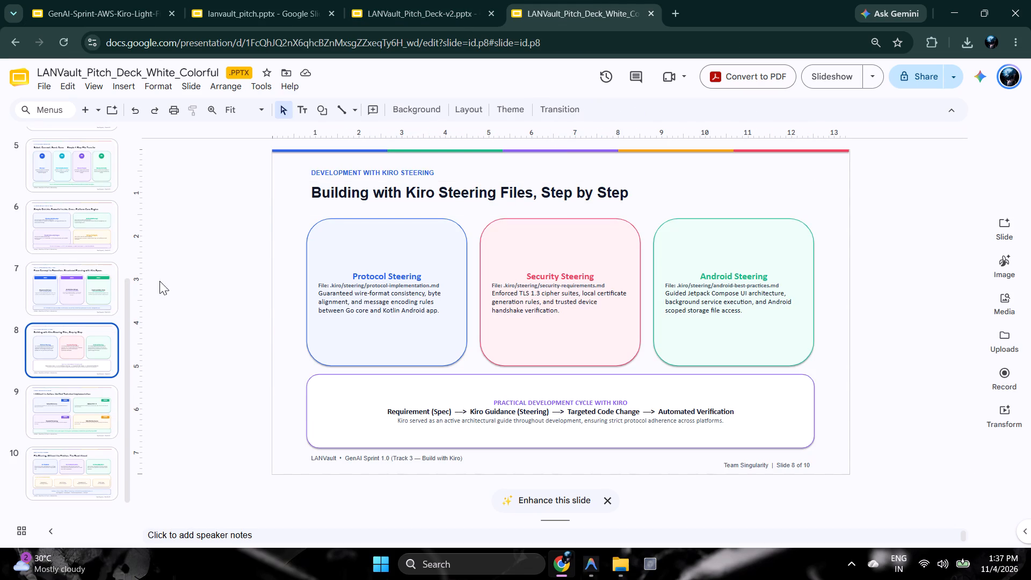
{"action": "left_click", "coordinate": [62, 300]}
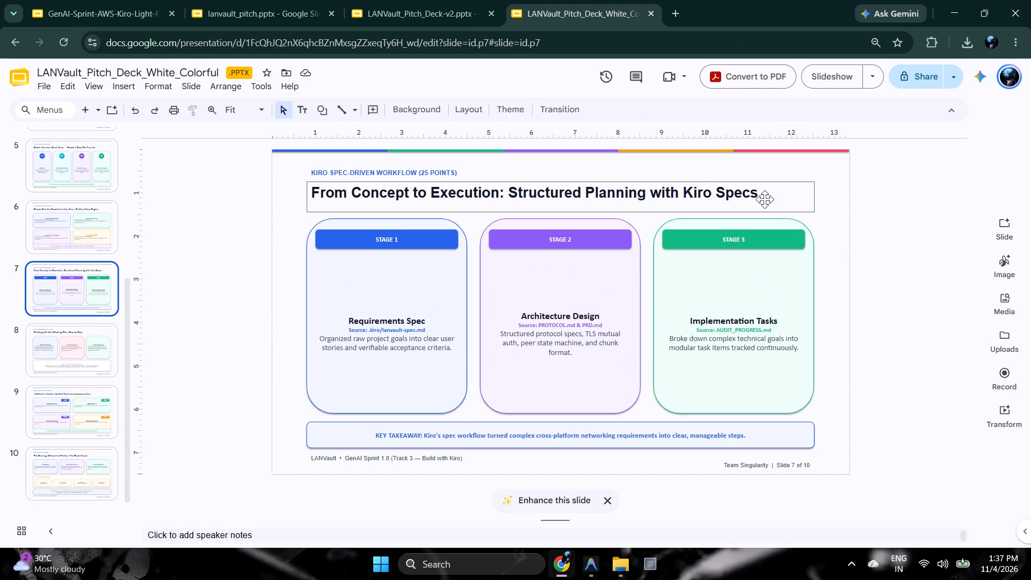
{"action": "left_click_drag", "start_coordinate": [758, 194], "coordinate": [359, 185]}
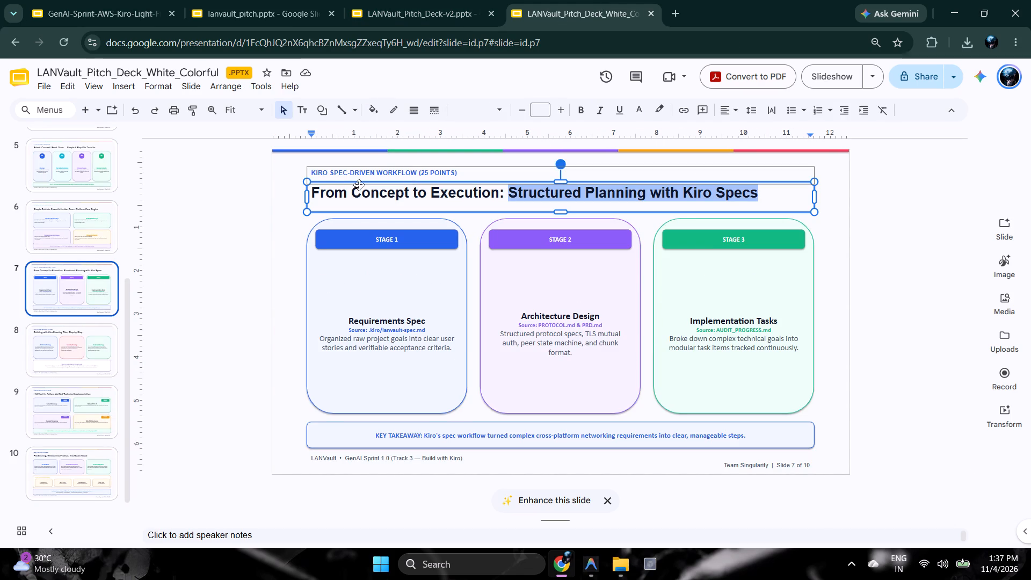
{"action": "left_click_drag", "start_coordinate": [359, 185], "coordinate": [301, 197]}
{"action": "key", "text": "ctrl+c"}
{"action": "key", "text": "ctrl+c"}
{"action": "key", "text": "ctrl+c"}
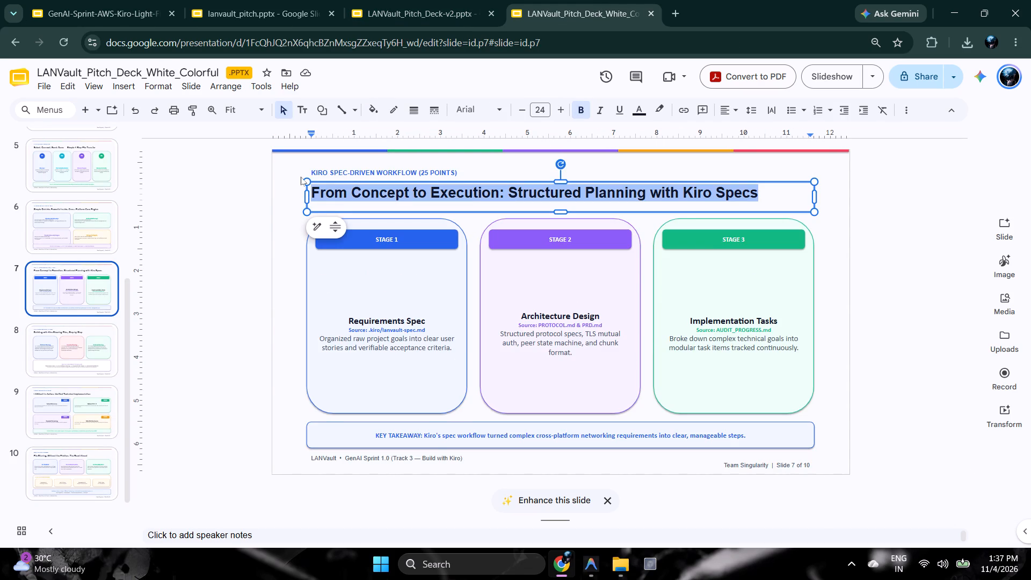
{"action": "left_click", "coordinate": [37, 0]}
{"action": "key", "text": "ctrl+v"}
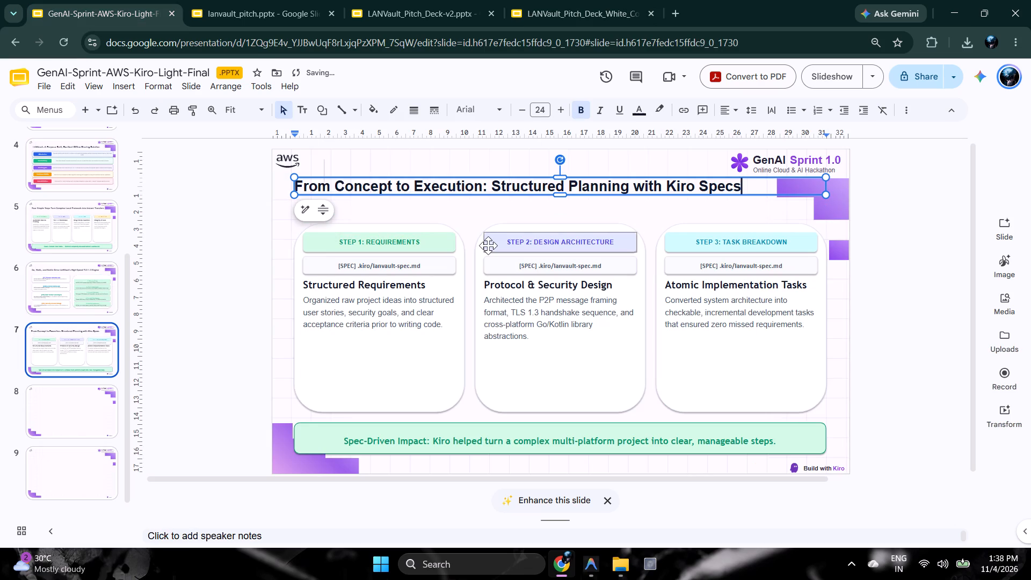
{"action": "left_click", "coordinate": [205, 307]}
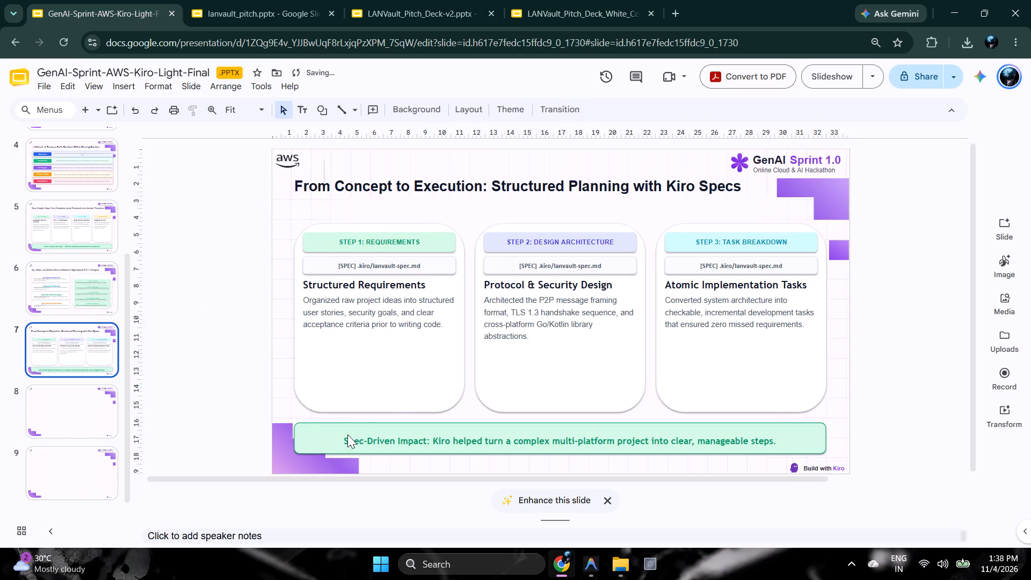
Compare the steering-files slide 8 in lanvault_pitch with LANVault_Pitch_Deck_White_Colorful slide 7 and the GenAI-Sprint deck's slide 7.
{"action": "left_click", "coordinate": [85, 426]}
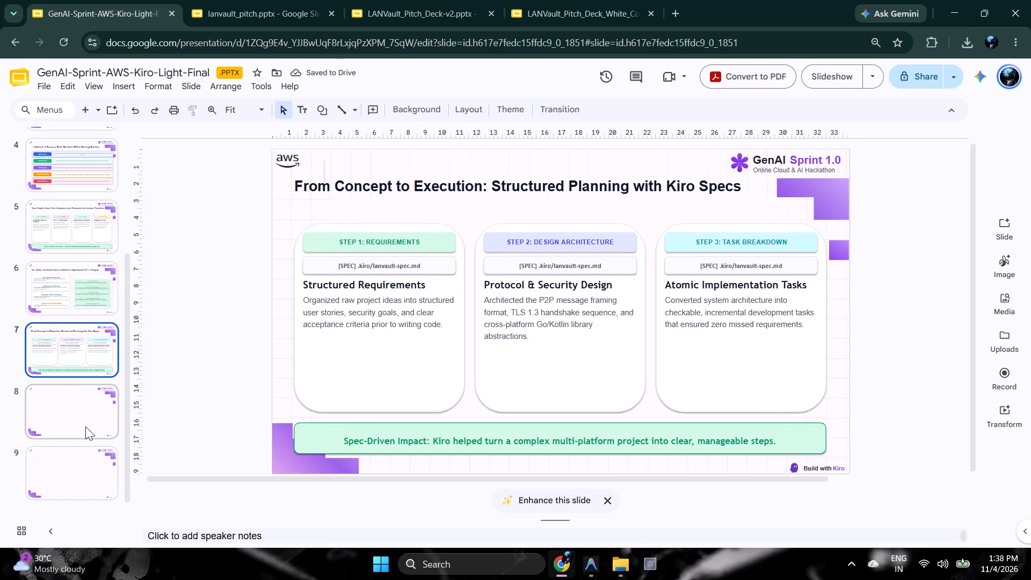
{"action": "left_click", "coordinate": [275, 0]}
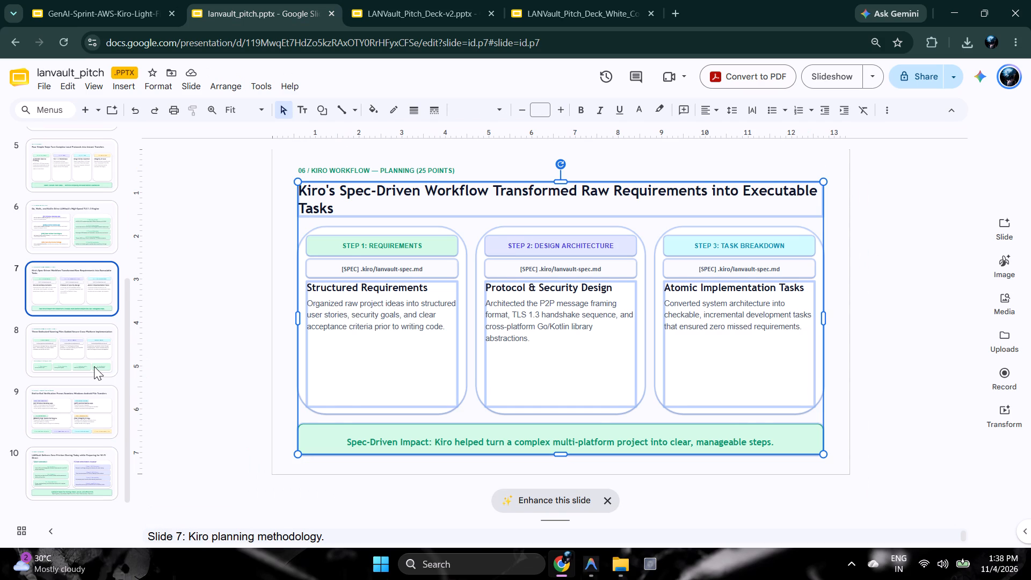
{"action": "left_click", "coordinate": [69, 365]}
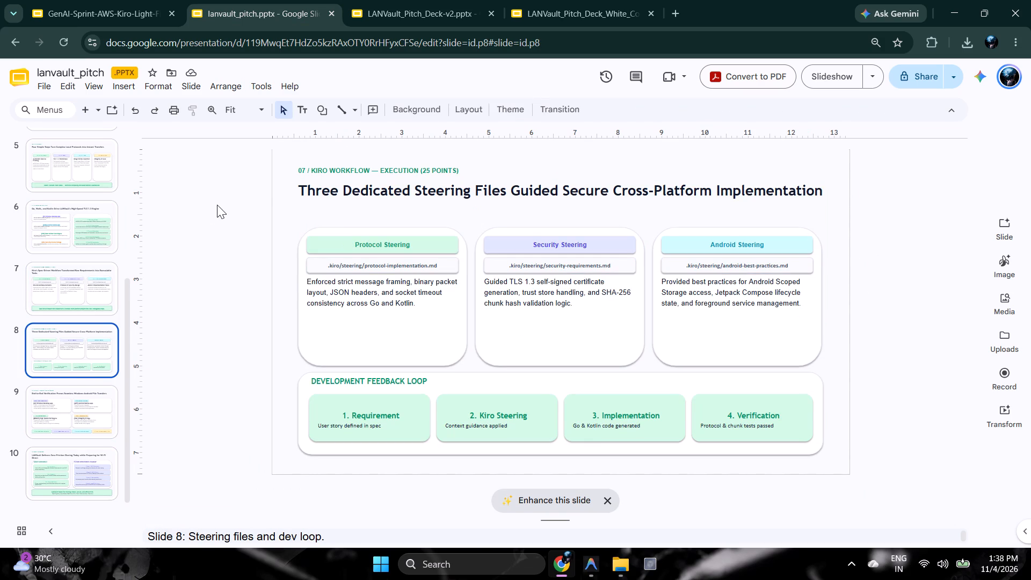
{"action": "left_click", "coordinate": [633, 0]}
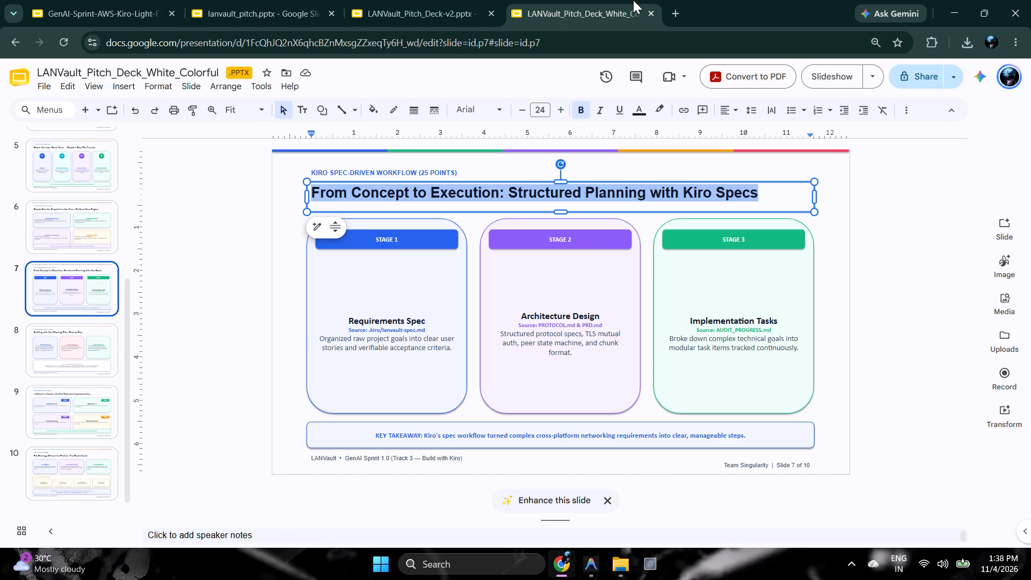
{"action": "left_click", "coordinate": [242, 263]}
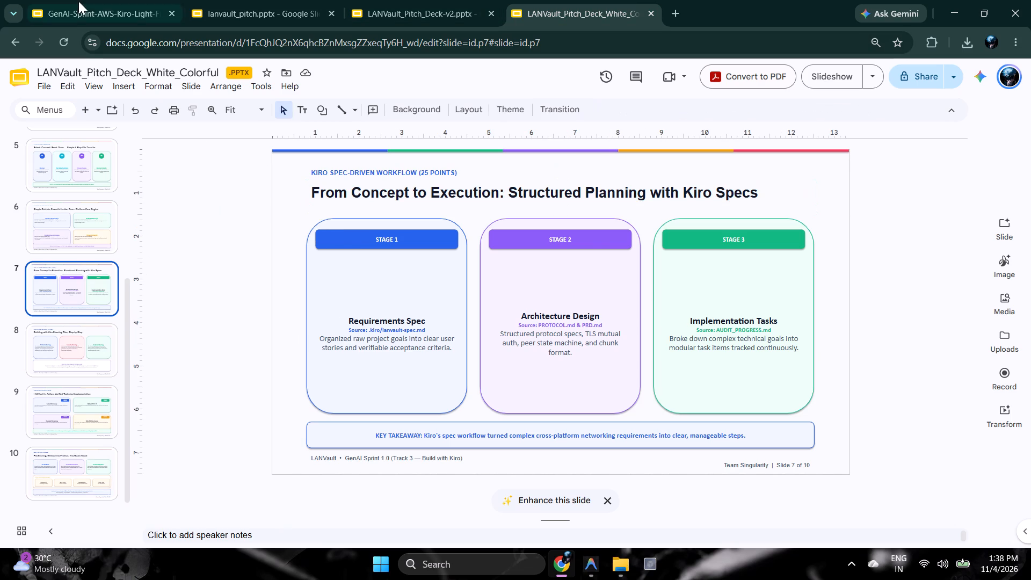
{"action": "left_click", "coordinate": [125, 2]}
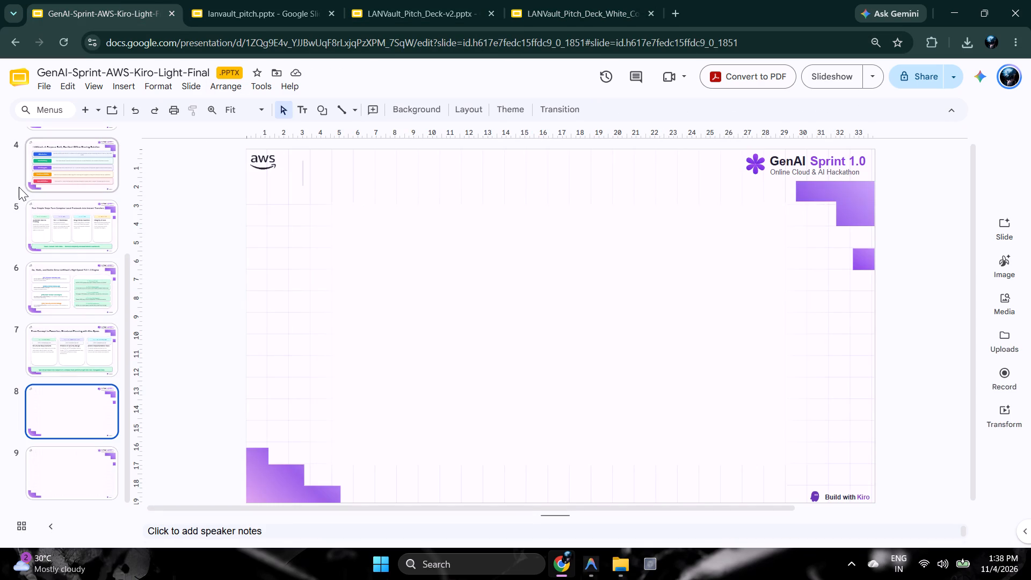
{"action": "left_click", "coordinate": [54, 361]}
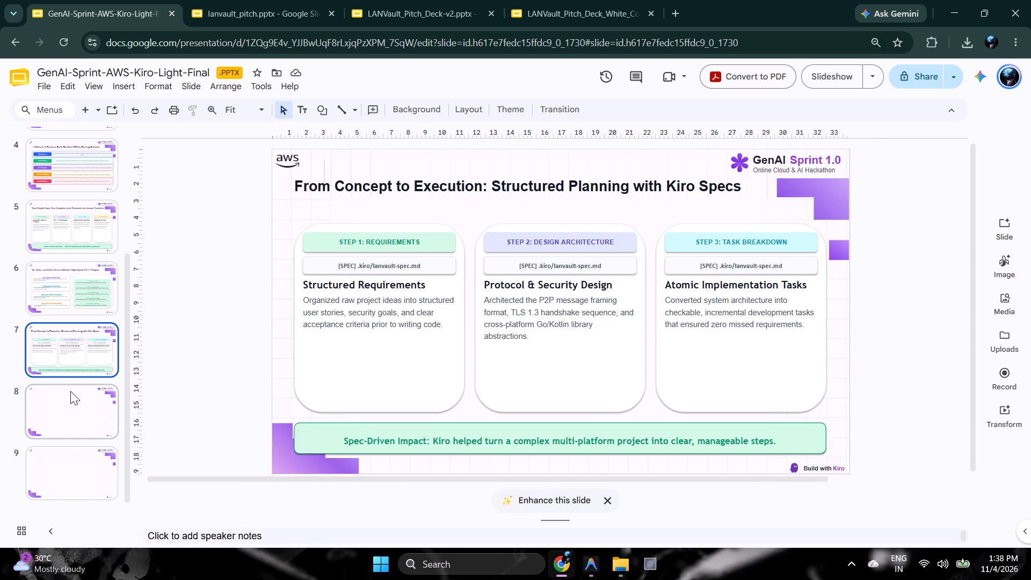
Copy the title, three steering cards and development cycle box from LANVault_Pitch_Deck_White_Colorful slide 8 onto the GenAI-Sprint deck's blank slide 8.
{"action": "left_click", "coordinate": [70, 391]}
{"action": "left_click", "coordinate": [531, 0]}
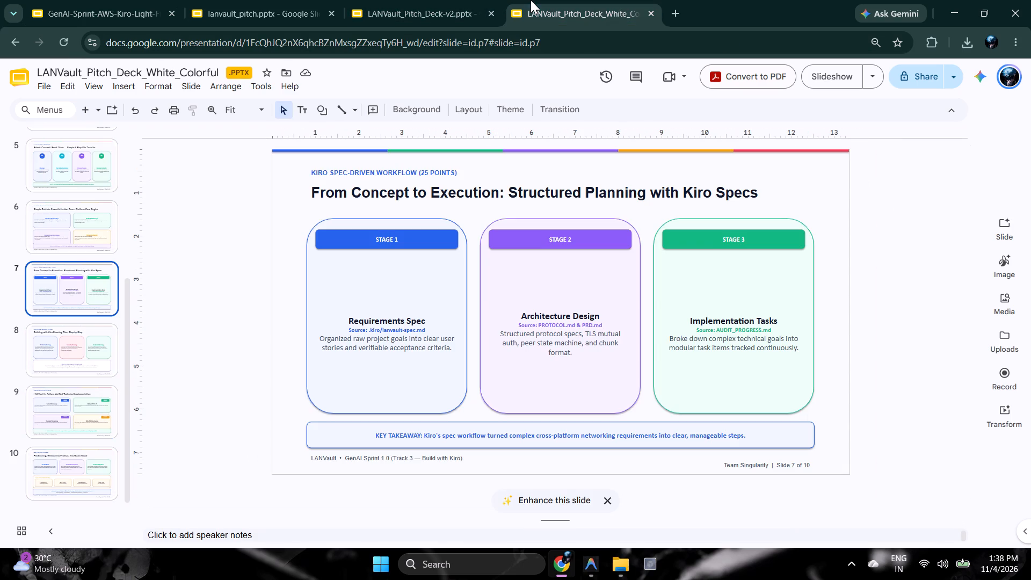
{"action": "left_click", "coordinate": [78, 330]}
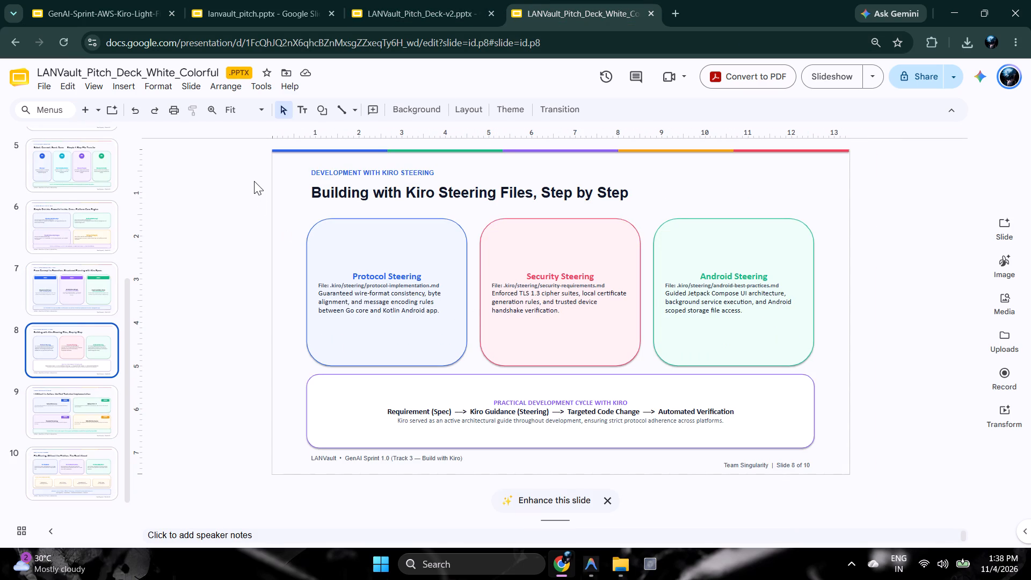
{"action": "left_click_drag", "start_coordinate": [257, 189], "coordinate": [503, 280]}
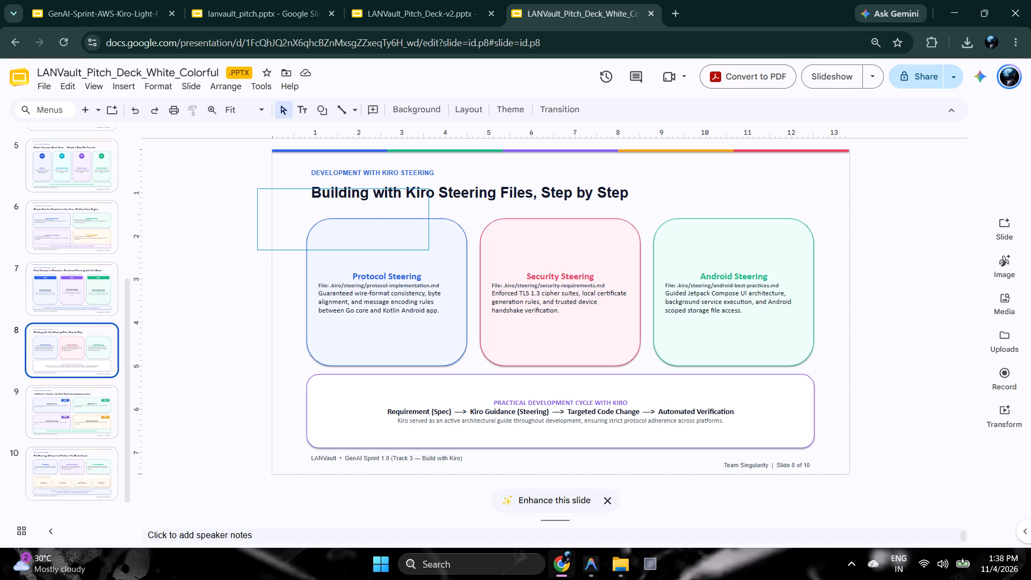
{"action": "left_click_drag", "start_coordinate": [503, 280], "coordinate": [891, 432]}
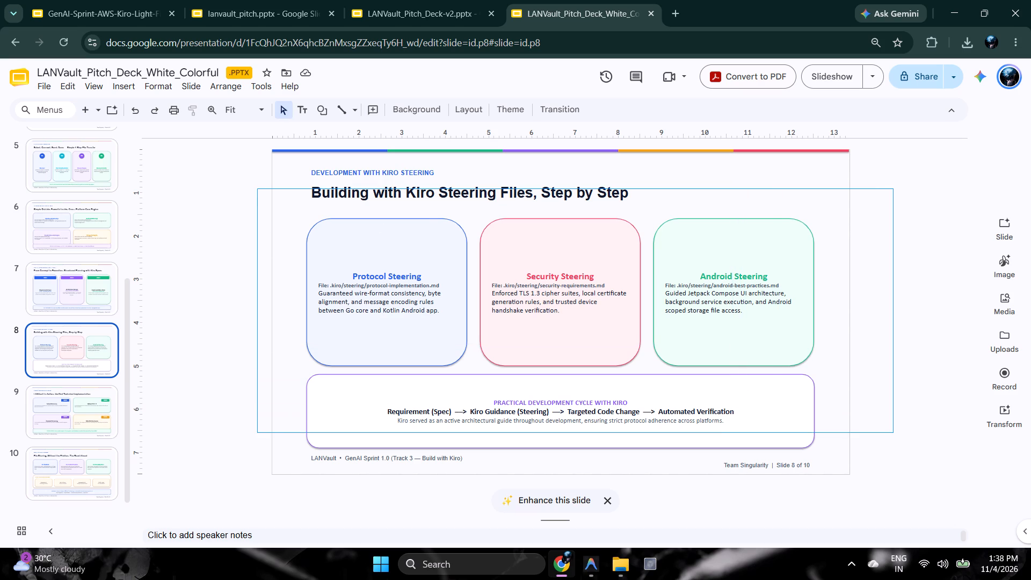
{"action": "left_click_drag", "start_coordinate": [891, 432], "coordinate": [889, 422]}
{"action": "key", "text": "ctrl+c"}
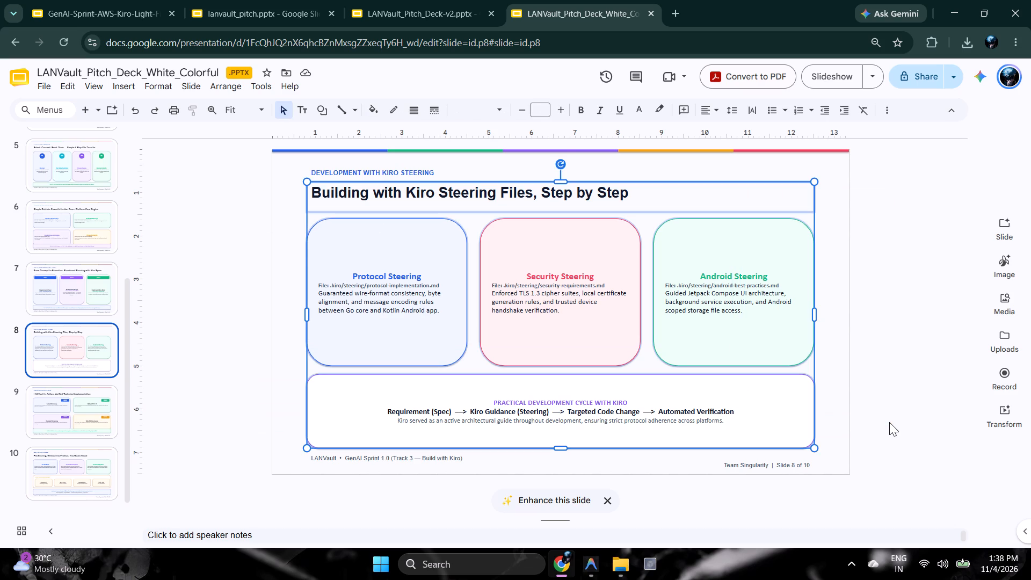
{"action": "left_click", "coordinate": [172, 0]}
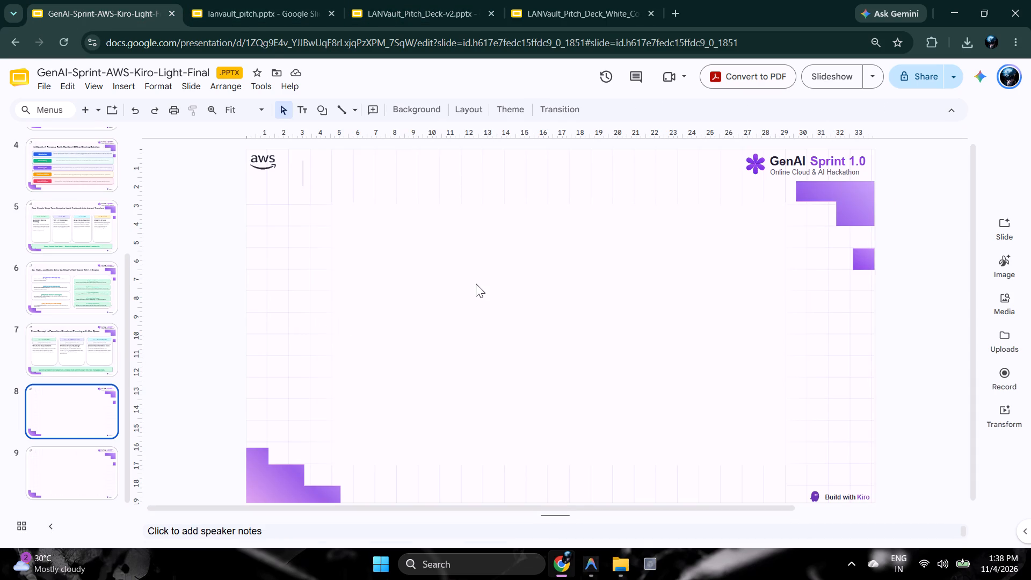
{"action": "key", "text": "ctrl+v"}
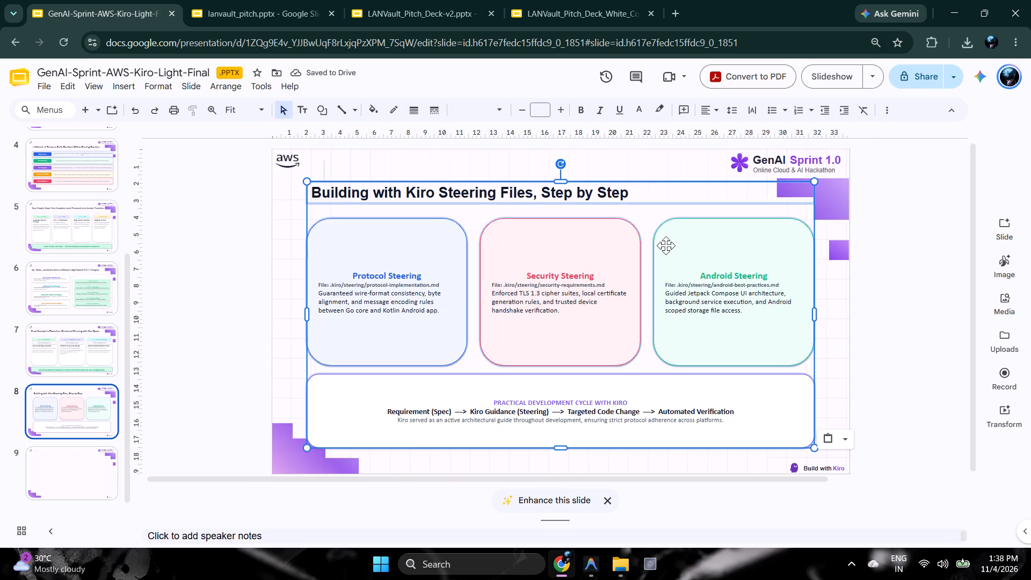
Shift the pasted steering content slightly toward slide 8's upper left and enlarge it a little toward the lower right.
{"action": "left_click_drag", "start_coordinate": [635, 185], "coordinate": [630, 182]}
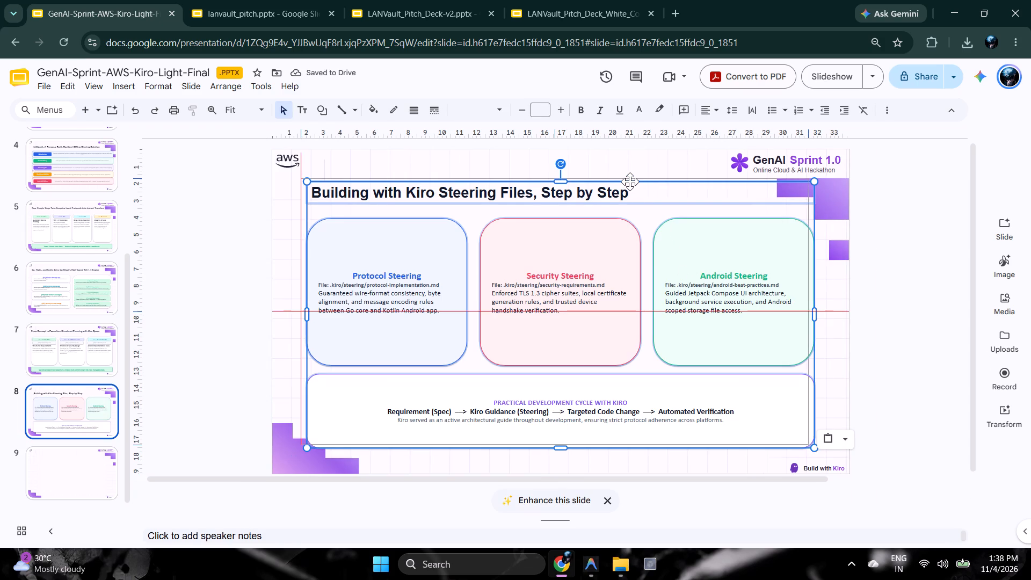
{"action": "left_click_drag", "start_coordinate": [630, 182], "coordinate": [614, 172]}
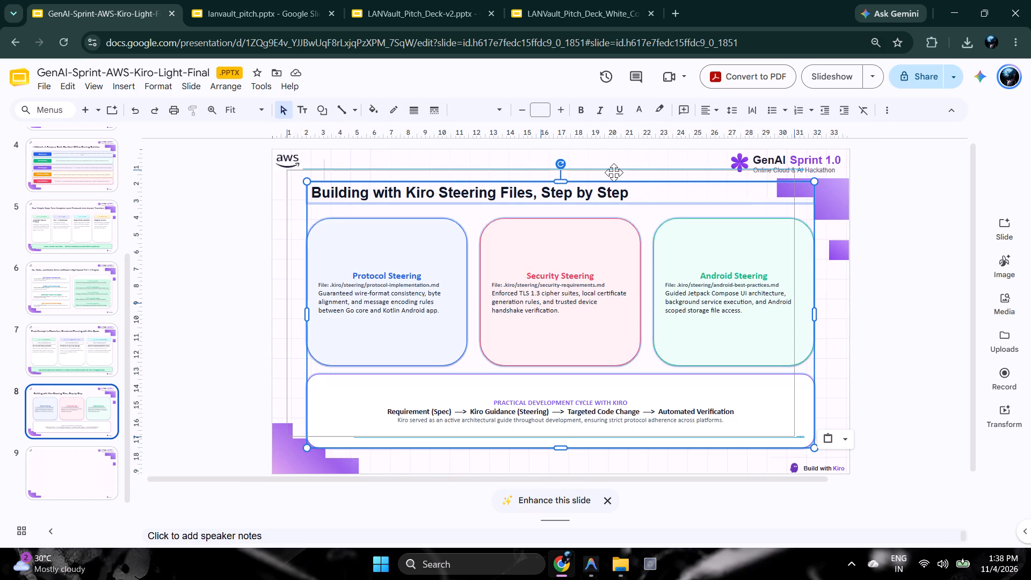
{"action": "left_click_drag", "start_coordinate": [614, 172], "coordinate": [620, 178]}
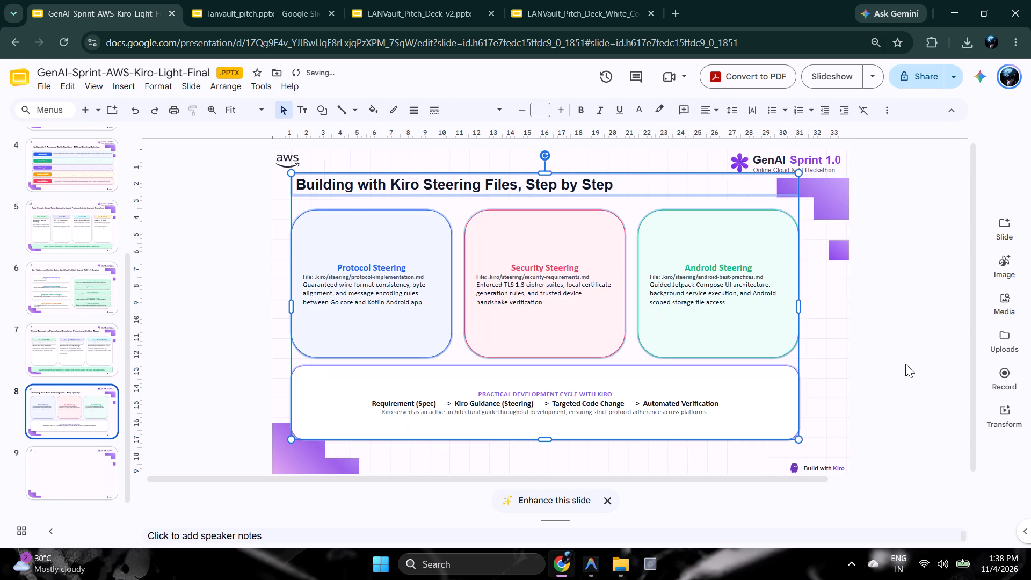
{"action": "left_click_drag", "start_coordinate": [800, 440], "coordinate": [804, 440]}
{"action": "left_click_drag", "start_coordinate": [804, 440], "coordinate": [826, 444]}
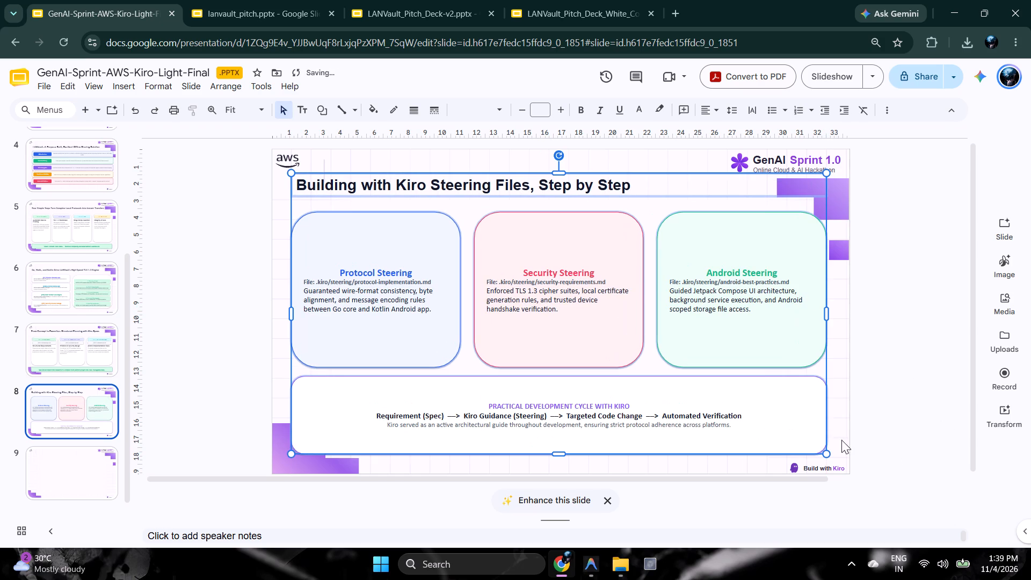
{"action": "left_click", "coordinate": [868, 430]}
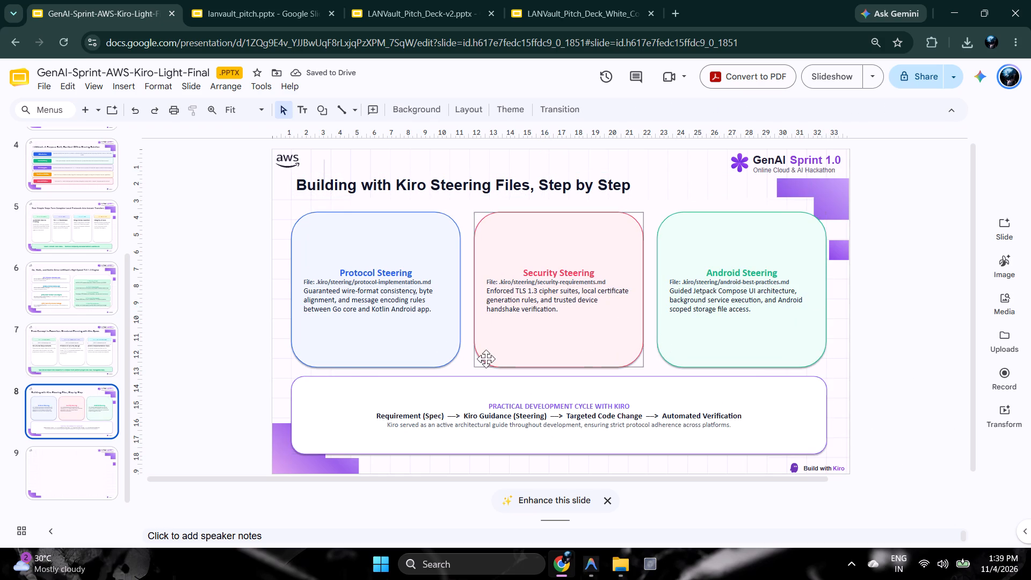
Copy the title, four verification cards and four status badges from lanvault_pitch slide 9 onto the GenAI-Sprint deck's blank slide 9.
{"action": "left_click", "coordinate": [104, 479]}
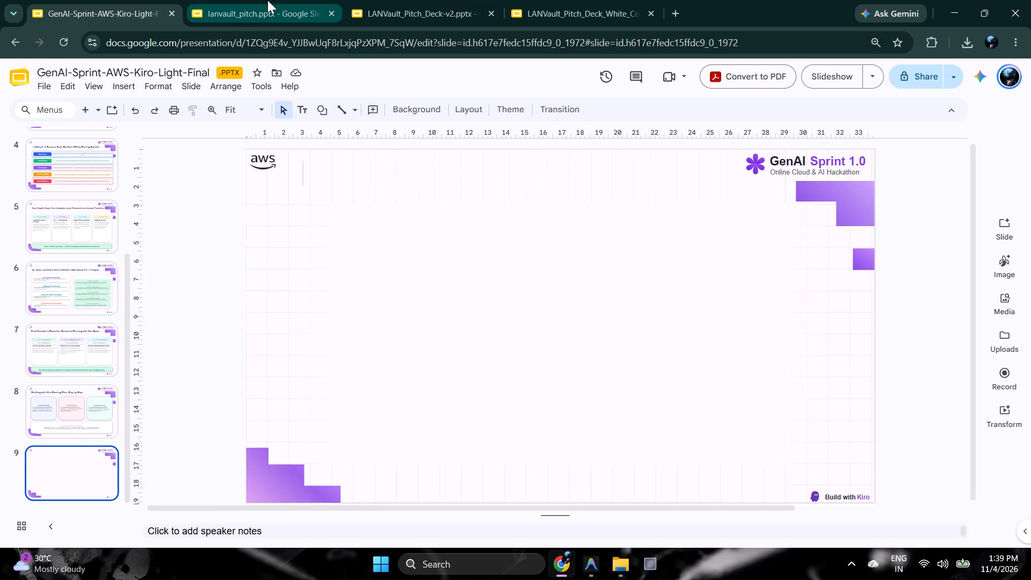
{"action": "left_click", "coordinate": [266, 2]}
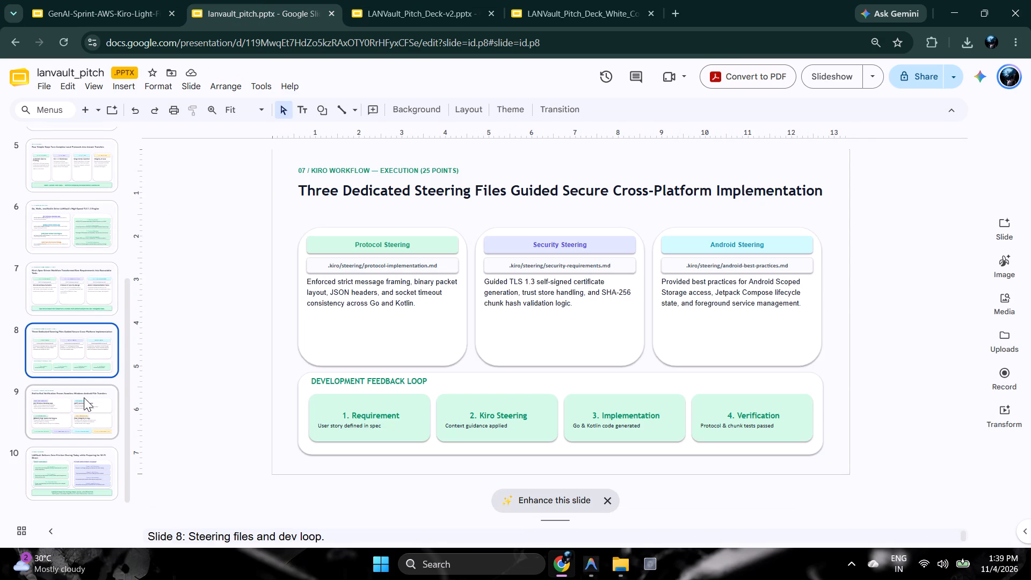
{"action": "left_click", "coordinate": [84, 397]}
{"action": "left_click", "coordinate": [572, 0]}
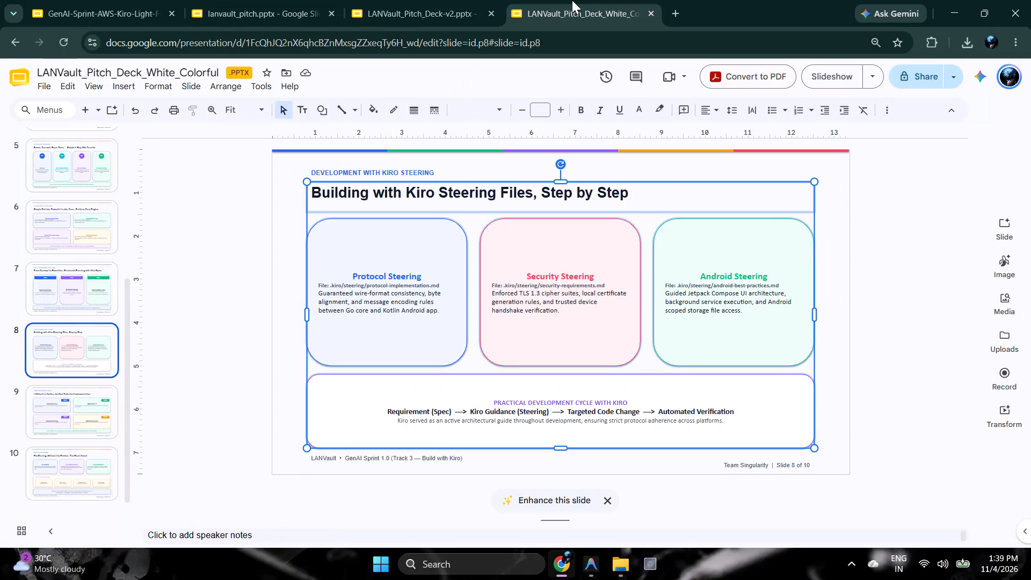
{"action": "left_click", "coordinate": [60, 418]}
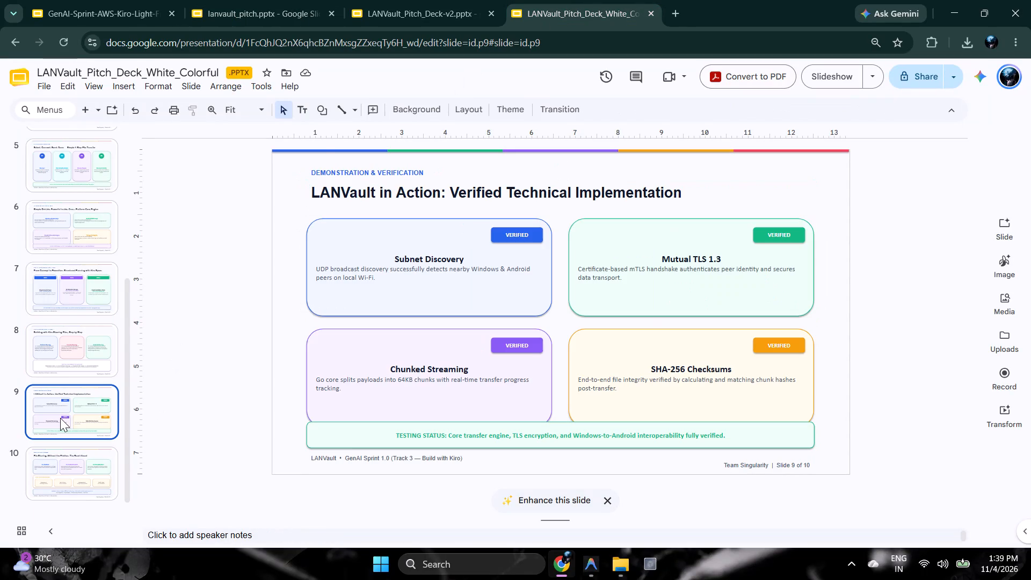
{"action": "left_click", "coordinate": [287, 0]}
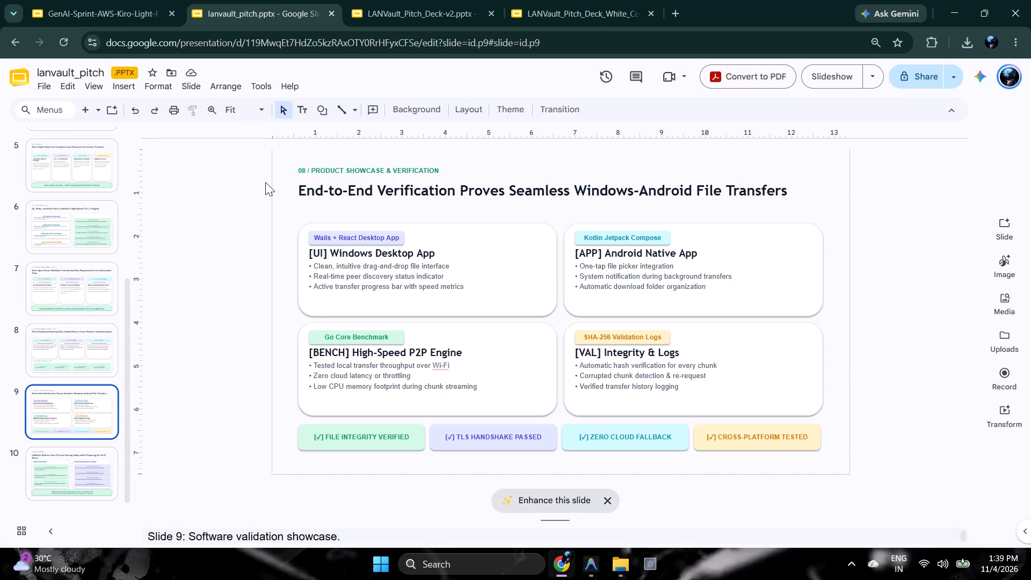
{"action": "left_click", "coordinate": [261, 190]}
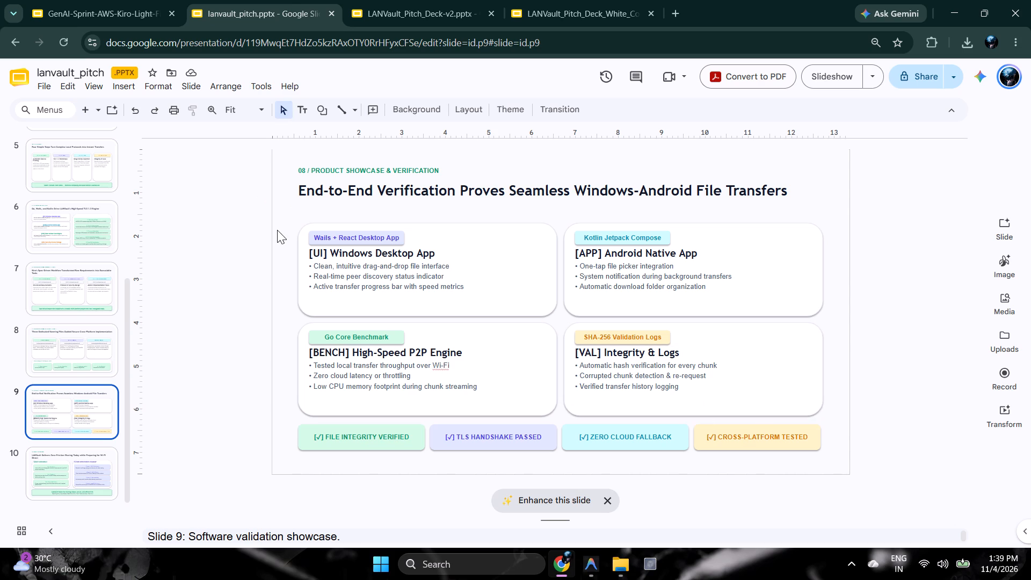
{"action": "left_click_drag", "start_coordinate": [259, 189], "coordinate": [835, 438]}
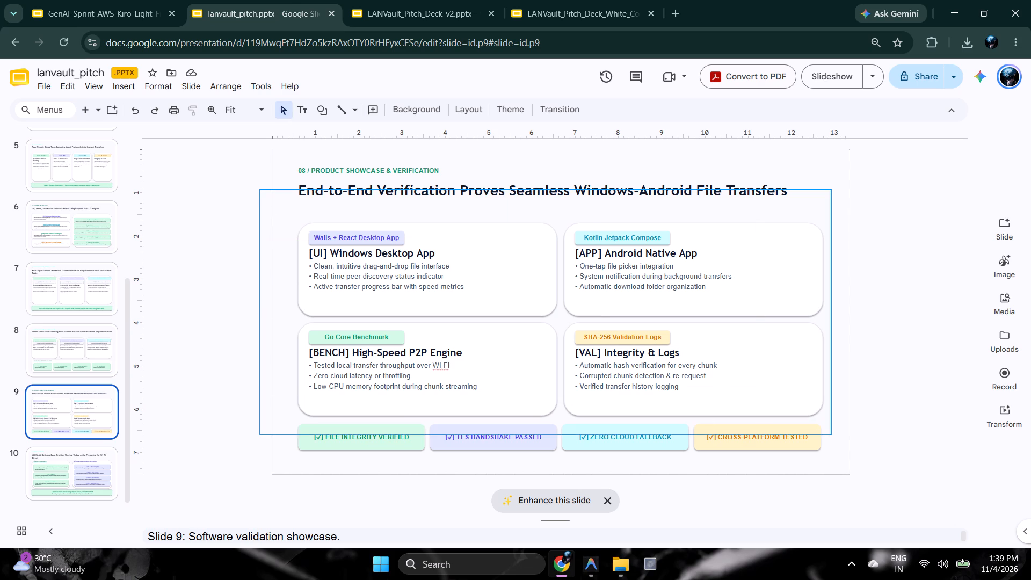
{"action": "left_click_drag", "start_coordinate": [835, 438], "coordinate": [877, 436]}
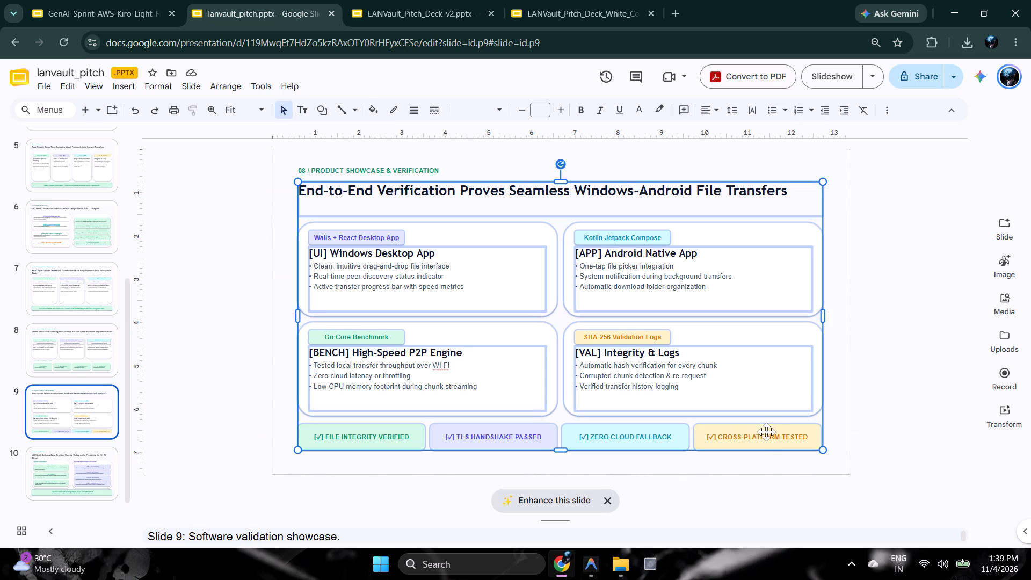
{"action": "key", "text": "ctrl+c"}
{"action": "left_click_drag", "start_coordinate": [117, 6], "coordinate": [162, 0]}
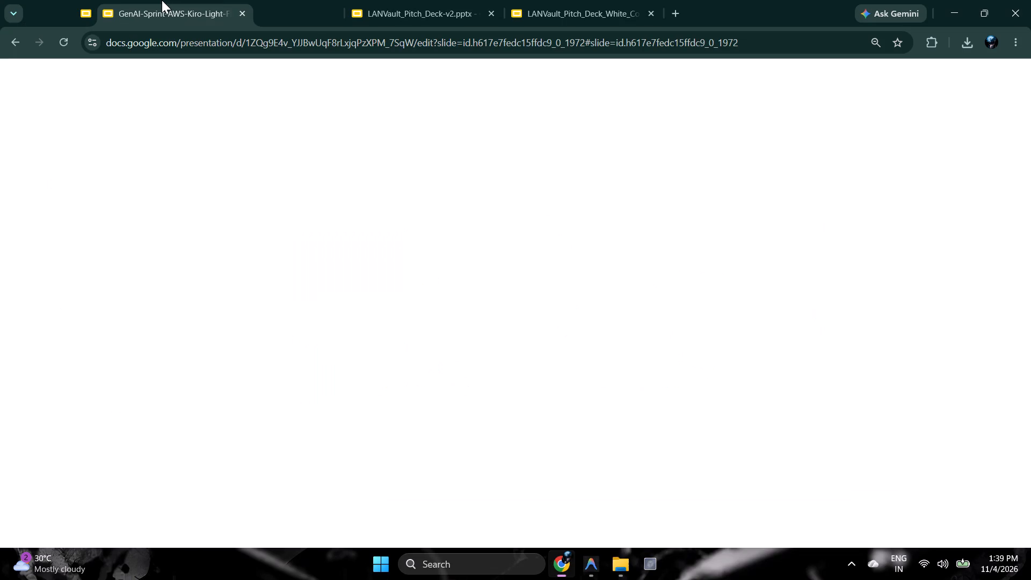
{"action": "left_click_drag", "start_coordinate": [162, 0], "coordinate": [113, 1]}
{"action": "key", "text": "ctrl+v"}
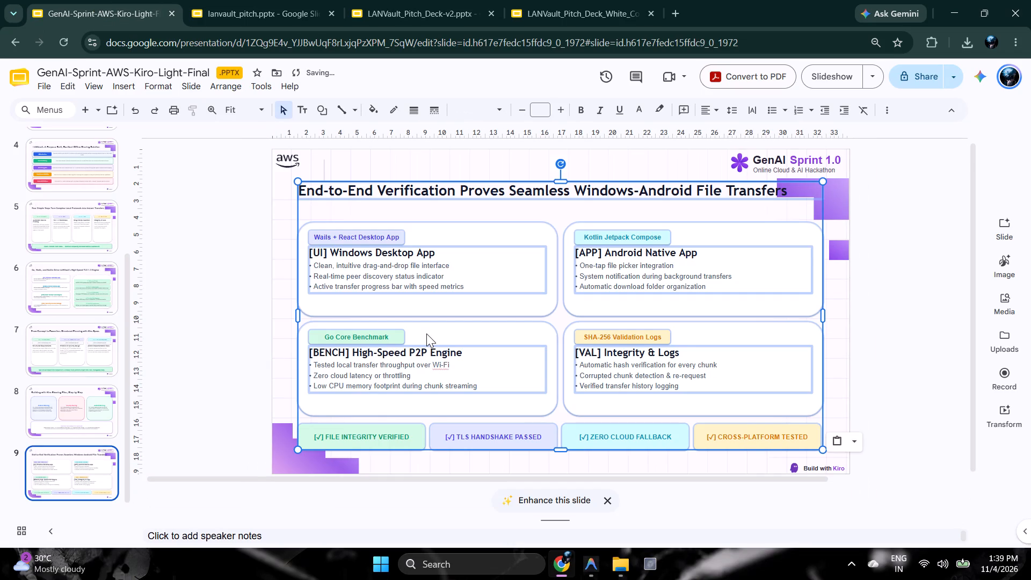
Shift the pasted verification content slightly toward slide 9's upper left and enlarge it a touch toward the lower right.
{"action": "left_click", "coordinate": [669, 184]}
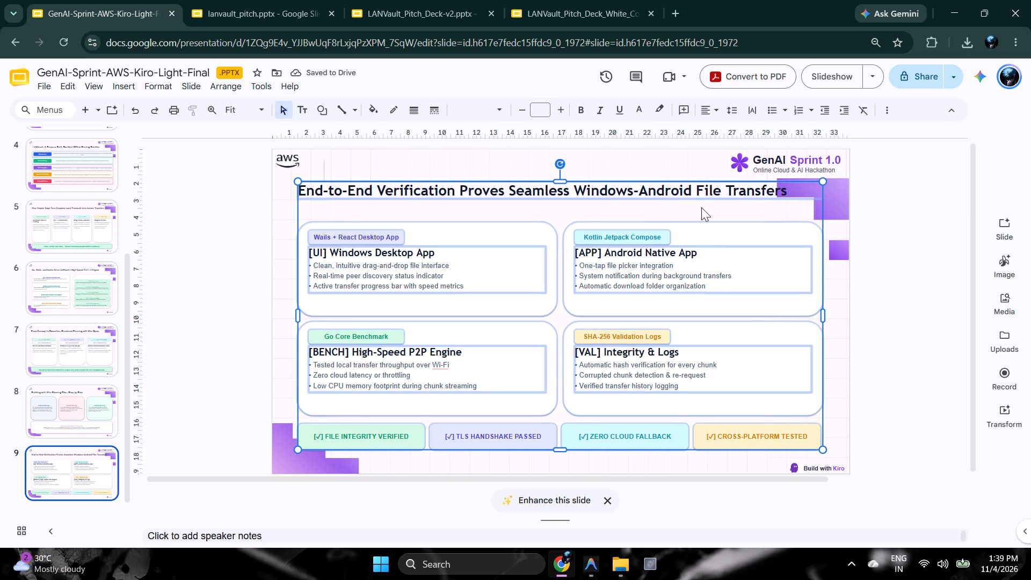
{"action": "left_click", "coordinate": [652, 183]}
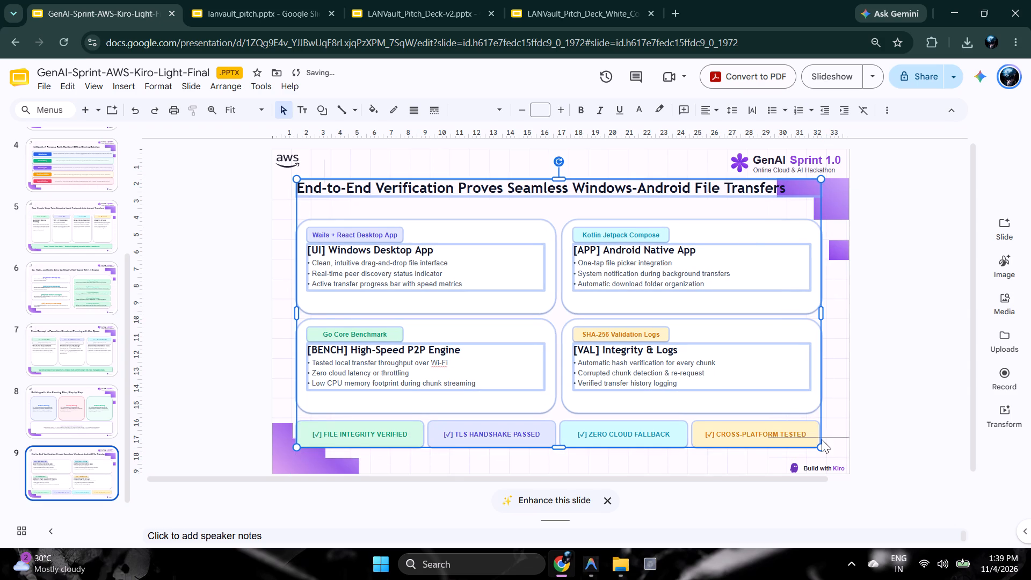
{"action": "left_click", "coordinate": [823, 447]}
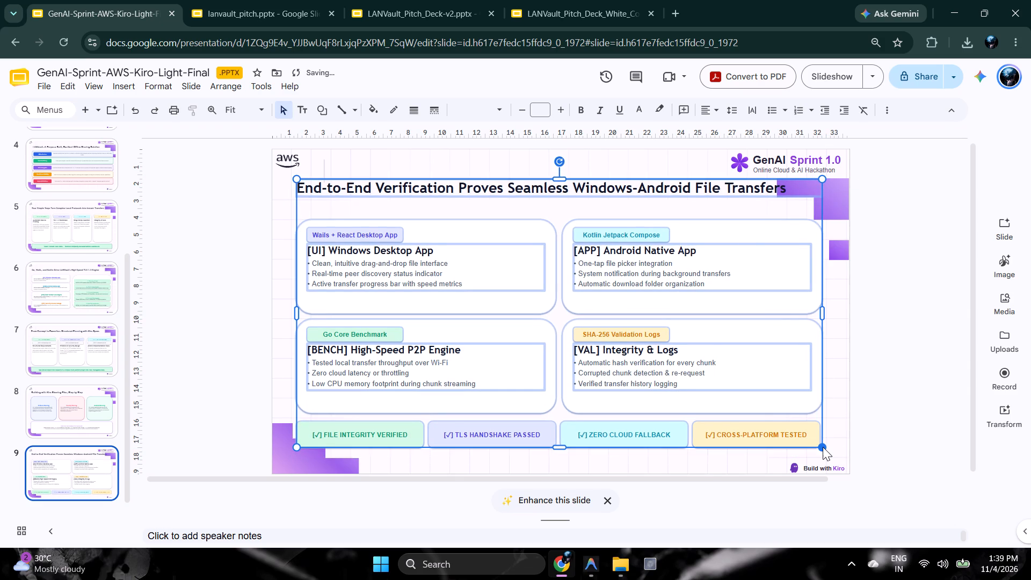
{"action": "right_click", "coordinate": [826, 446]}
{"action": "left_click", "coordinate": [227, 268]}
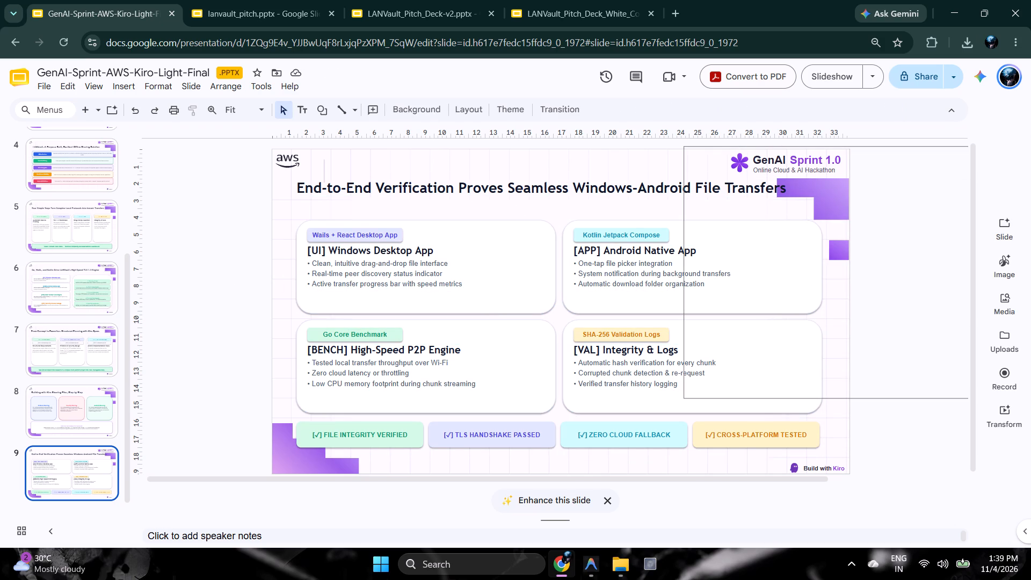
Look over the slides in the GenAI-Sprint and lanvault_pitch decks, ending on the GenAI-Sprint deck's existing-options comparison on slide 3.
{"action": "left_click", "coordinate": [673, 186]}
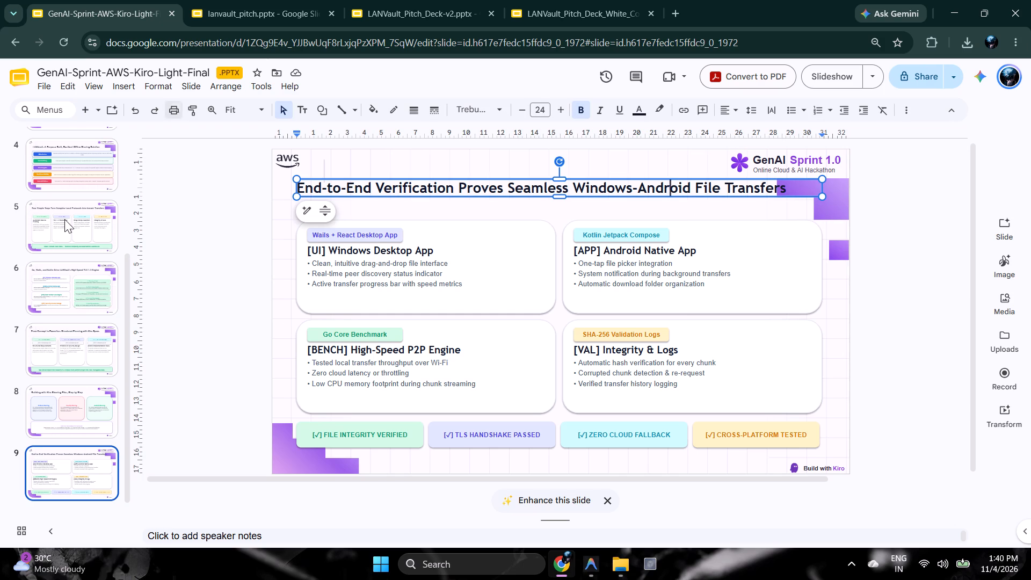
{"action": "scroll", "coordinate": [64, 255], "scroll_direction": "down", "scroll_amount": 9}
{"action": "scroll", "coordinate": [77, 461], "scroll_direction": "down", "scroll_amount": 2}
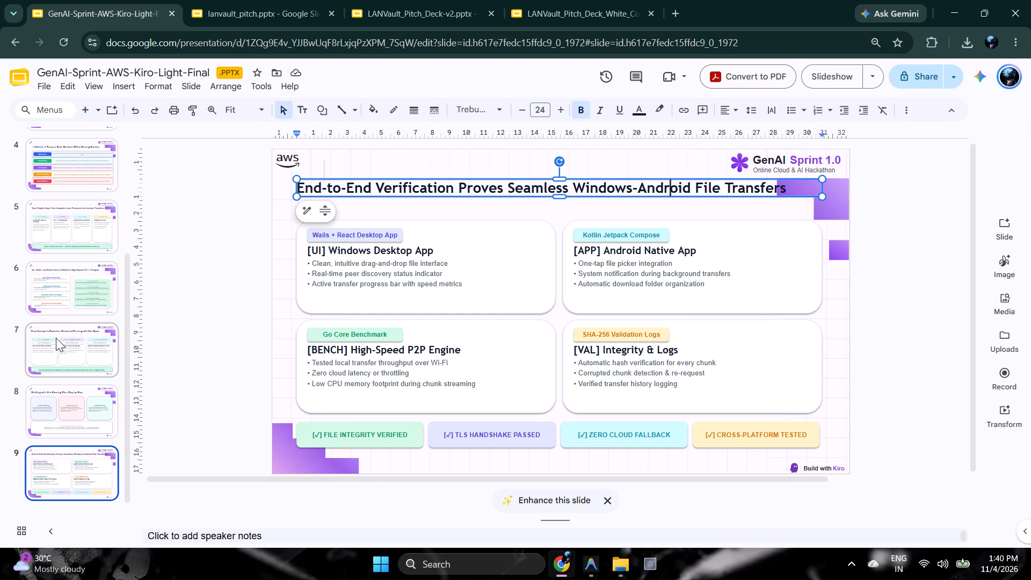
{"action": "scroll", "coordinate": [56, 338], "scroll_direction": "up", "scroll_amount": 4}
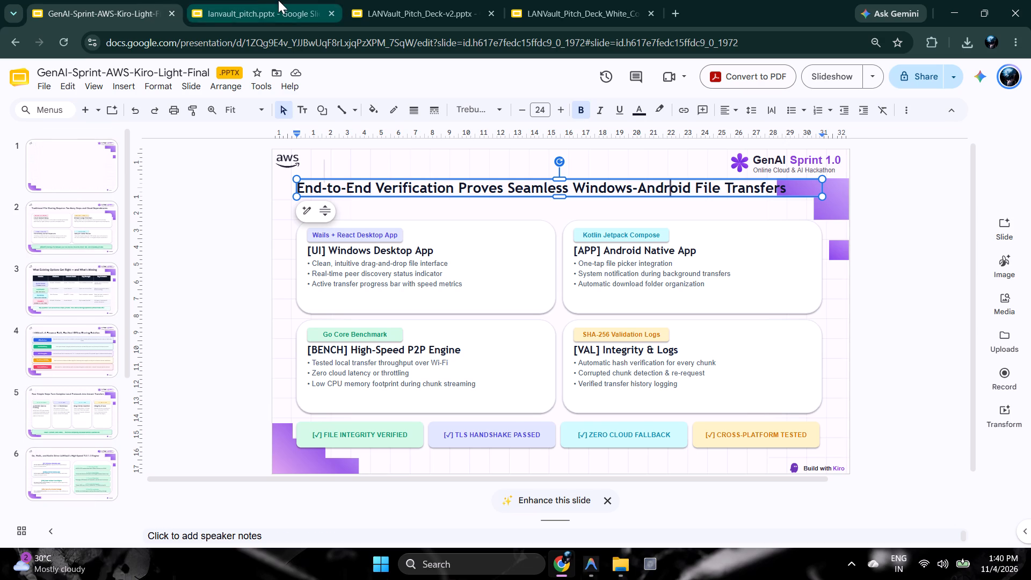
{"action": "left_click", "coordinate": [278, 0]}
{"action": "scroll", "coordinate": [54, 475], "scroll_direction": "down", "scroll_amount": 6}
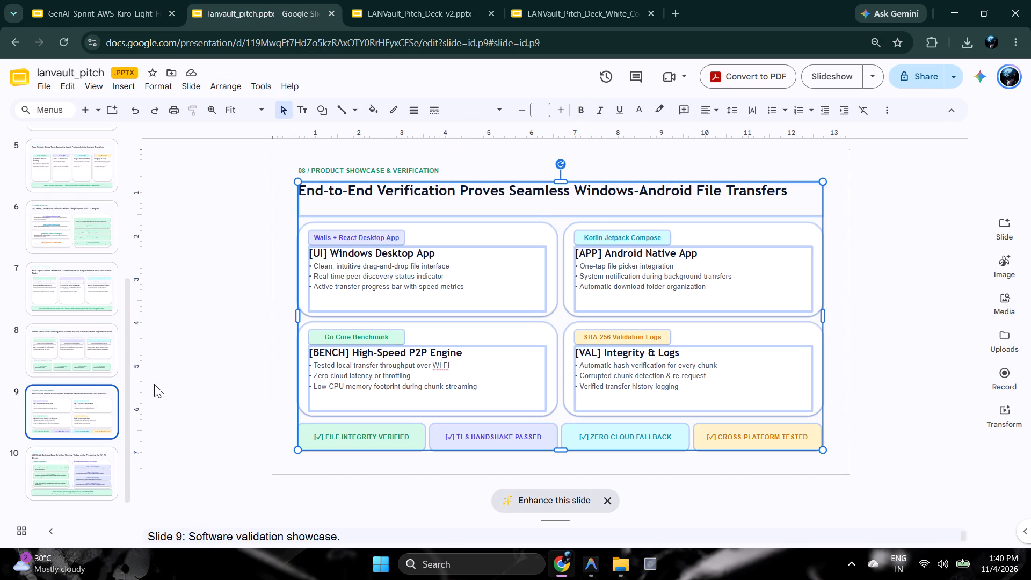
{"action": "scroll", "coordinate": [117, 365], "scroll_direction": "up", "scroll_amount": 7}
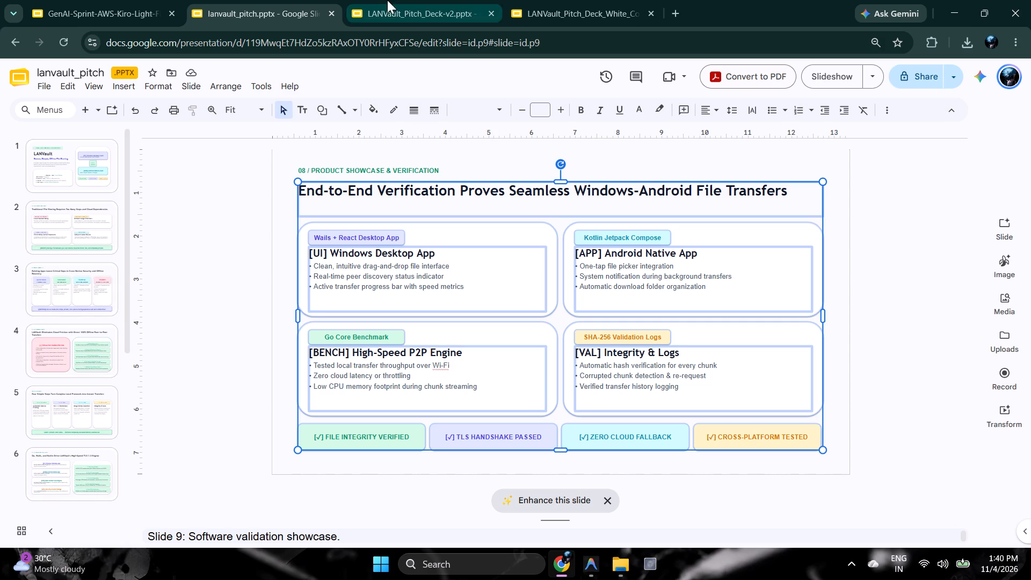
{"action": "left_click", "coordinate": [108, 0]}
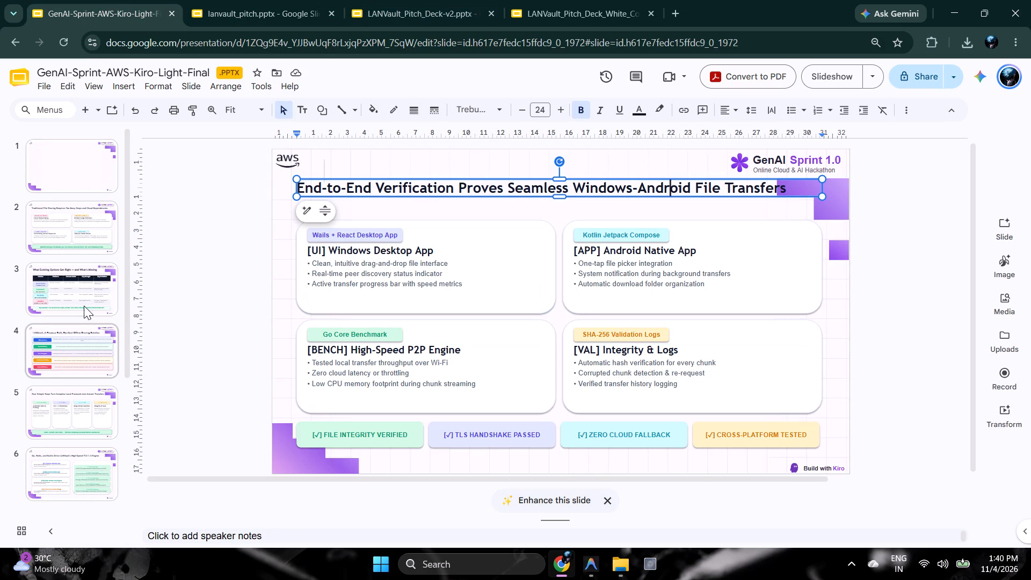
{"action": "left_click", "coordinate": [96, 281]}
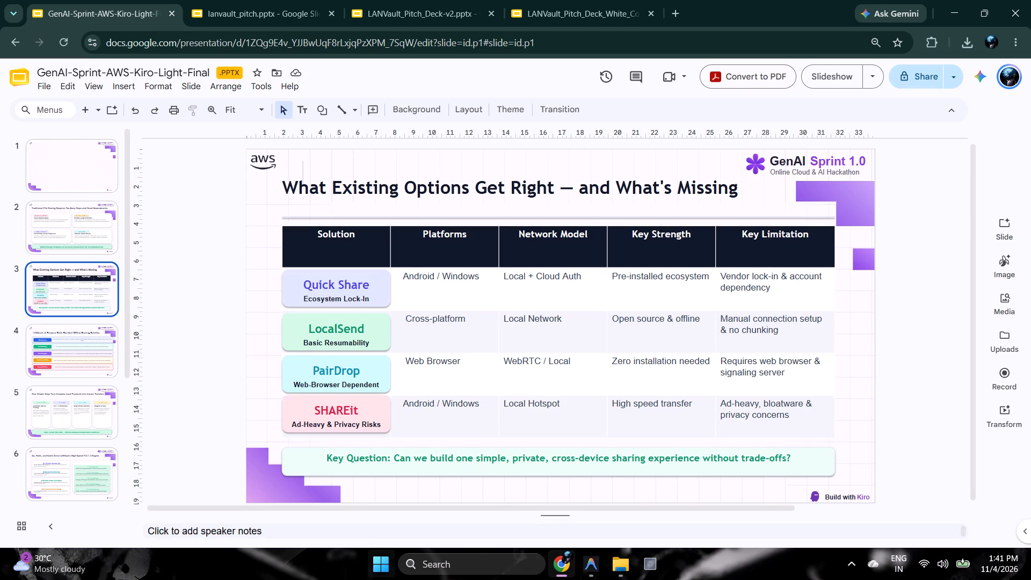
Switch to File Explorer, browse to D:\Projects\LAN-Vault\desktop\build\bin and launch LANVault.exe.
{"action": "left_click", "coordinate": [616, 565]}
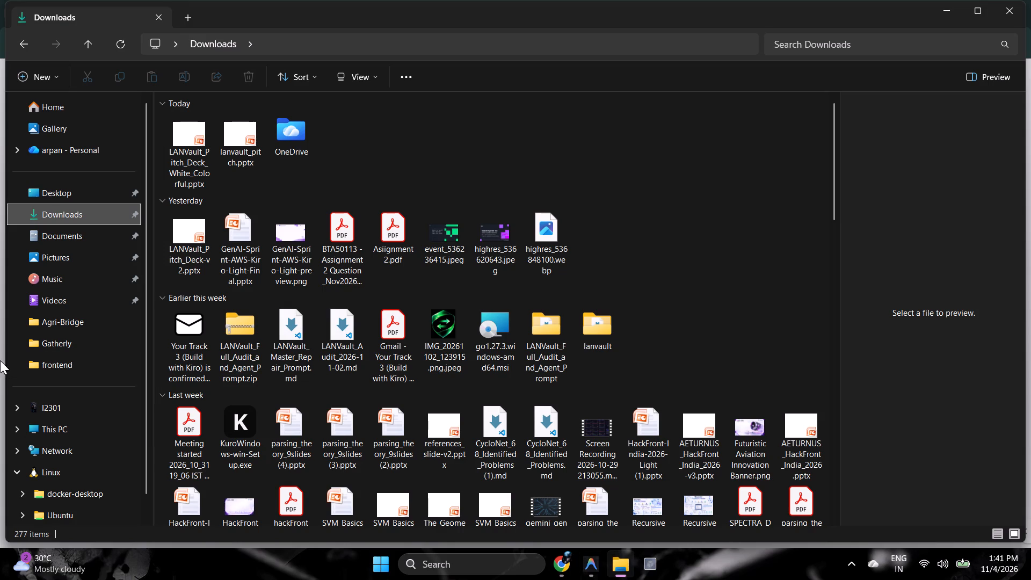
{"action": "scroll", "coordinate": [67, 455], "scroll_direction": "down", "scroll_amount": 1}
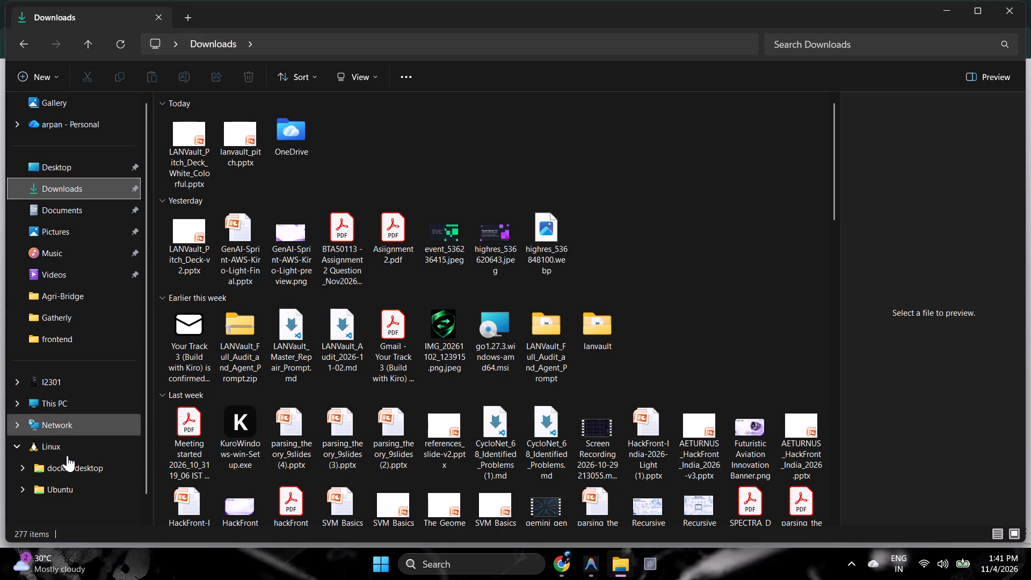
{"action": "left_click", "coordinate": [61, 400]}
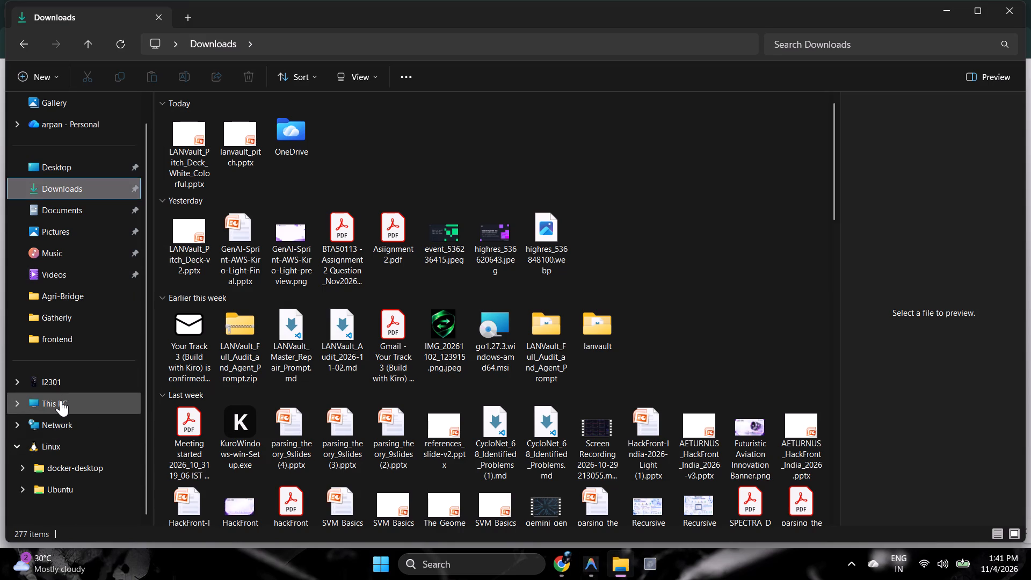
{"action": "double_click", "coordinate": [421, 133]}
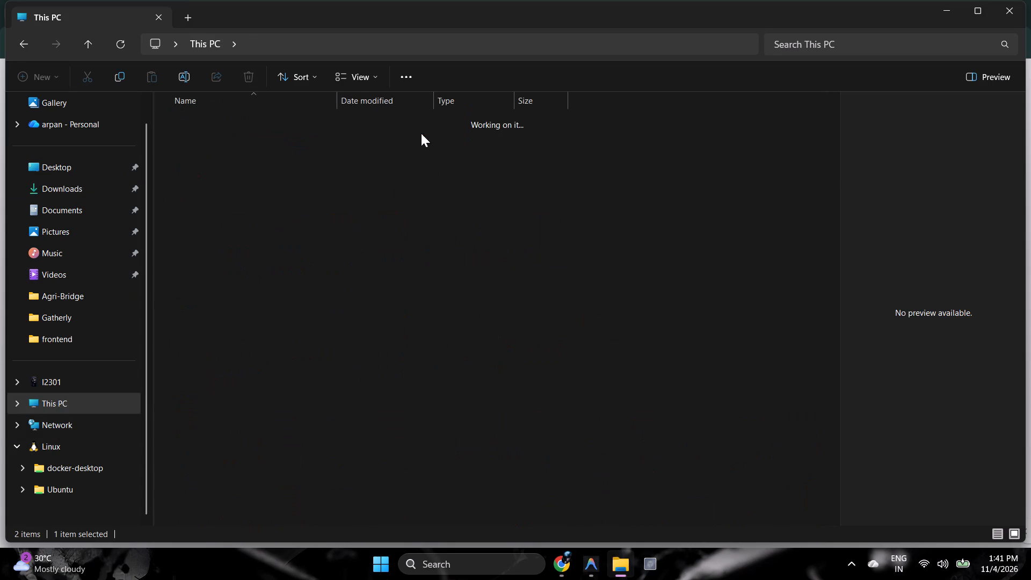
{"action": "scroll", "coordinate": [233, 303], "scroll_direction": "down", "scroll_amount": 2}
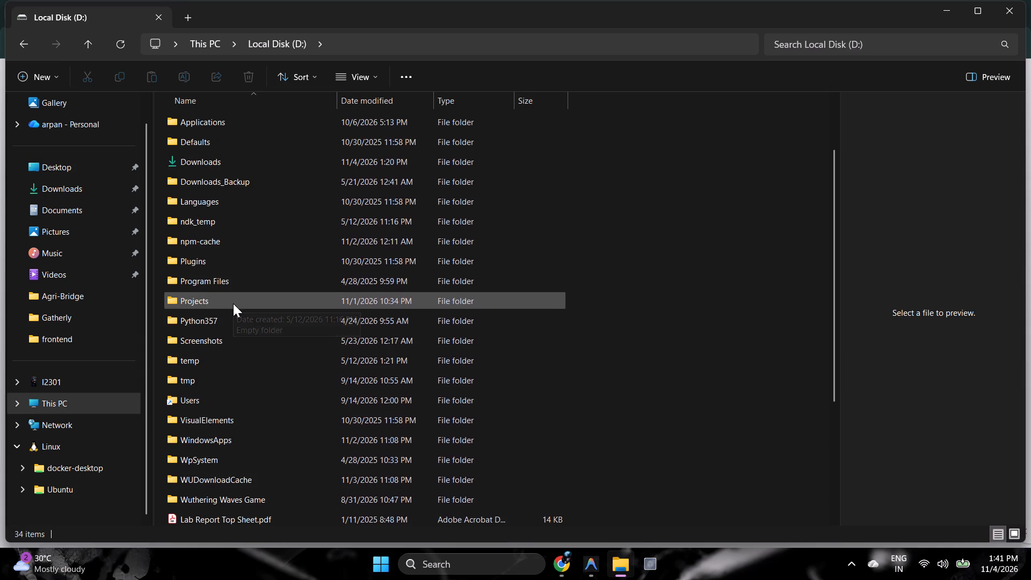
{"action": "double_click", "coordinate": [213, 300]}
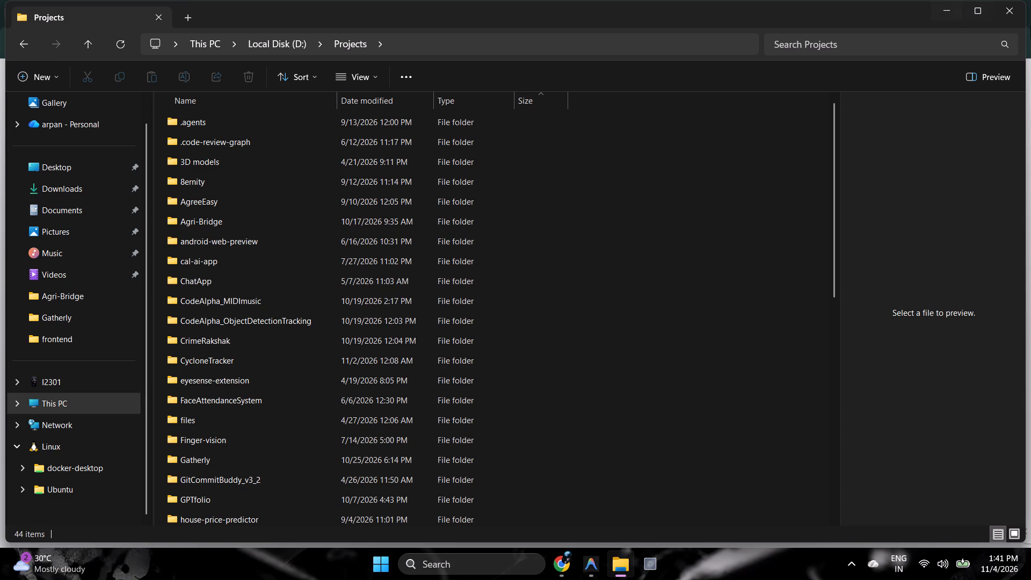
{"action": "left_click", "coordinate": [983, 14]}
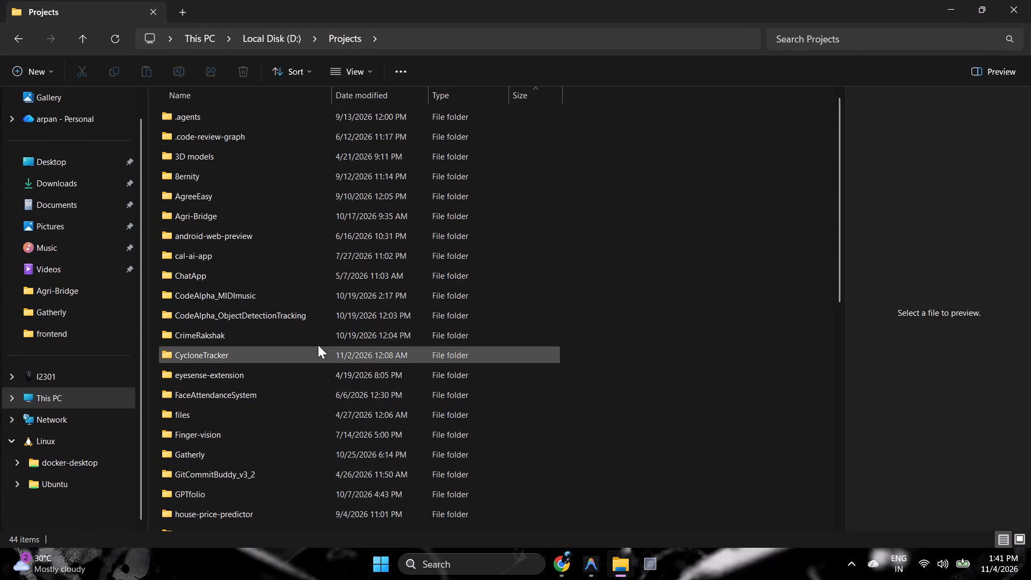
{"action": "scroll", "coordinate": [311, 338], "scroll_direction": "down", "scroll_amount": 3}
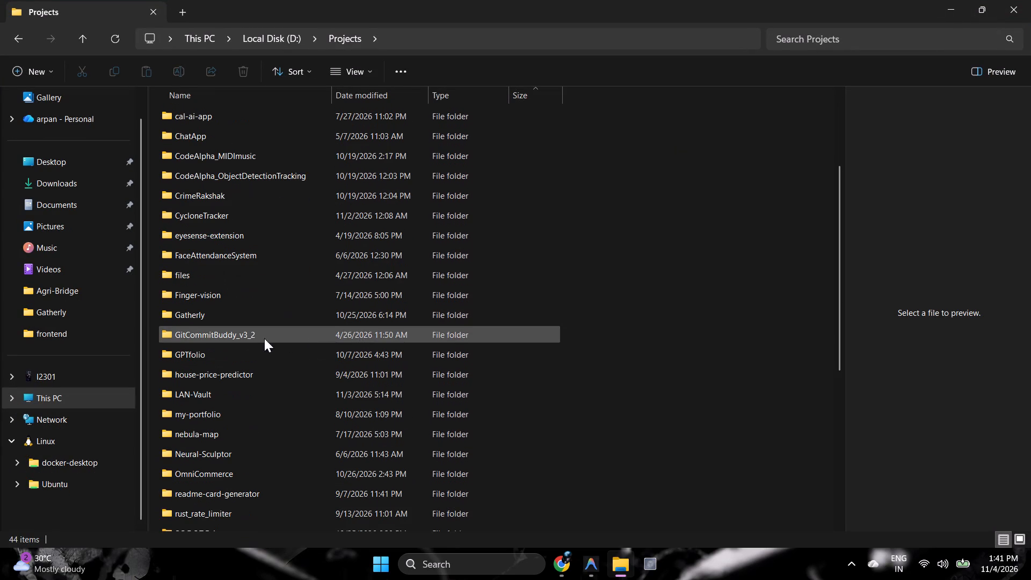
{"action": "double_click", "coordinate": [170, 389]}
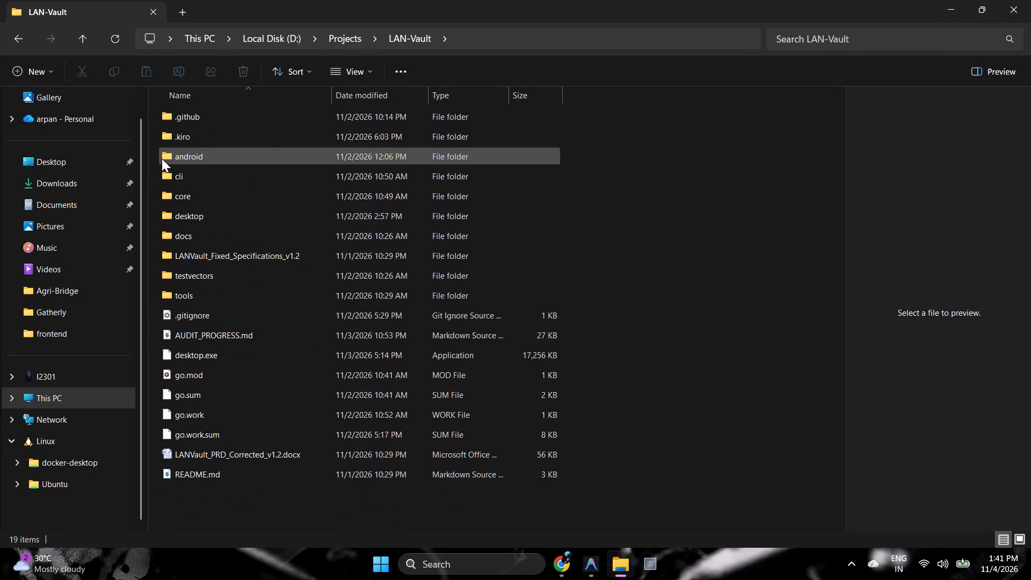
{"action": "double_click", "coordinate": [195, 215]}
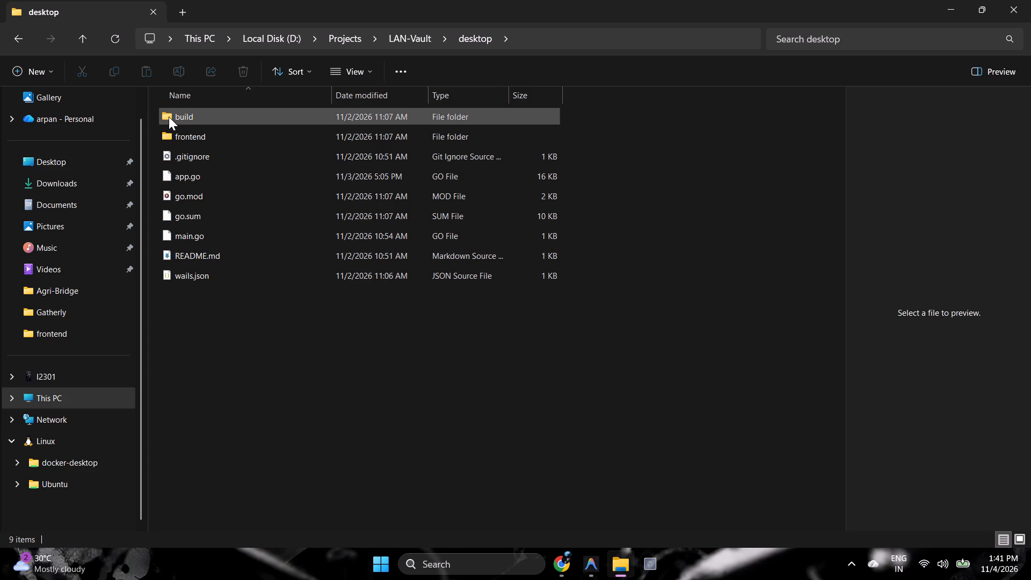
{"action": "double_click", "coordinate": [169, 117]}
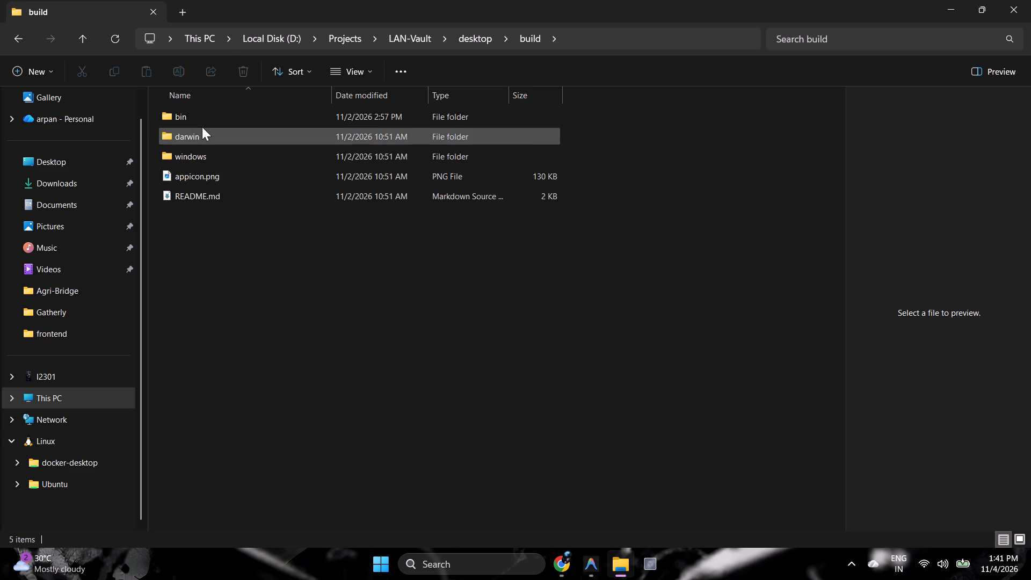
{"action": "double_click", "coordinate": [202, 123]}
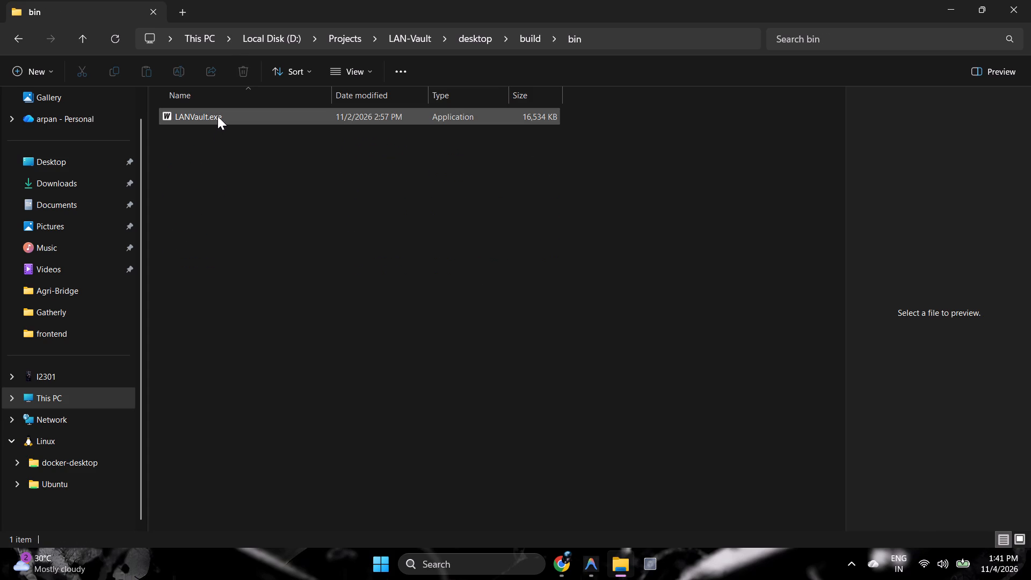
{"action": "double_click", "coordinate": [217, 116]}
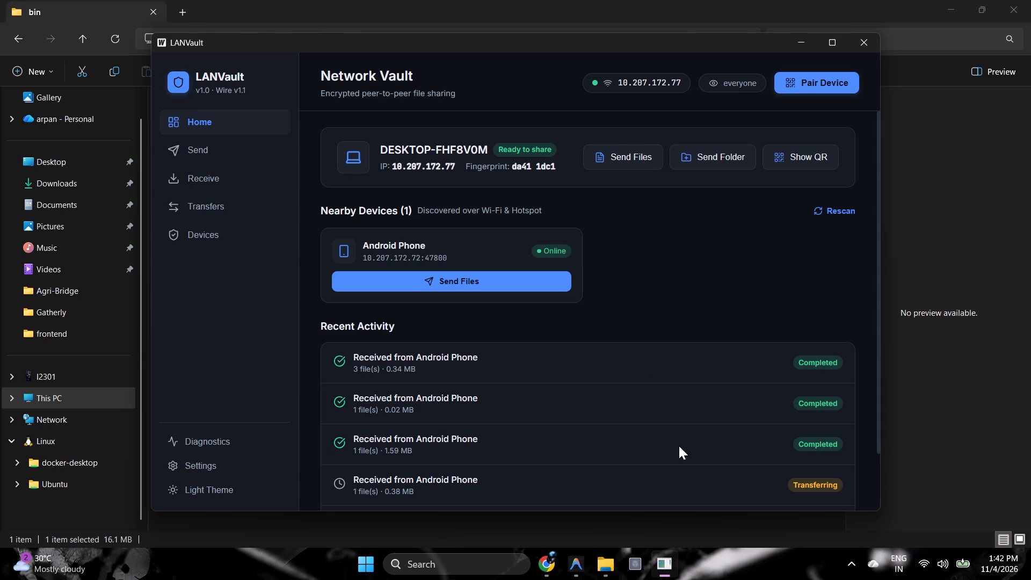
Return to the GenAI-Sprint deck in Chrome and look over its slides, including slide 4 and the verification slide 9.
{"action": "left_click", "coordinate": [562, 564]}
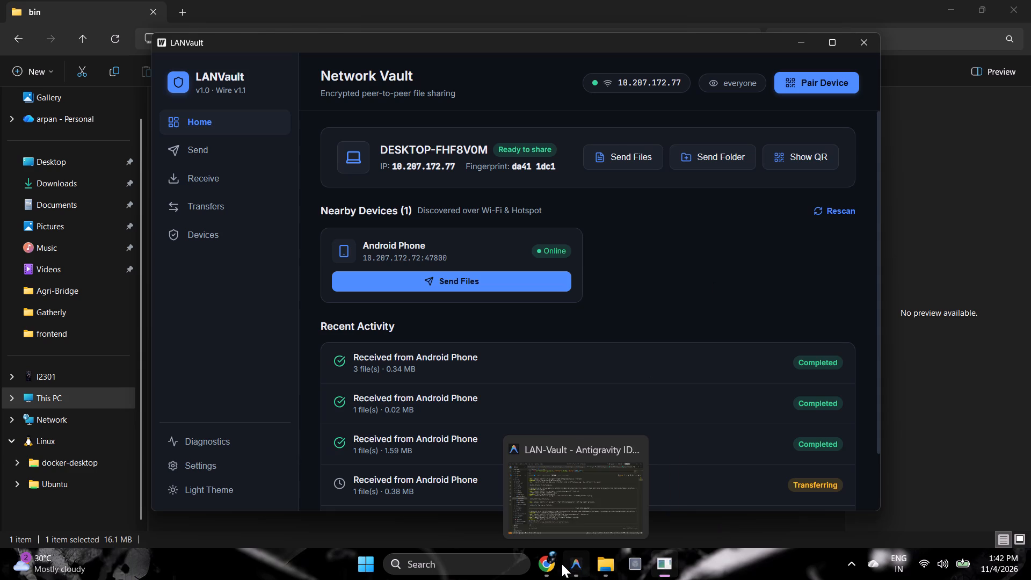
{"action": "left_click", "coordinate": [551, 564]}
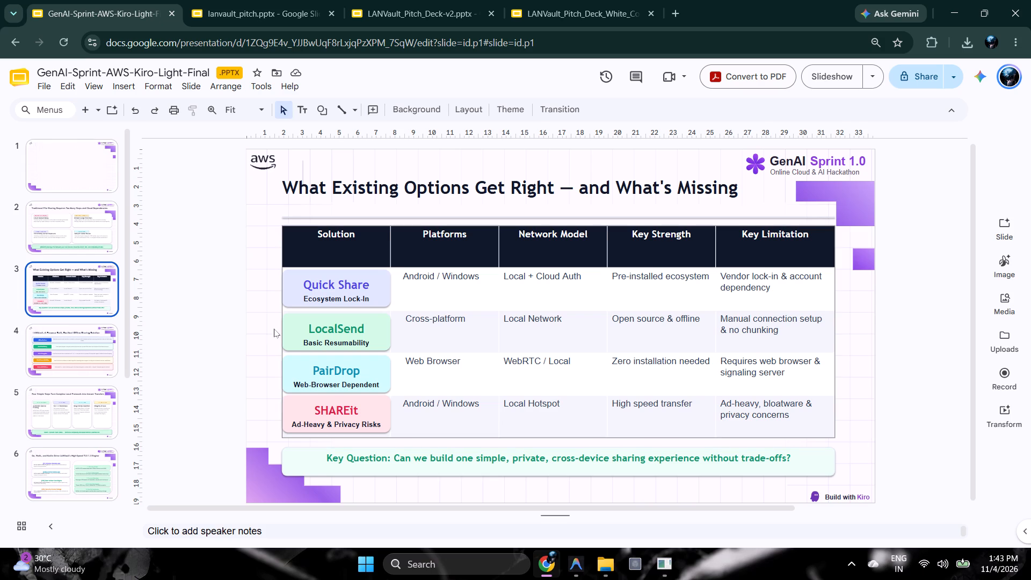
{"action": "left_click", "coordinate": [75, 369]}
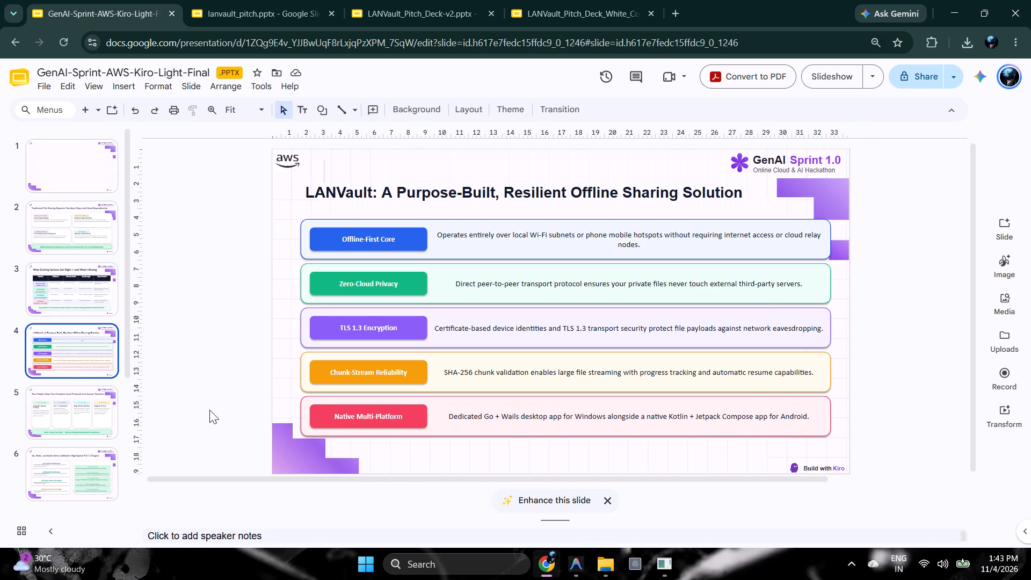
{"action": "scroll", "coordinate": [71, 415], "scroll_direction": "down", "scroll_amount": 8}
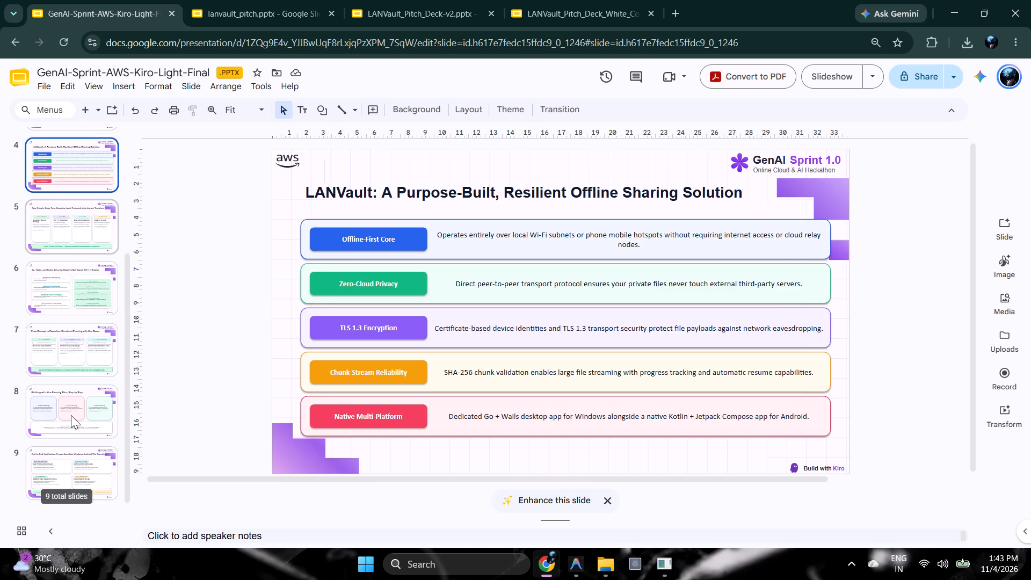
{"action": "left_click", "coordinate": [77, 458]}
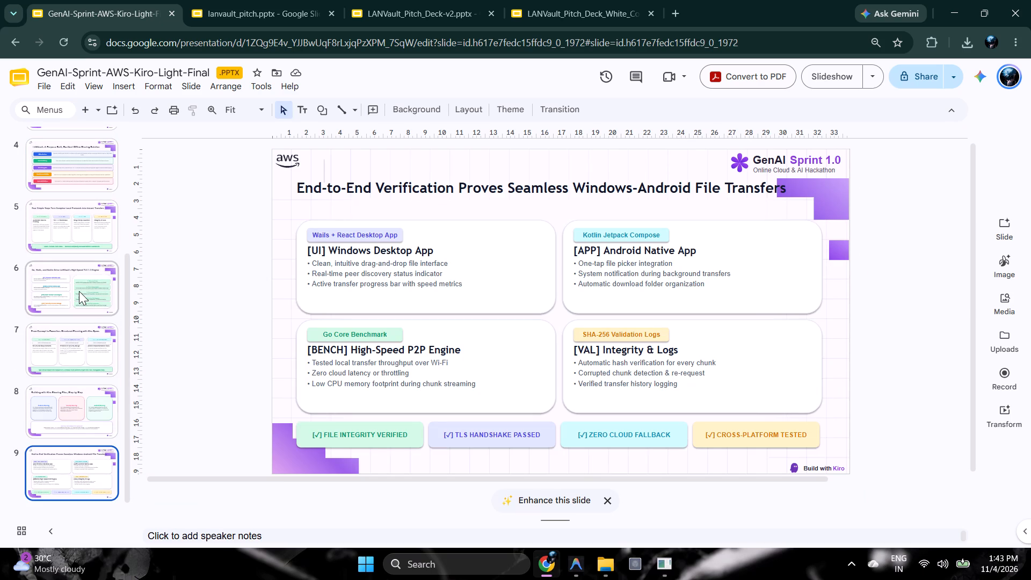
{"action": "scroll", "coordinate": [79, 291], "scroll_direction": "down", "scroll_amount": 4}
{"action": "scroll", "coordinate": [79, 291], "scroll_direction": "up", "scroll_amount": 6}
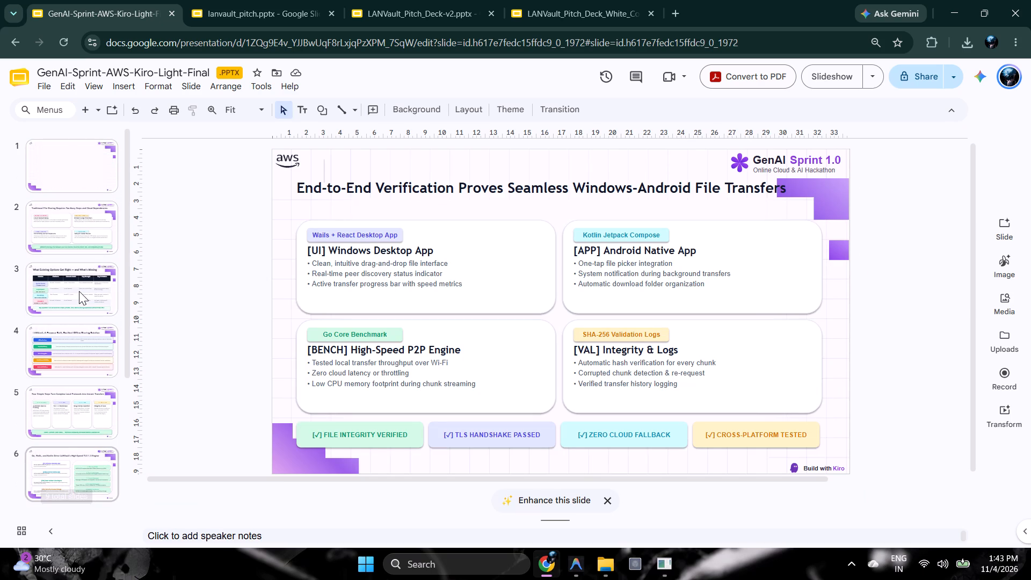
{"action": "scroll", "coordinate": [106, 542], "scroll_direction": "down", "scroll_amount": 5}
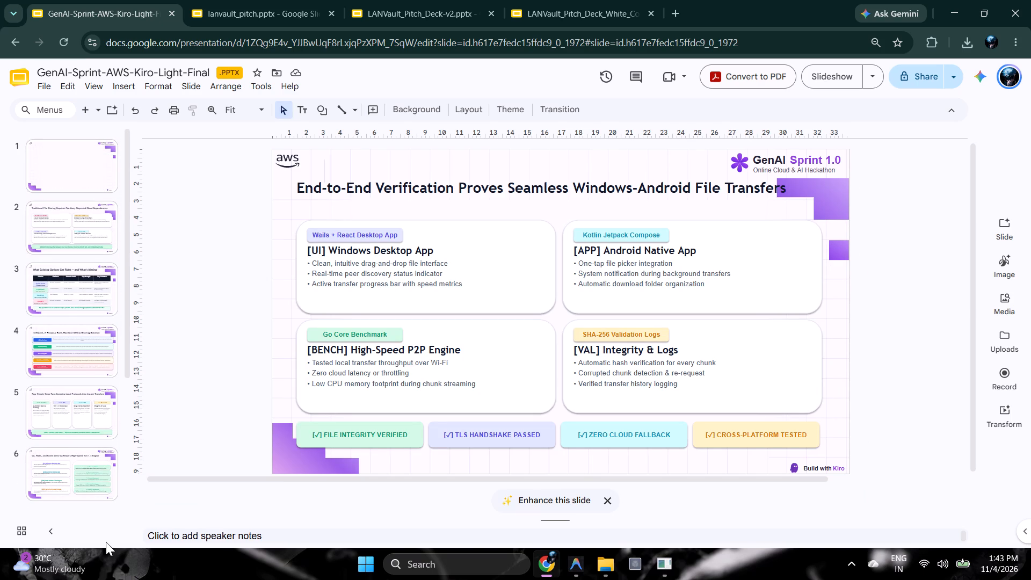
Copy the GenAI-Sprint deck's blank branded slide 1 and paste it after slide 9 as slide 10.
{"action": "right_click", "coordinate": [104, 160]}
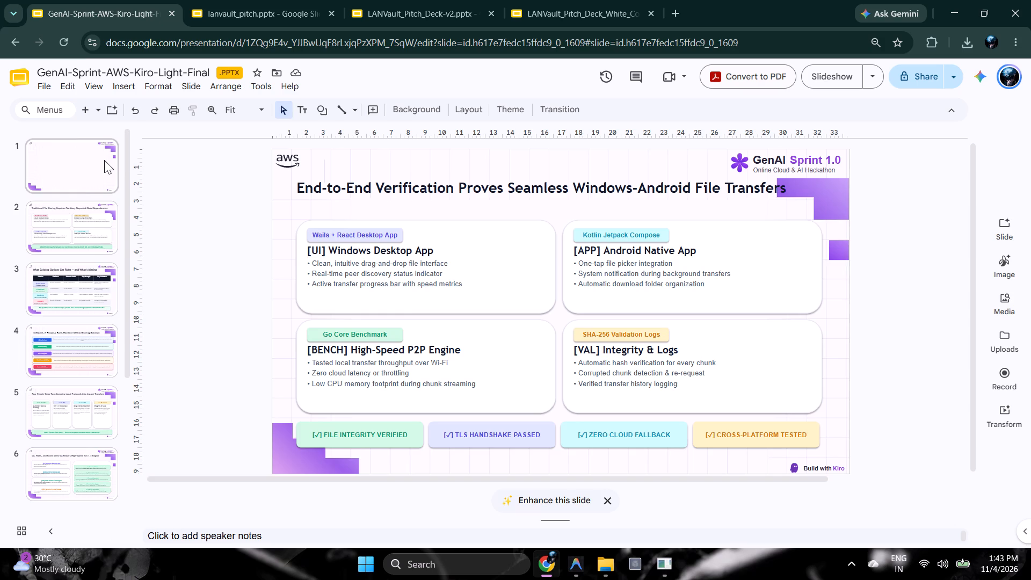
{"action": "left_click", "coordinate": [130, 192]}
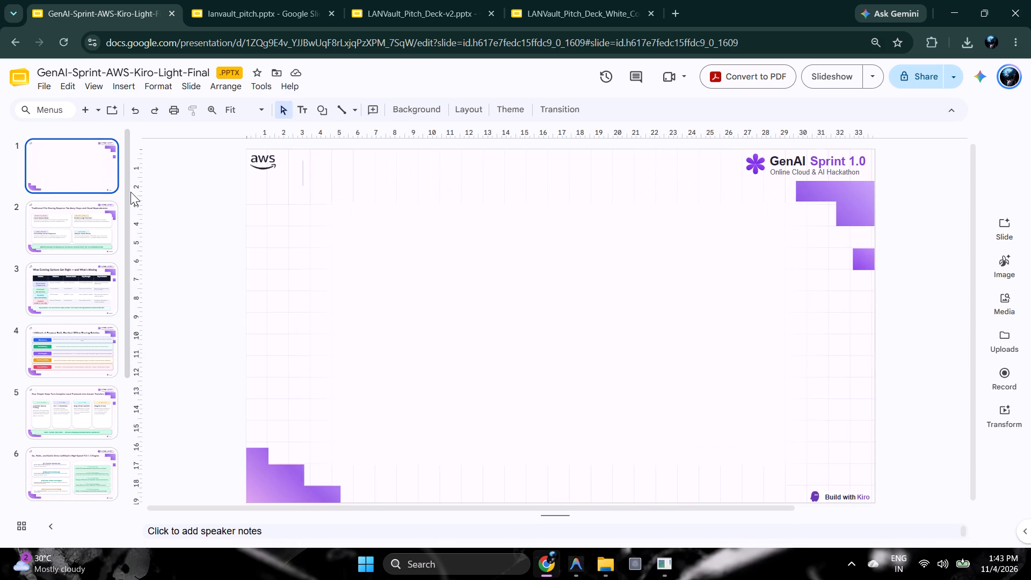
{"action": "scroll", "coordinate": [122, 234], "scroll_direction": "right", "scroll_amount": 2}
{"action": "scroll", "coordinate": [77, 249], "scroll_direction": "down", "scroll_amount": 9}
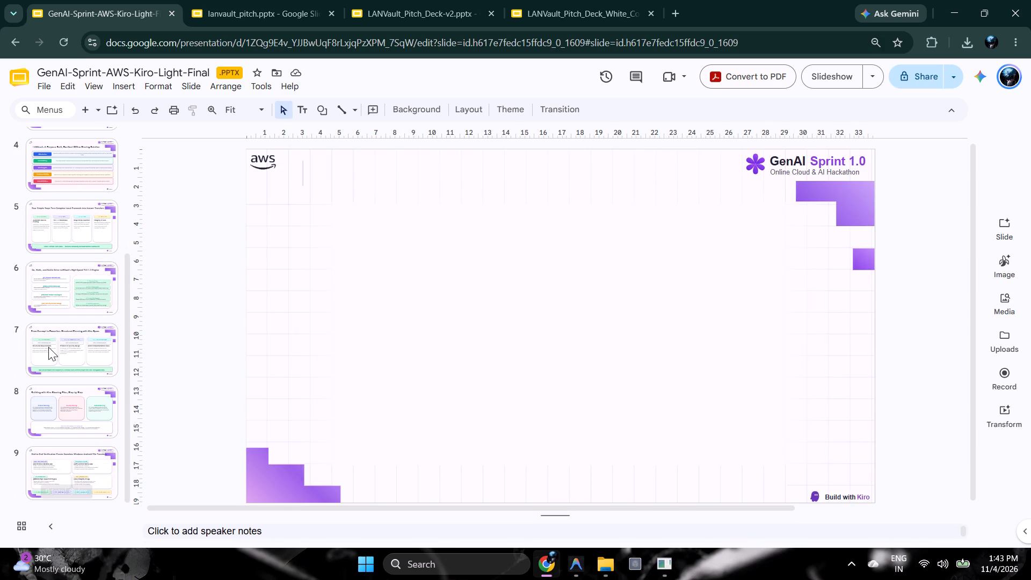
{"action": "right_click", "coordinate": [66, 504]}
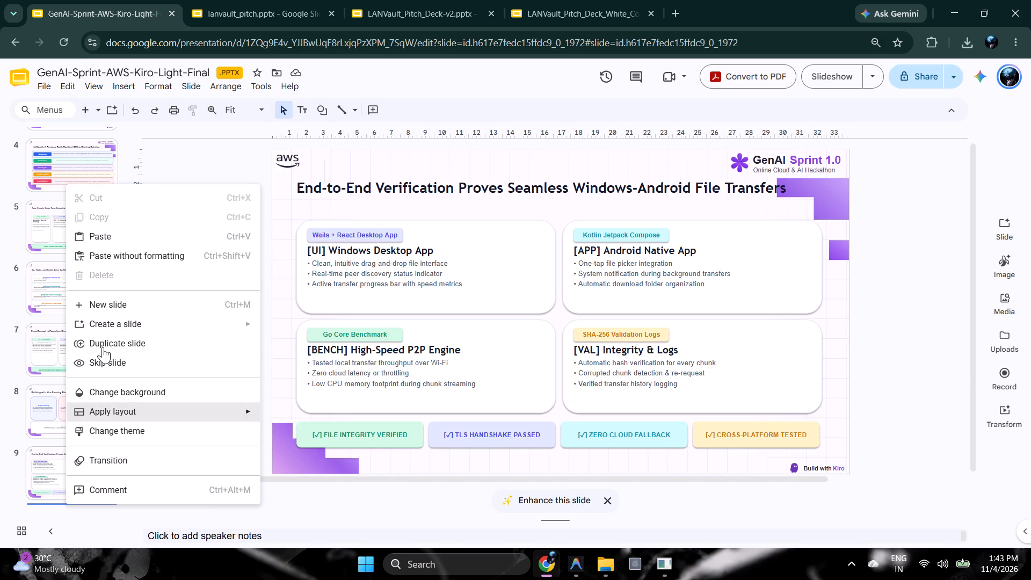
{"action": "left_click", "coordinate": [105, 235]}
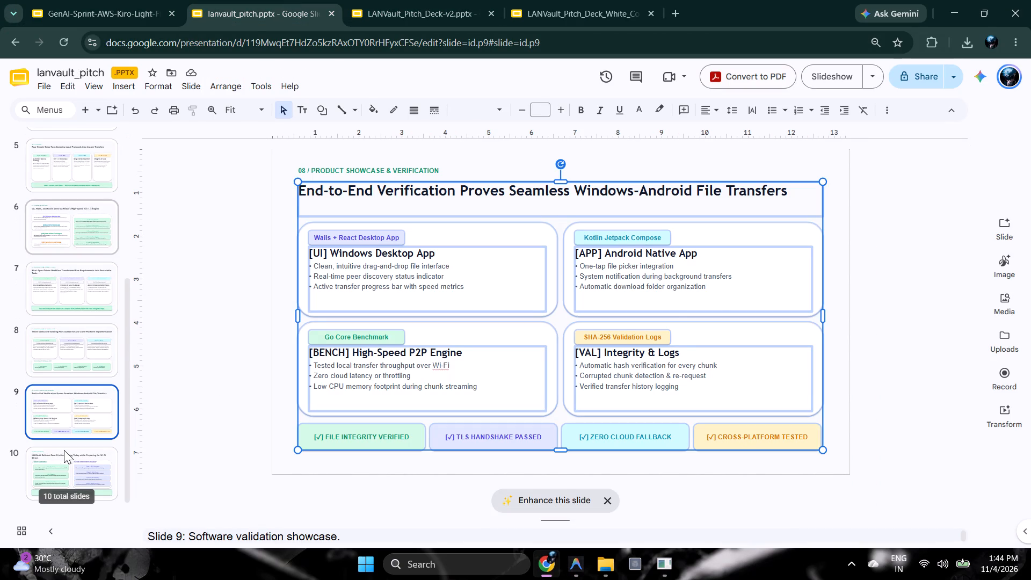
{"action": "left_click", "coordinate": [60, 467]}
{"action": "left_click", "coordinate": [620, 1]}
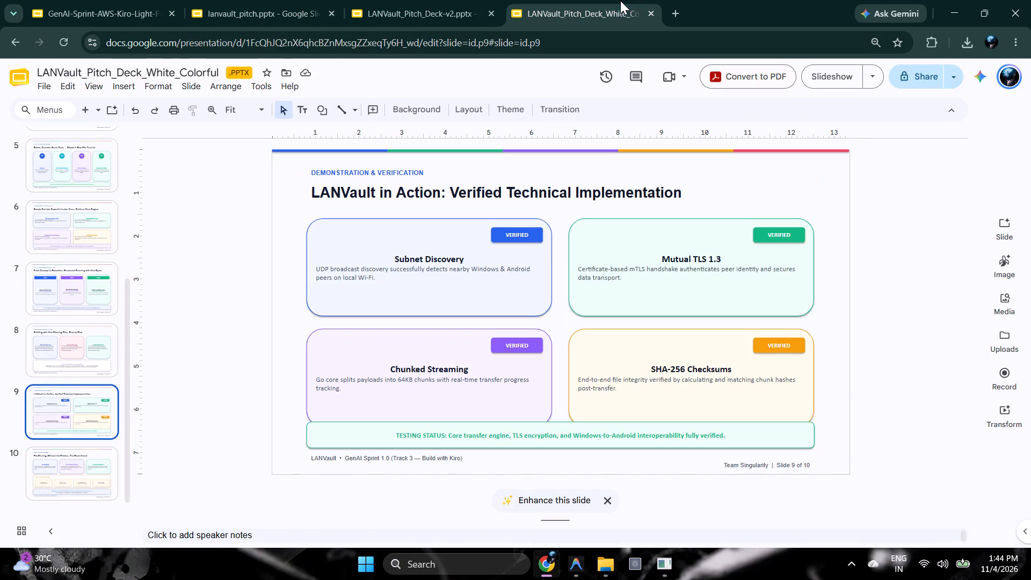
{"action": "scroll", "coordinate": [88, 345], "scroll_direction": "down", "scroll_amount": 4}
{"action": "left_click", "coordinate": [69, 473]}
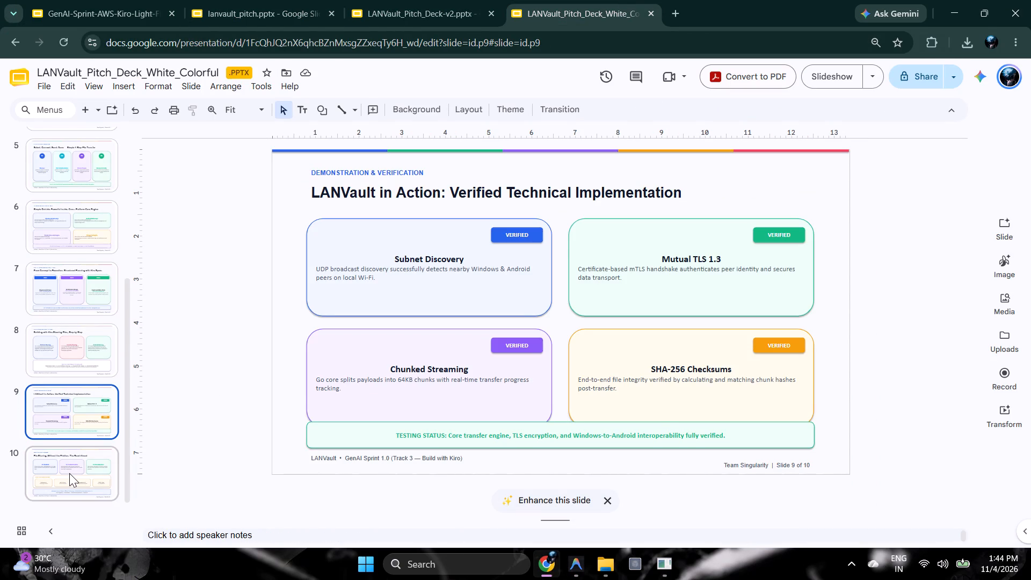
{"action": "left_click", "coordinate": [266, 0]}
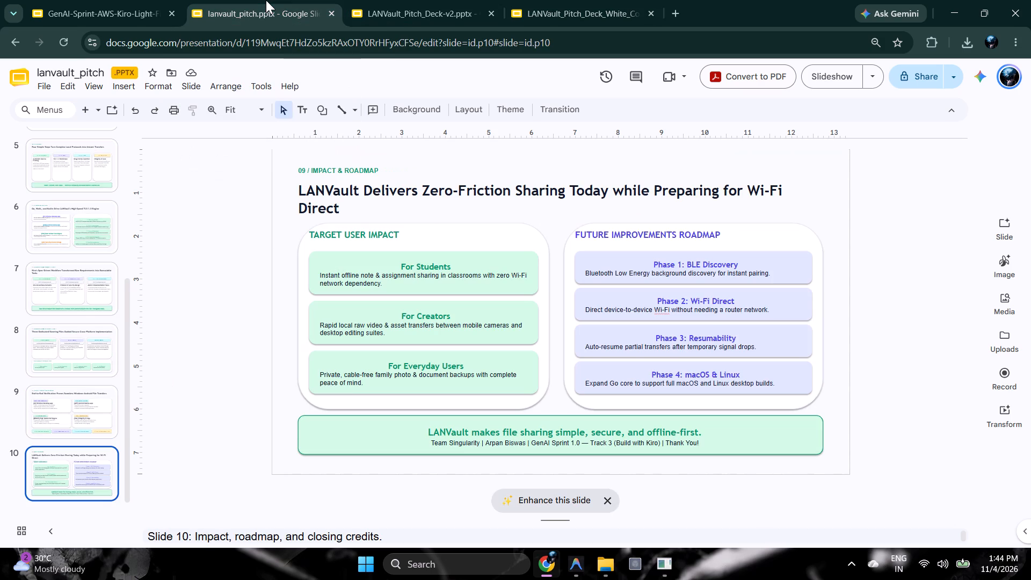
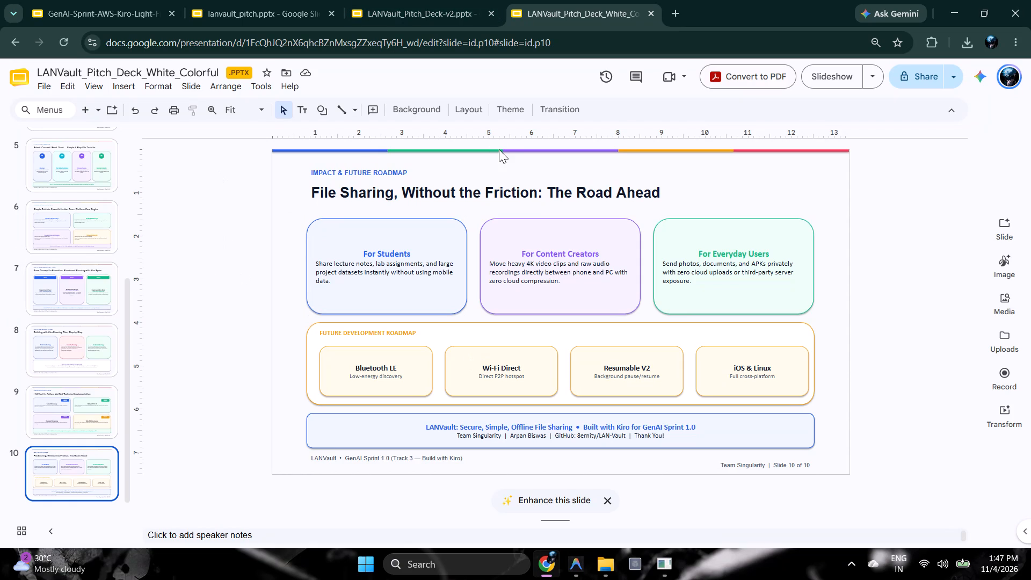
Copy slide 10's title, user cards, roadmap and closing banner from LANVault_Pitch_Deck_White_Colorful onto the GenAI-Sprint deck's blank slide 10.
{"action": "left_click_drag", "start_coordinate": [258, 189], "coordinate": [783, 434]}
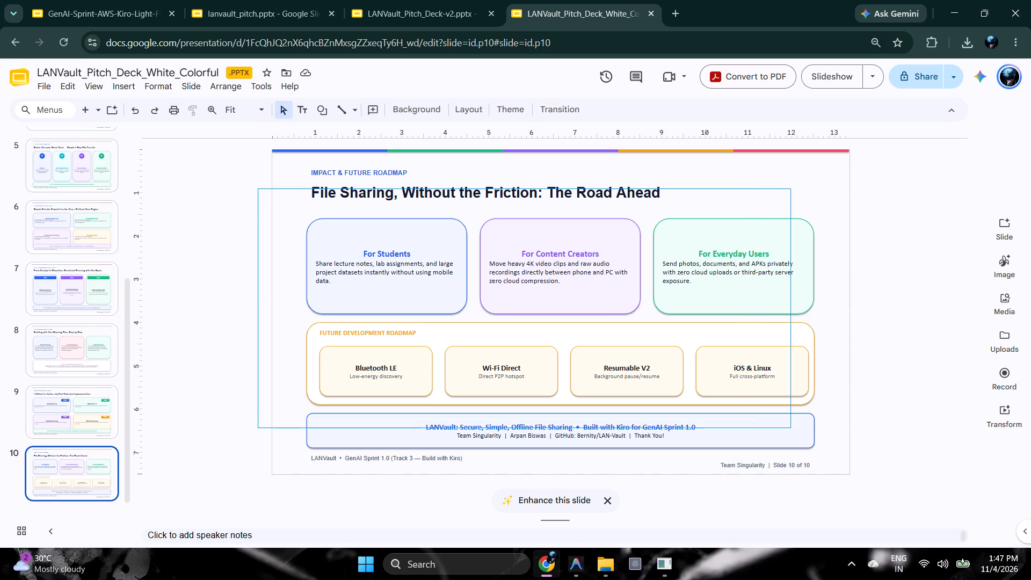
{"action": "left_click_drag", "start_coordinate": [783, 434], "coordinate": [767, 530]}
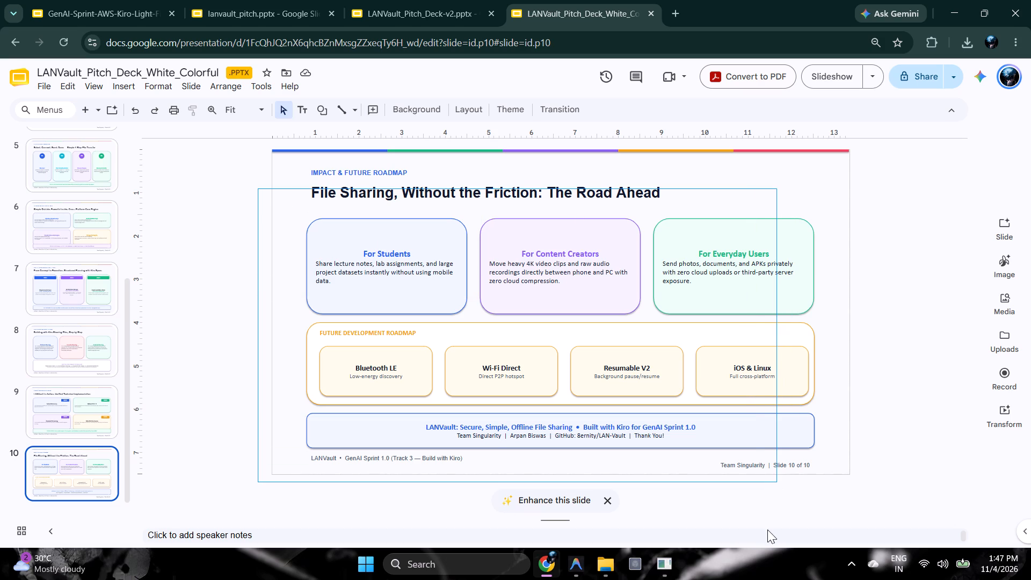
{"action": "left_click_drag", "start_coordinate": [767, 530], "coordinate": [784, 440]}
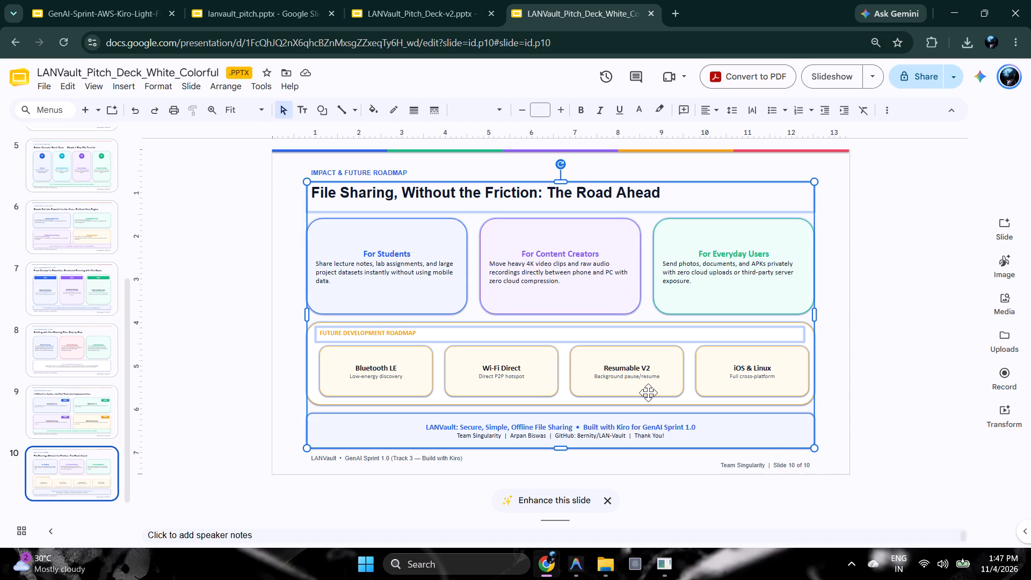
{"action": "key", "text": "ctrl+c"}
{"action": "left_click", "coordinate": [243, 10]}
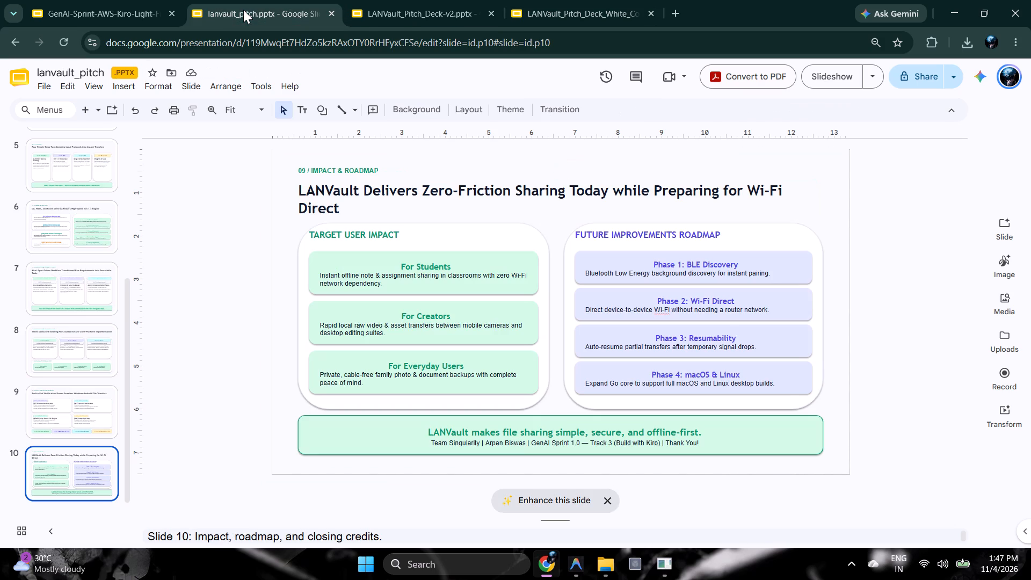
{"action": "left_click", "coordinate": [59, 0]}
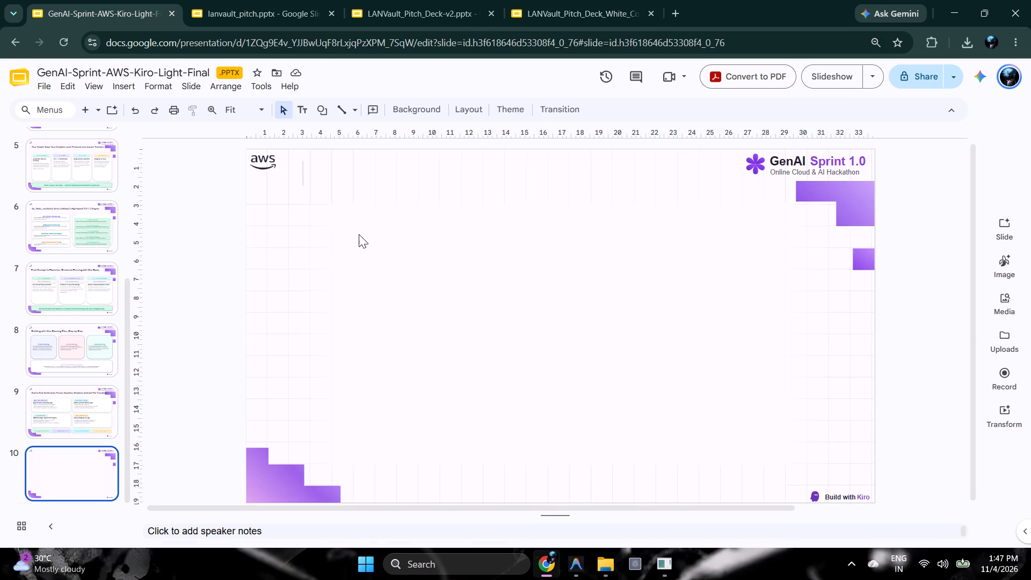
{"action": "key", "text": "ctrl+v"}
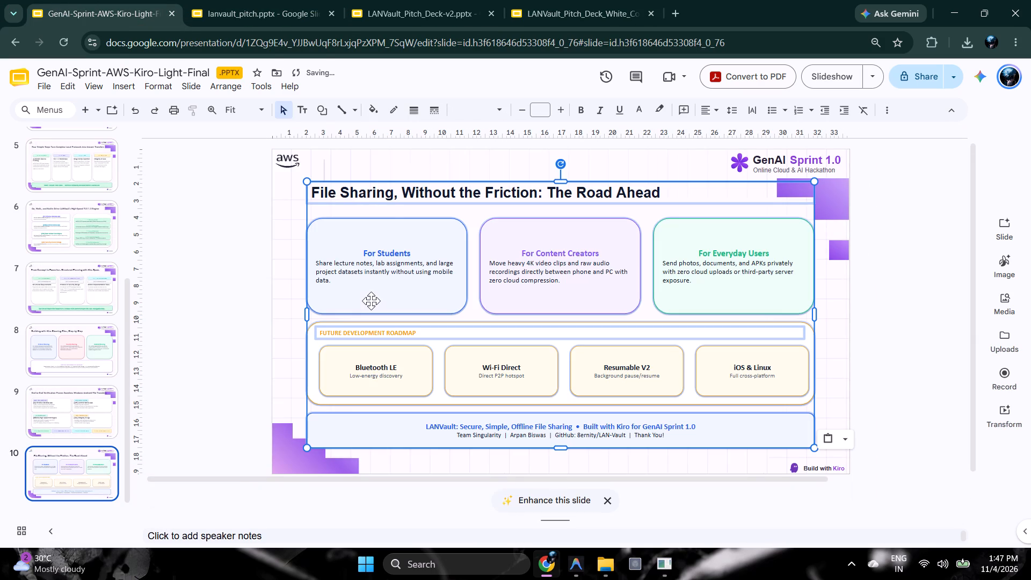
Move the pasted road-ahead content up and left on slide 10 and enlarge it proportionally to better fill the branded frame.
{"action": "left_click_drag", "start_coordinate": [381, 185], "coordinate": [364, 177]}
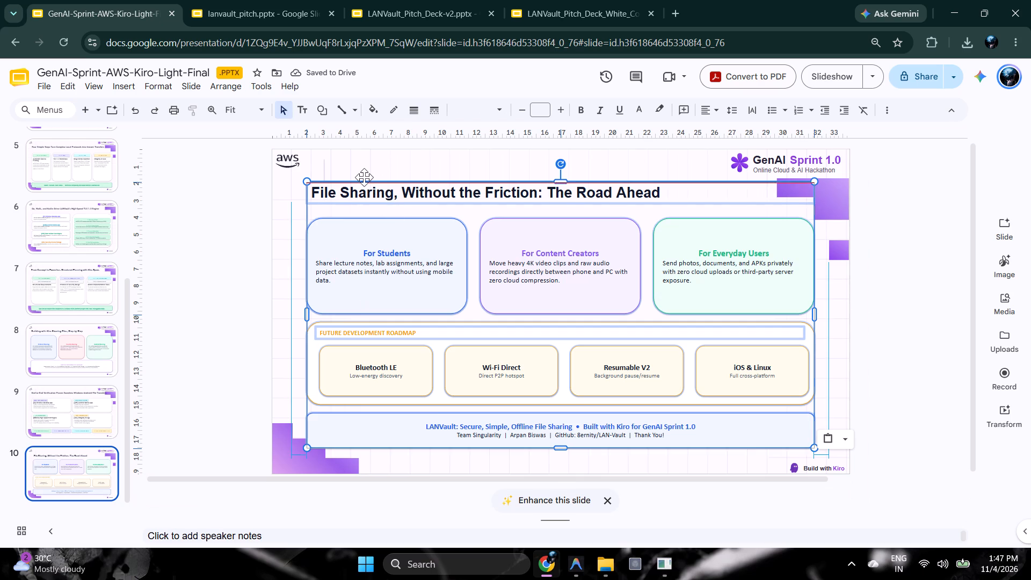
{"action": "left_click_drag", "start_coordinate": [364, 177], "coordinate": [366, 177]}
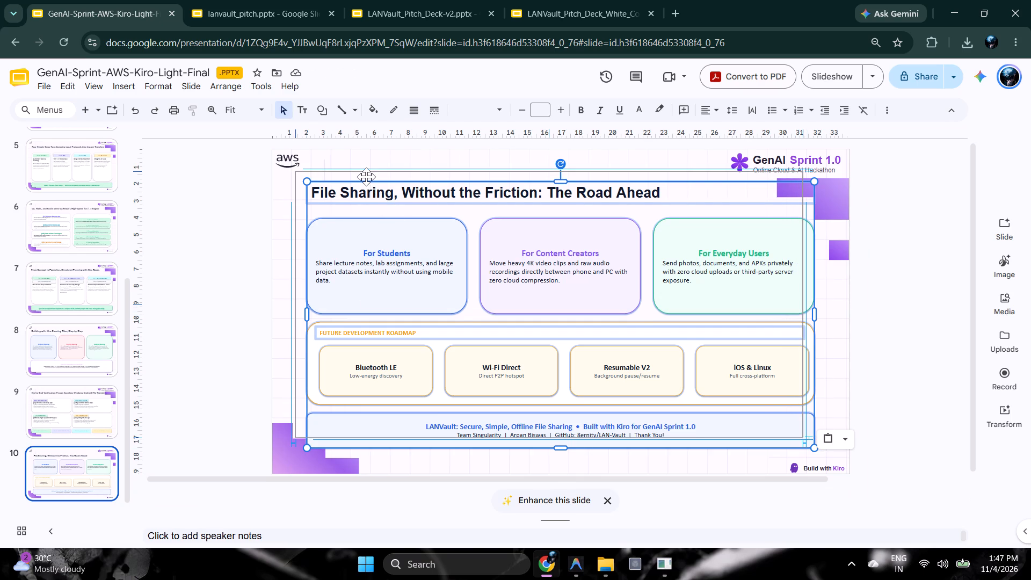
{"action": "left_click_drag", "start_coordinate": [366, 177], "coordinate": [366, 178]}
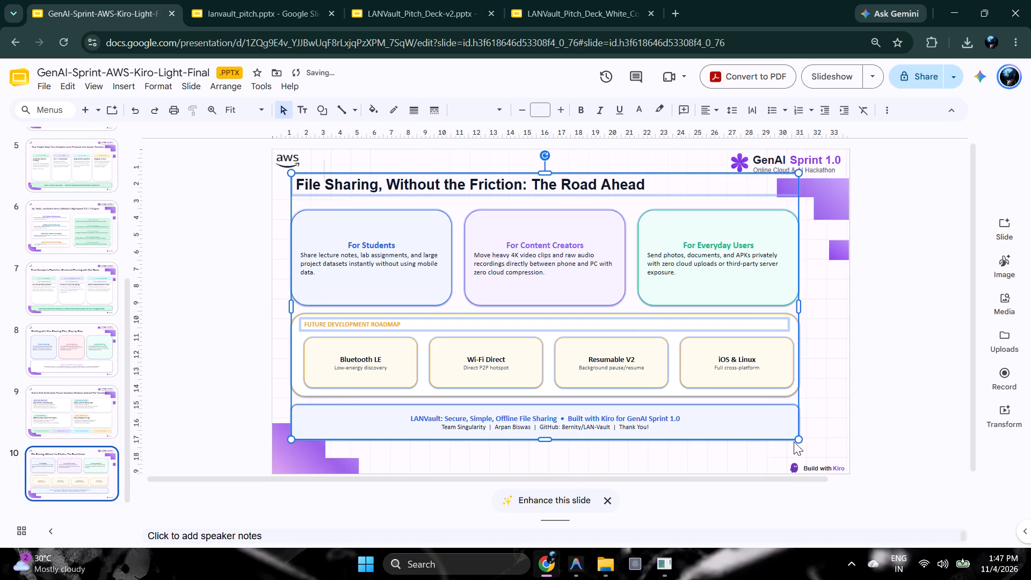
{"action": "left_click_drag", "start_coordinate": [796, 441], "coordinate": [810, 460]}
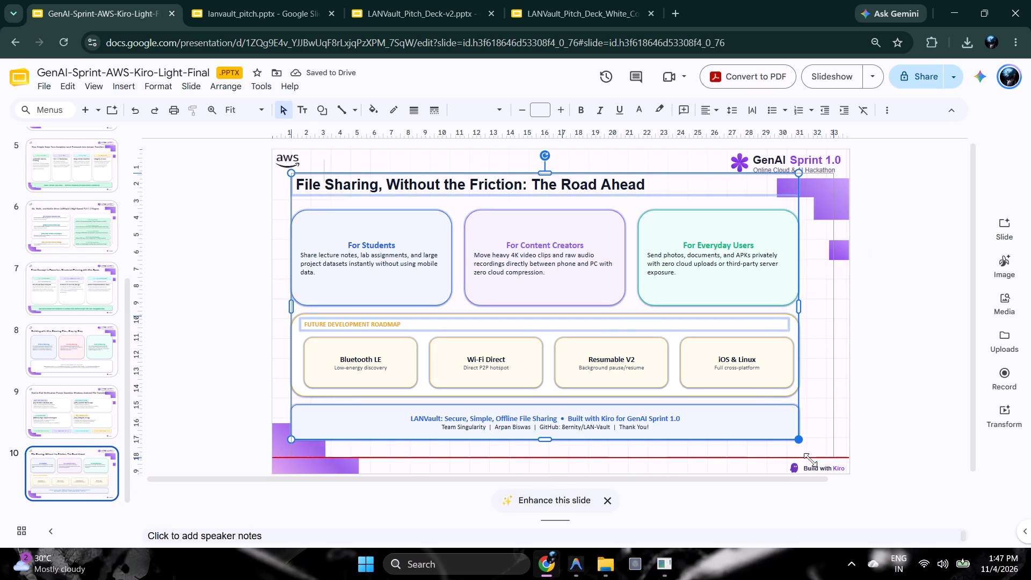
{"action": "left_click_drag", "start_coordinate": [810, 460], "coordinate": [795, 451]}
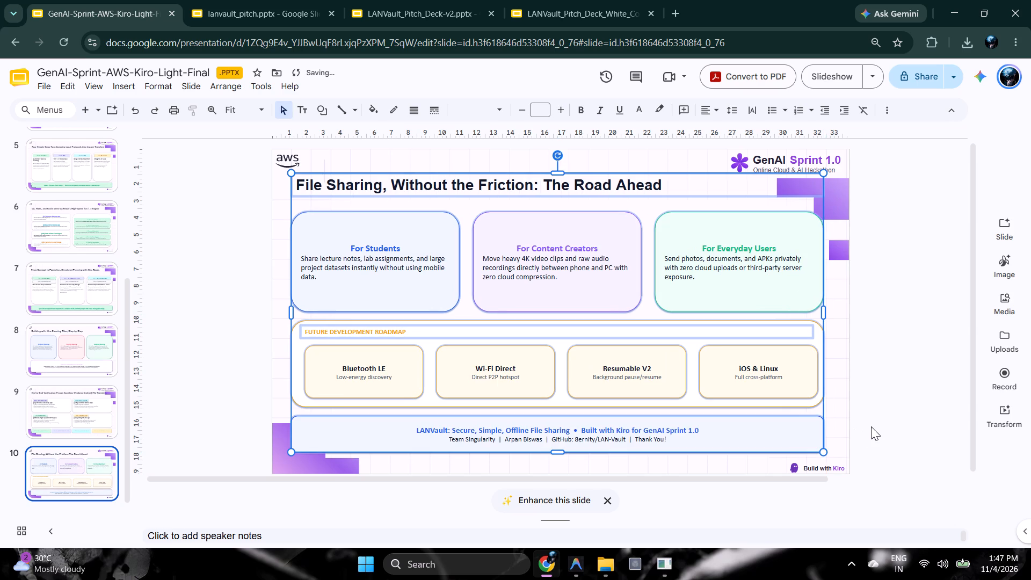
{"action": "left_click", "coordinate": [881, 422]}
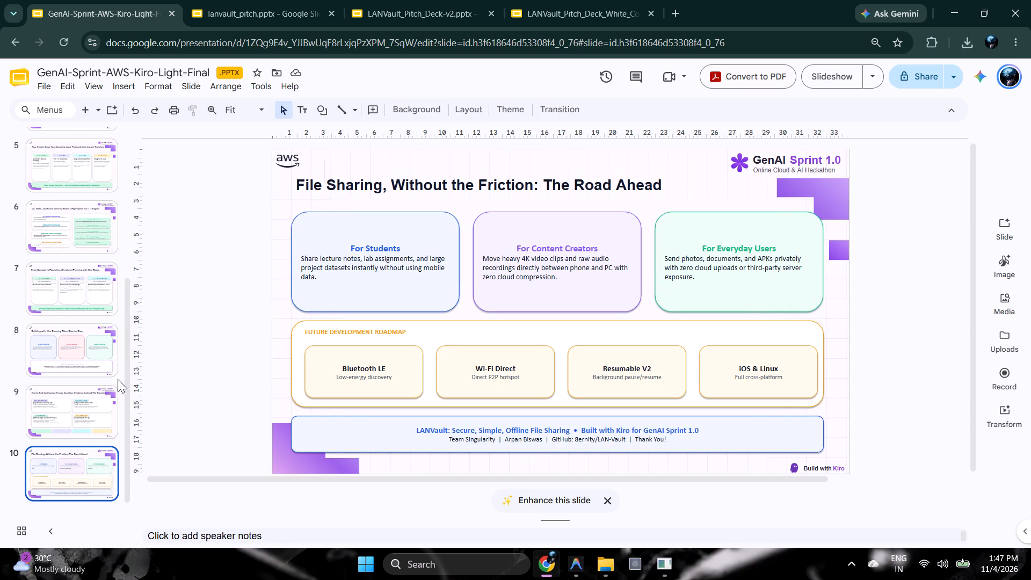
Go back to the GenAI-Sprint deck's blank branded slide 1 and save the deck.
{"action": "scroll", "coordinate": [88, 376], "scroll_direction": "up", "scroll_amount": 3}
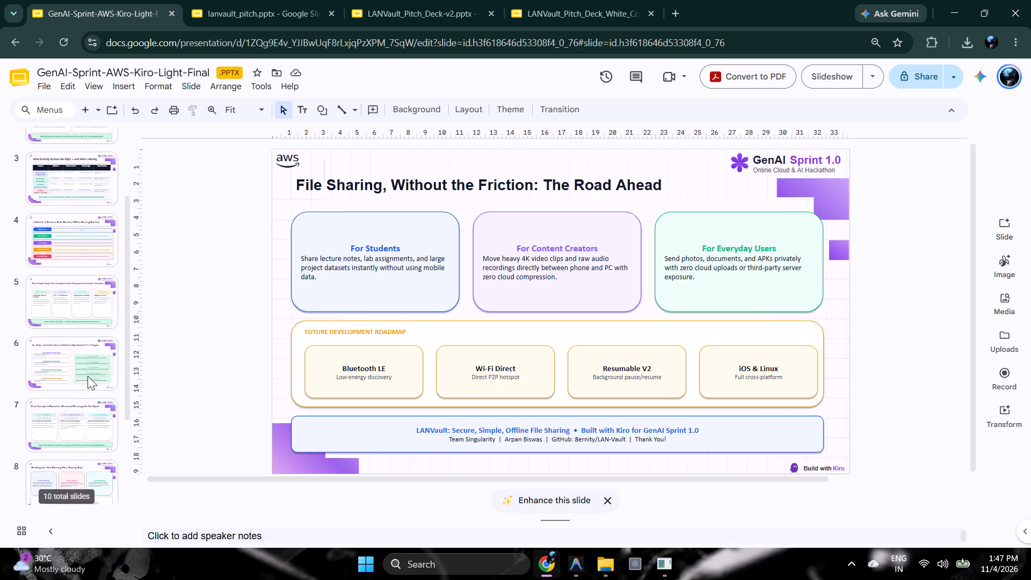
{"action": "scroll", "coordinate": [88, 376], "scroll_direction": "up", "scroll_amount": 4}
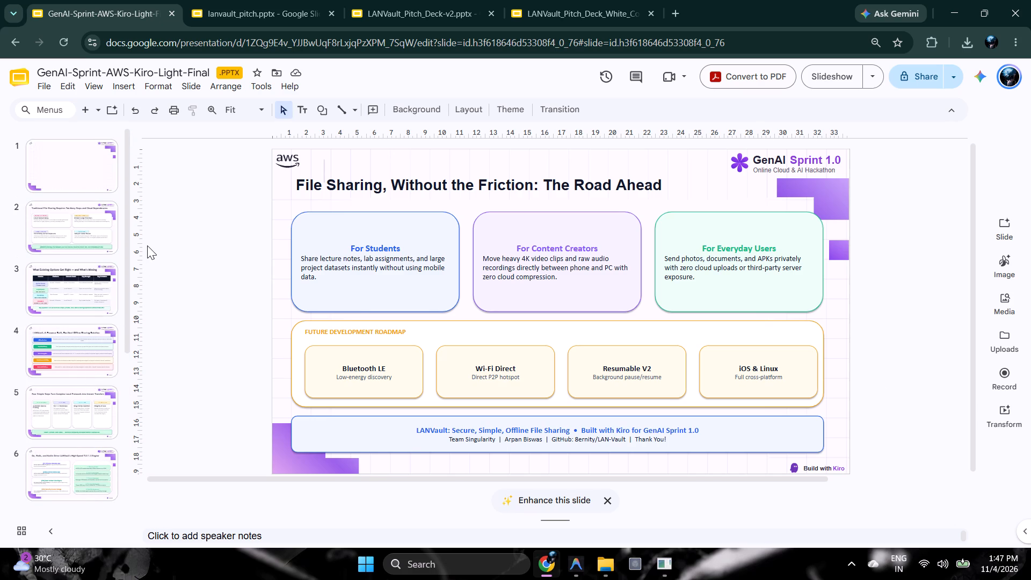
{"action": "left_click", "coordinate": [88, 178]}
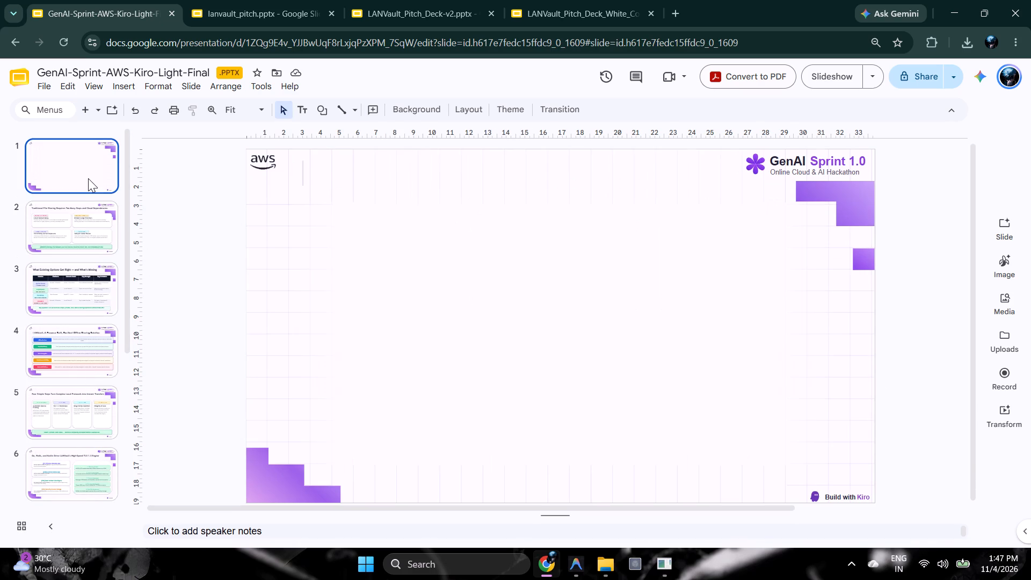
{"action": "scroll", "coordinate": [61, 296], "scroll_direction": "down", "scroll_amount": 7}
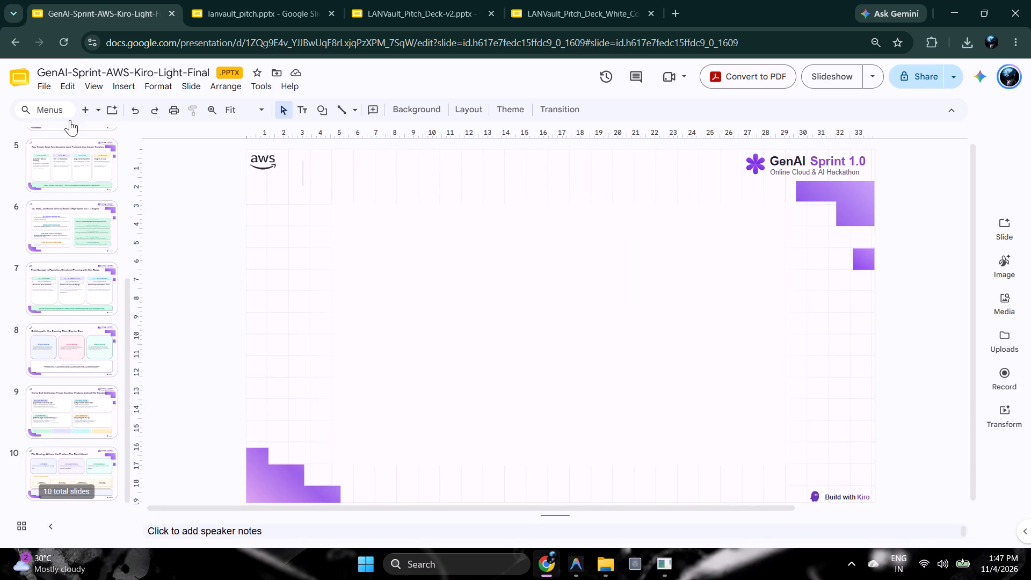
{"action": "scroll", "coordinate": [43, 256], "scroll_direction": "up", "scroll_amount": 6}
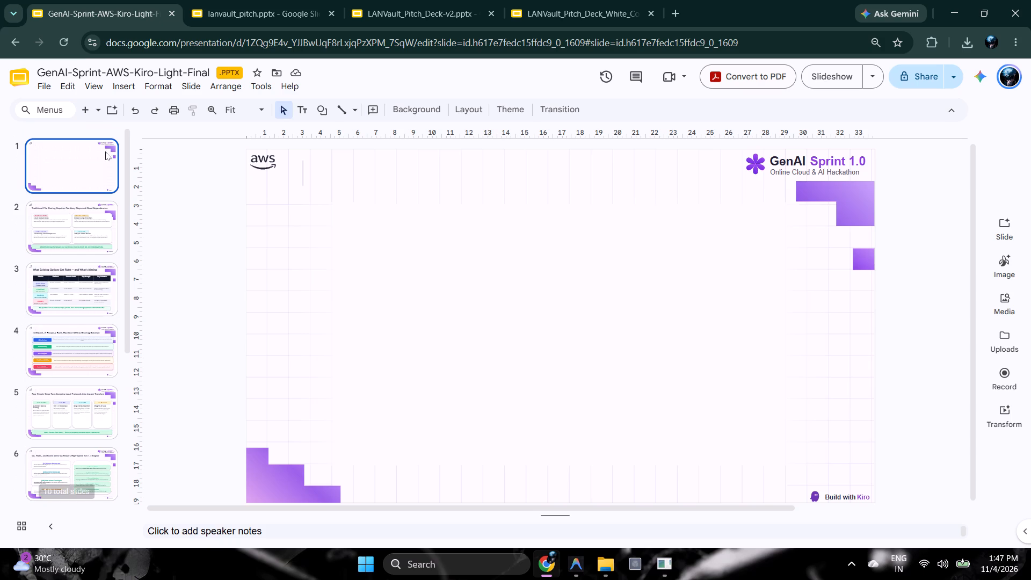
{"action": "key", "text": "ctrl+s"}
{"action": "key", "text": "ctrl+s"}
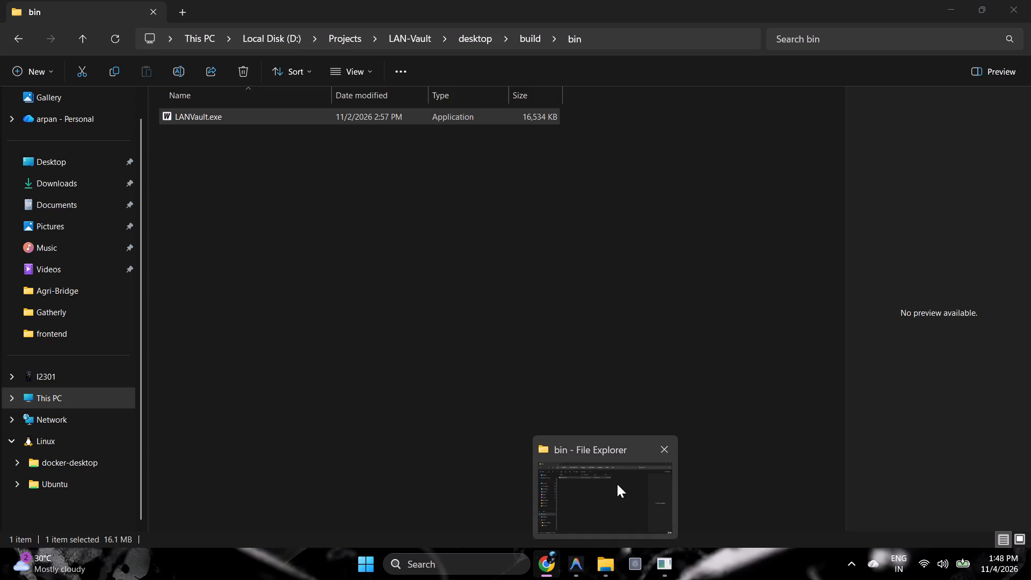
Close the File Explorer window showing the LAN-Vault desktop build's bin folder.
{"action": "left_click", "coordinate": [658, 449]}
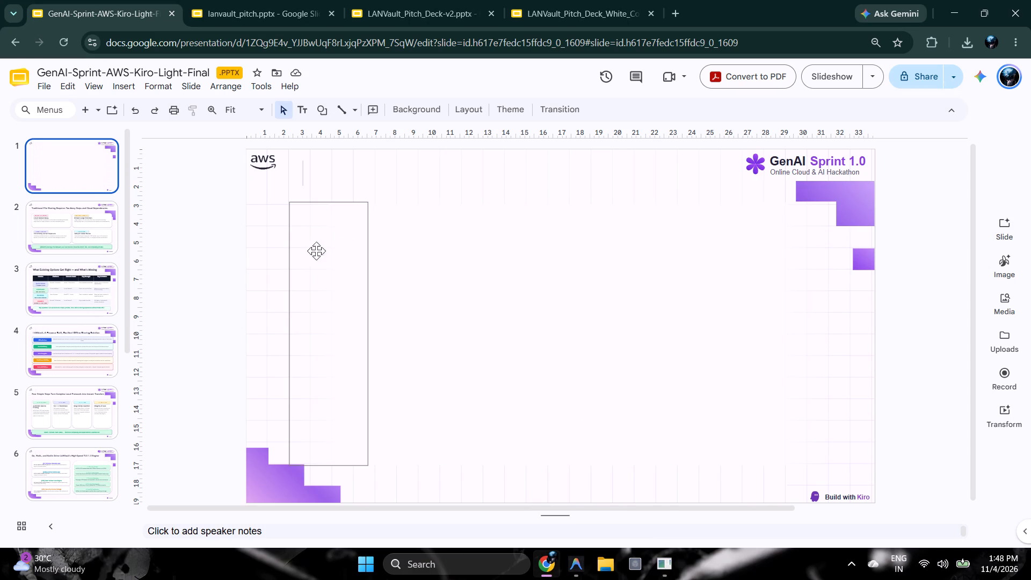
Delete the short vertical divider line beside the AWS logo on the GenAI-Sprint deck's slide 1.
{"action": "left_click", "coordinate": [303, 178]}
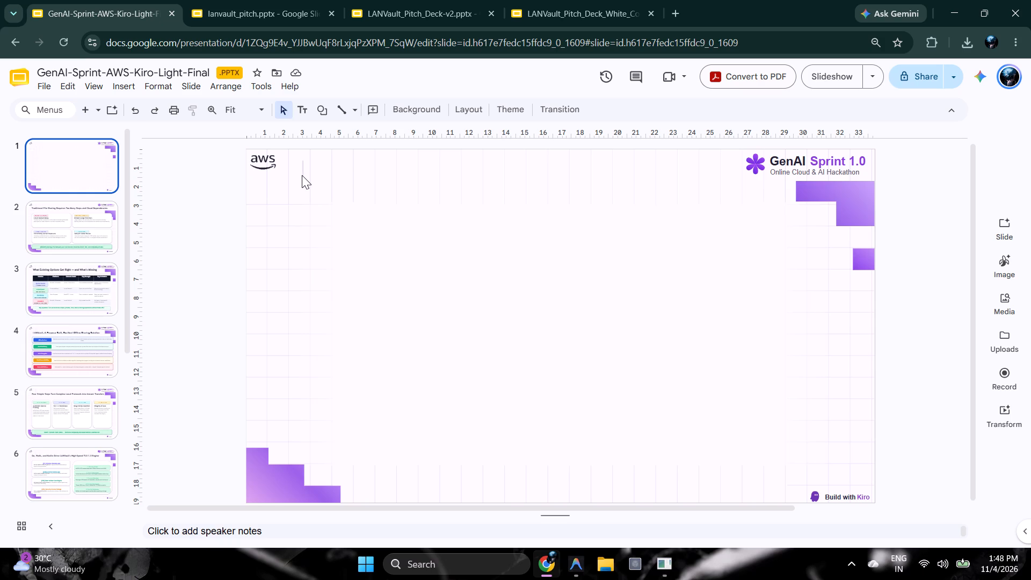
{"action": "left_click", "coordinate": [303, 175]}
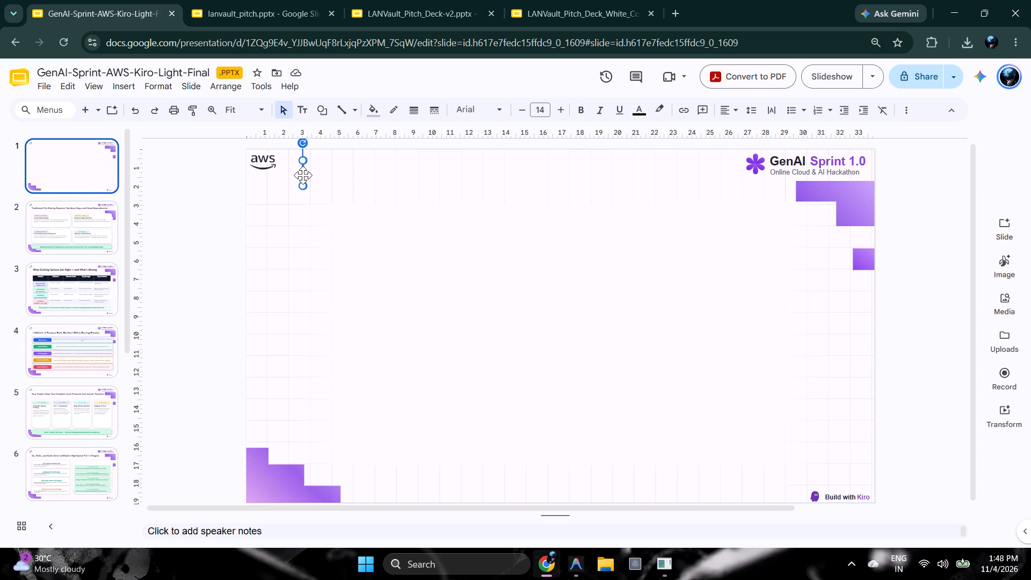
{"action": "key", "text": "Delete"}
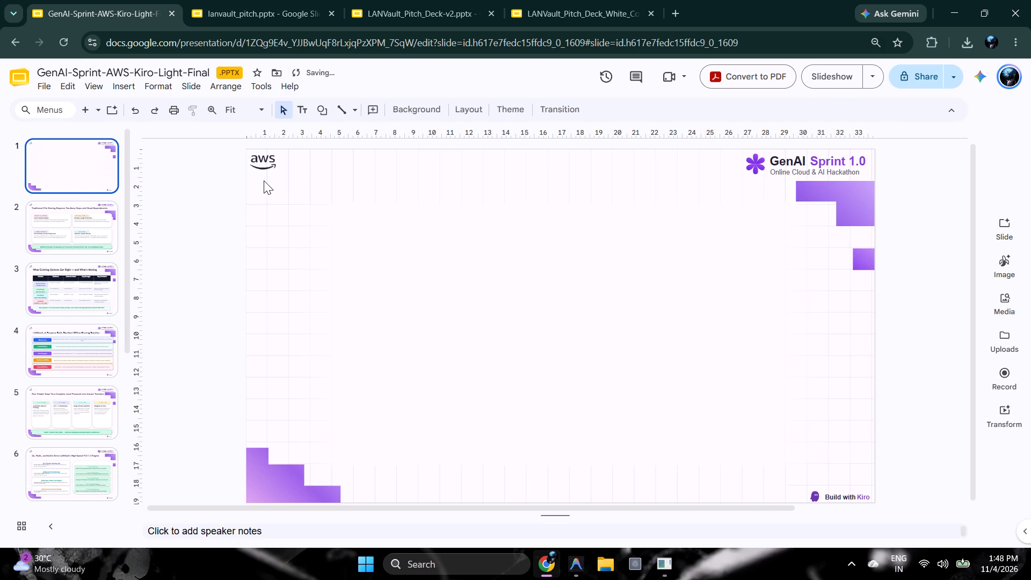
{"action": "left_click", "coordinate": [212, 187]}
Look through the LANVault_Pitch_Deck-v2 slides, including slide 7, and close that deck.
{"action": "left_click", "coordinate": [204, 0]}
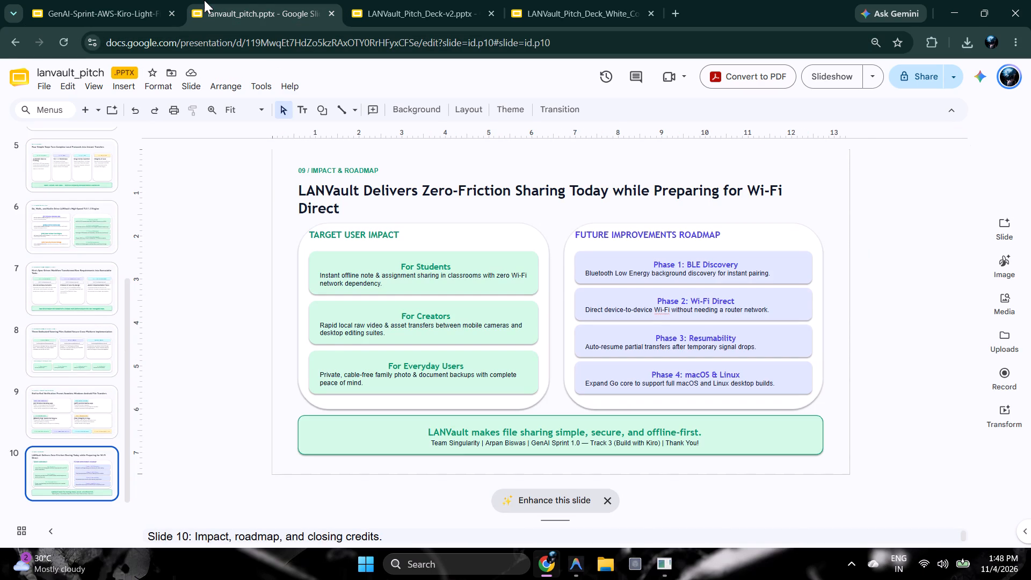
{"action": "left_click", "coordinate": [355, 3]}
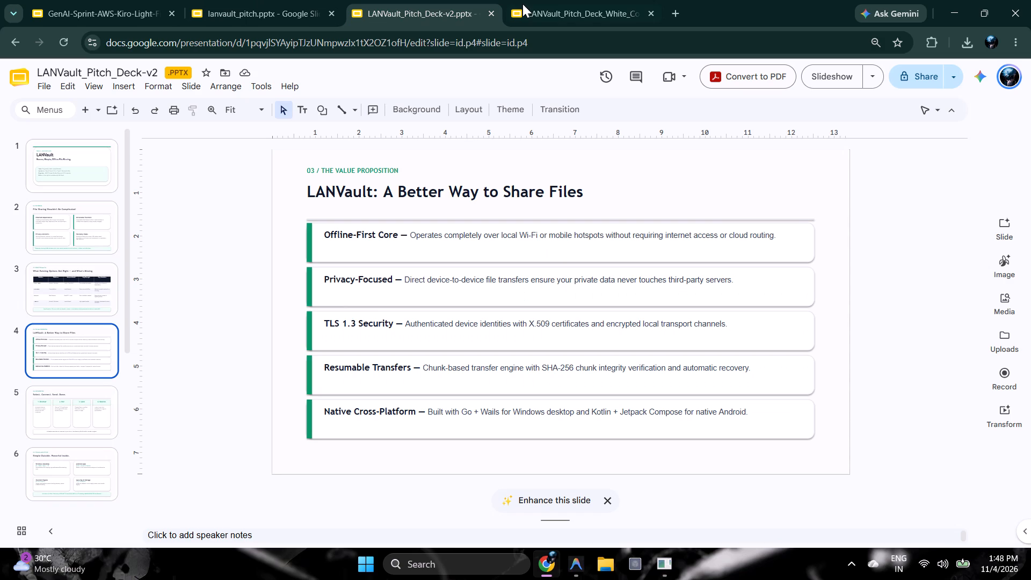
{"action": "scroll", "coordinate": [73, 283], "scroll_direction": "down", "scroll_amount": 5}
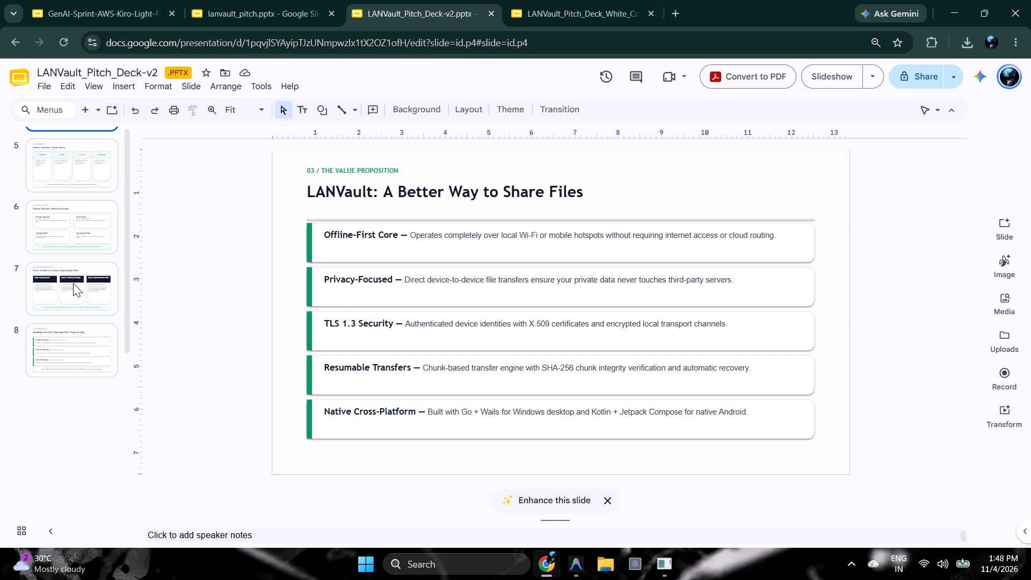
{"action": "scroll", "coordinate": [73, 283], "scroll_direction": "down", "scroll_amount": 1}
{"action": "left_click", "coordinate": [73, 283]}
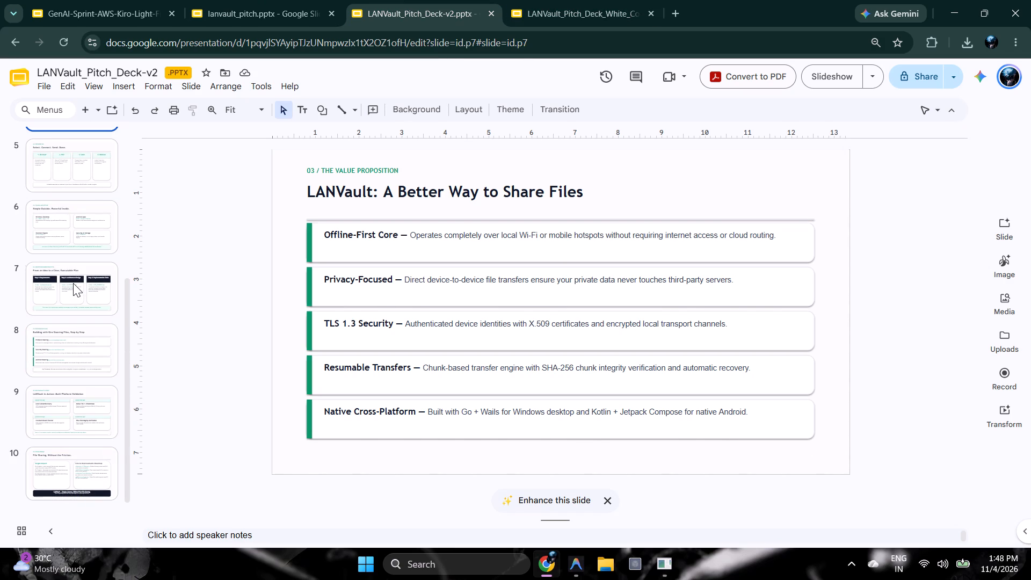
{"action": "left_click", "coordinate": [492, 13]}
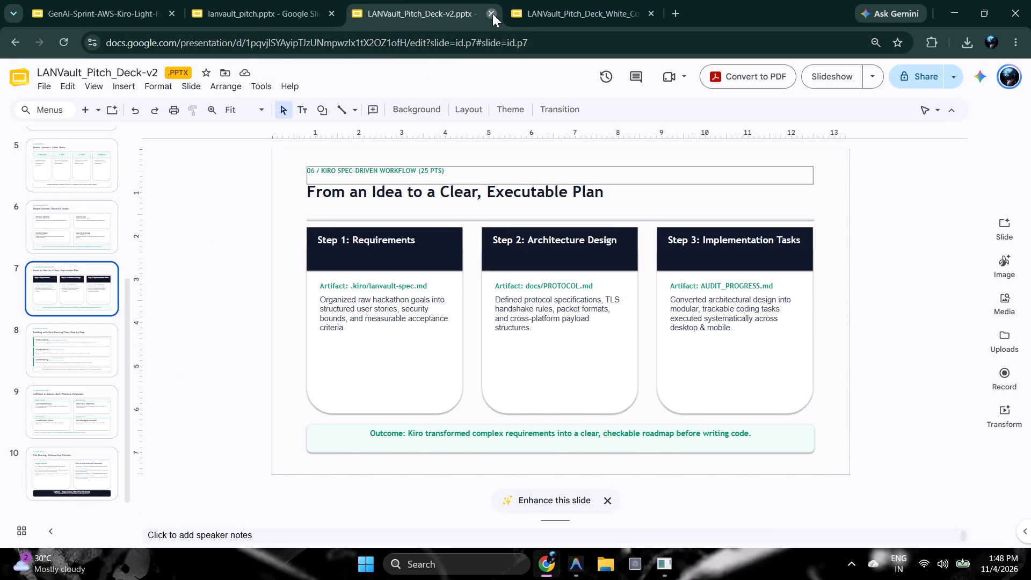
Compare the title slides of LANVault_Pitch_Deck_White_Colorful and lanvault_pitch, and close the White_Colorful deck.
{"action": "scroll", "coordinate": [13, 300], "scroll_direction": "up", "scroll_amount": 2}
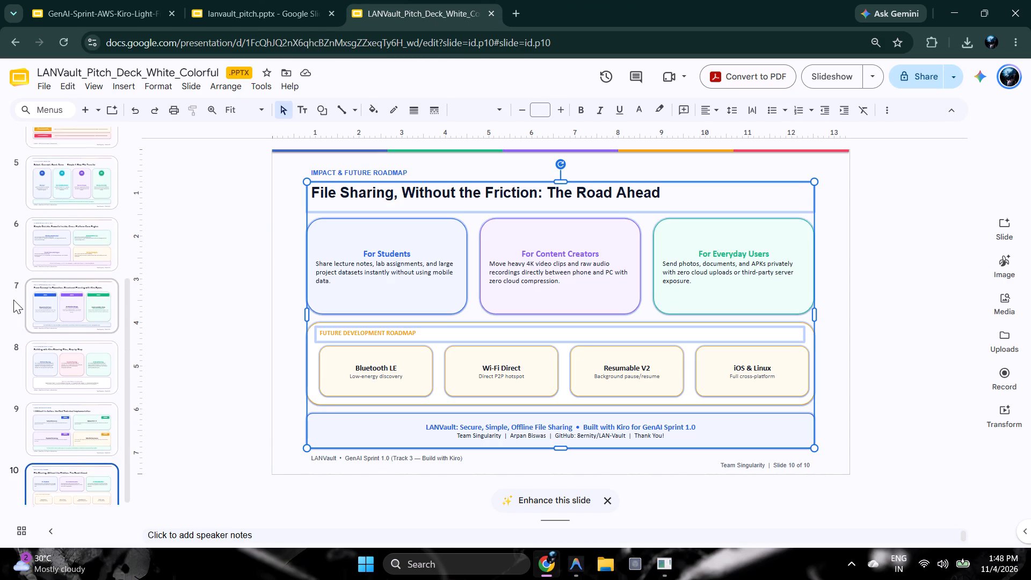
{"action": "scroll", "coordinate": [13, 300], "scroll_direction": "up", "scroll_amount": 8}
{"action": "left_click", "coordinate": [54, 164]}
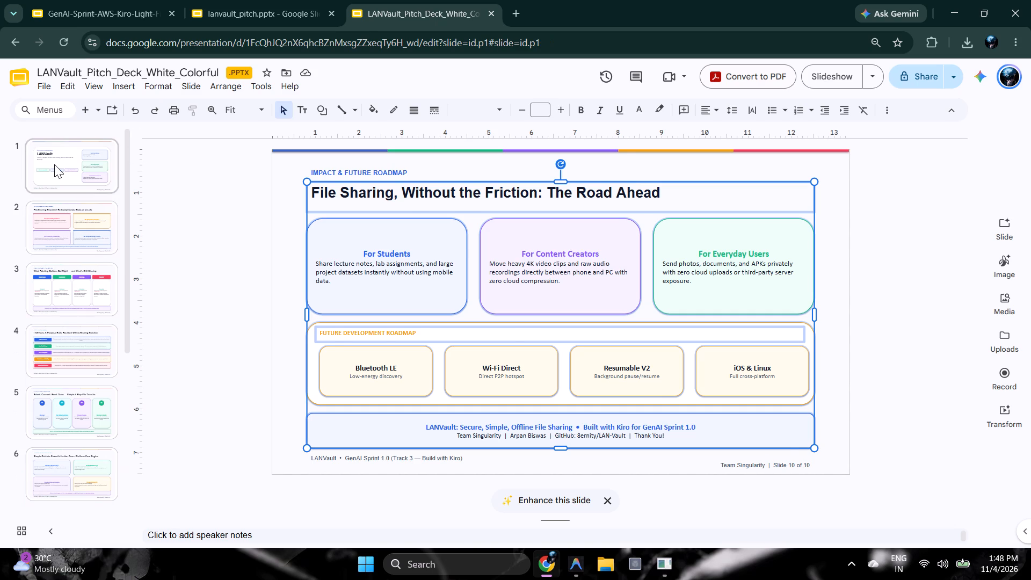
{"action": "left_click", "coordinate": [264, 0]}
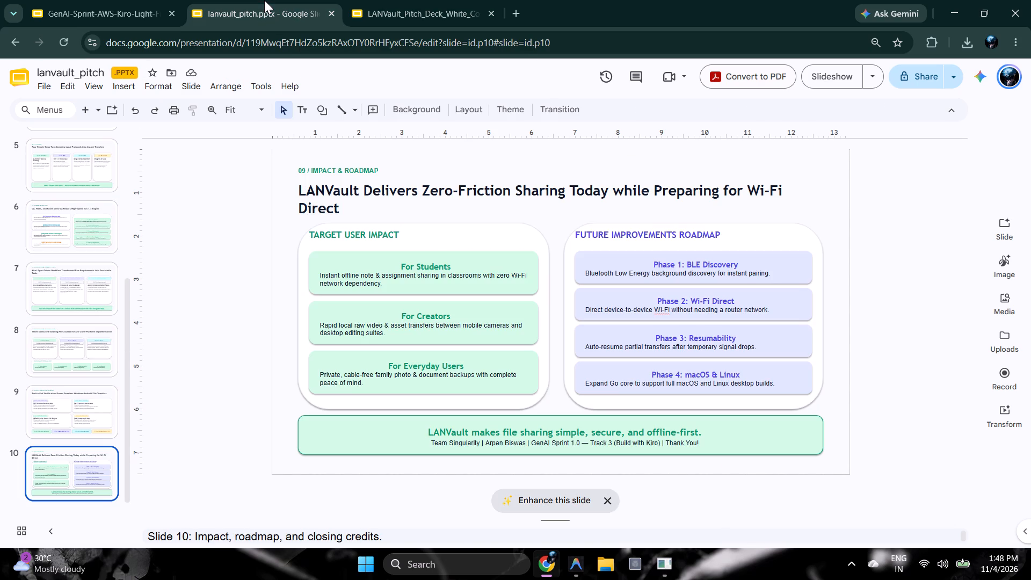
{"action": "scroll", "coordinate": [76, 225], "scroll_direction": "up", "scroll_amount": 10}
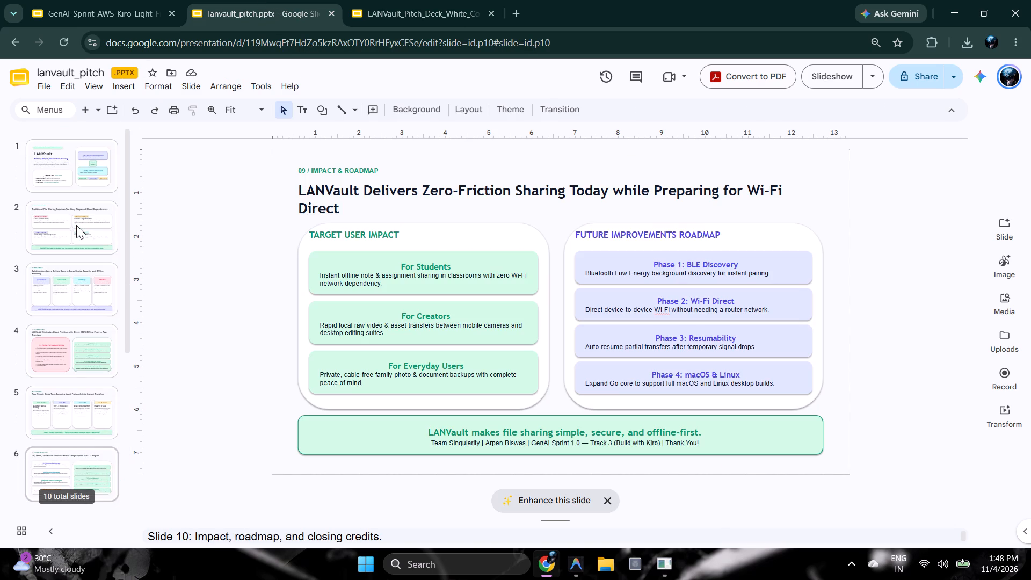
{"action": "left_click", "coordinate": [45, 153]}
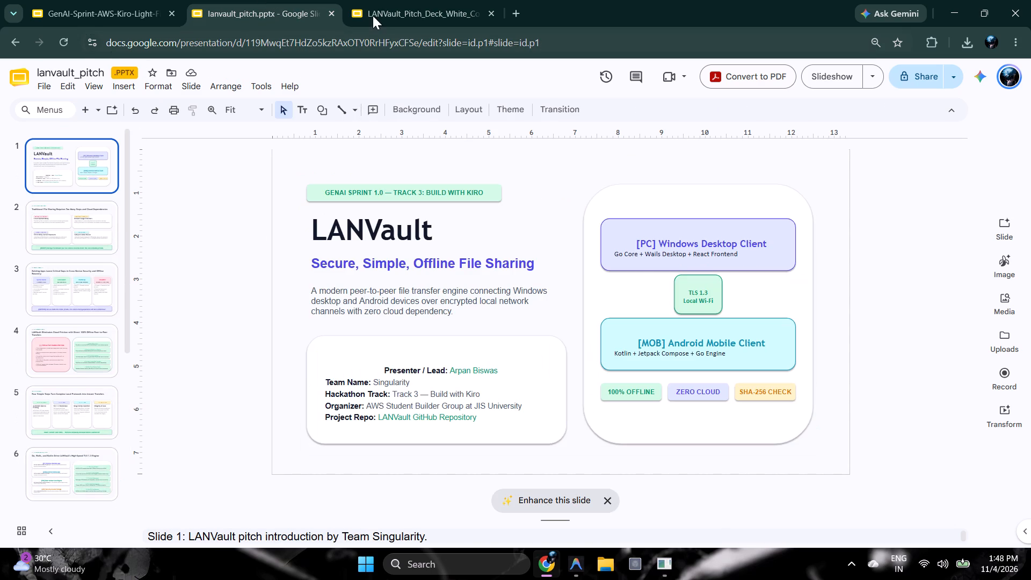
{"action": "left_click", "coordinate": [463, 0]}
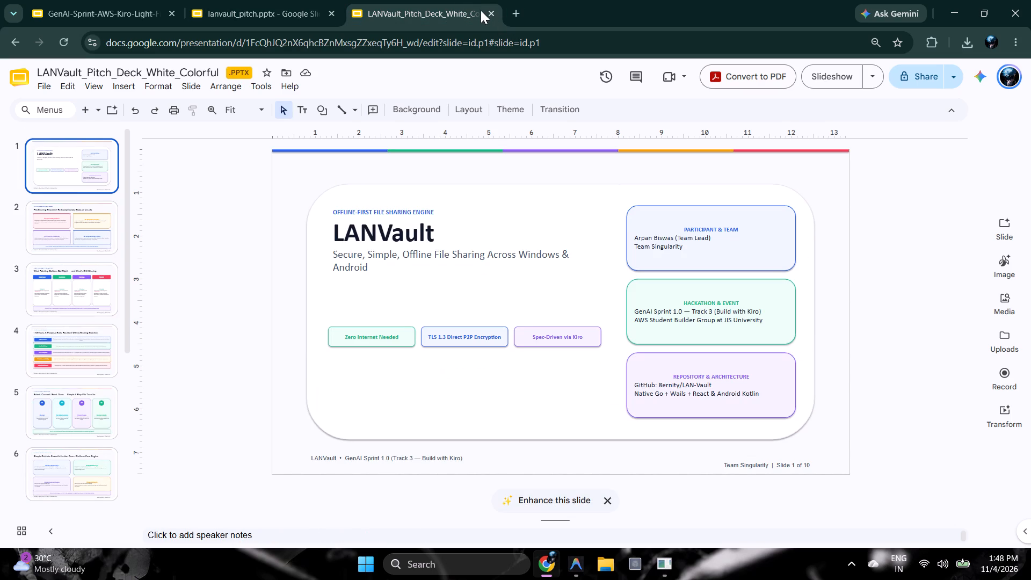
{"action": "left_click", "coordinate": [487, 12]}
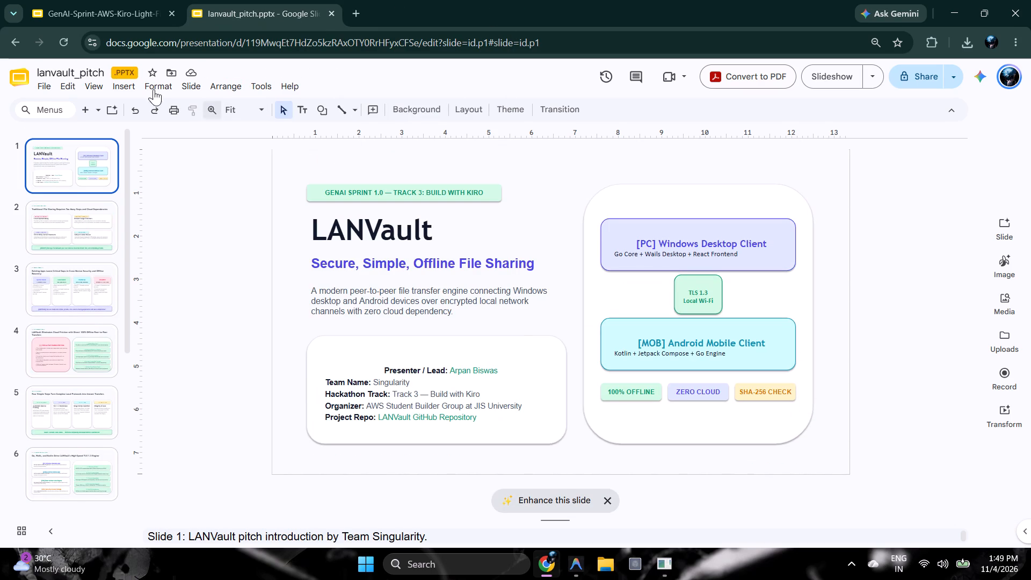
Switch to the GenAI-Sprint-AWS-Kiro-Light-Final deck and compare blank slide 1 with the content layouts of slides 2 to 4.
{"action": "left_click", "coordinate": [123, 16]}
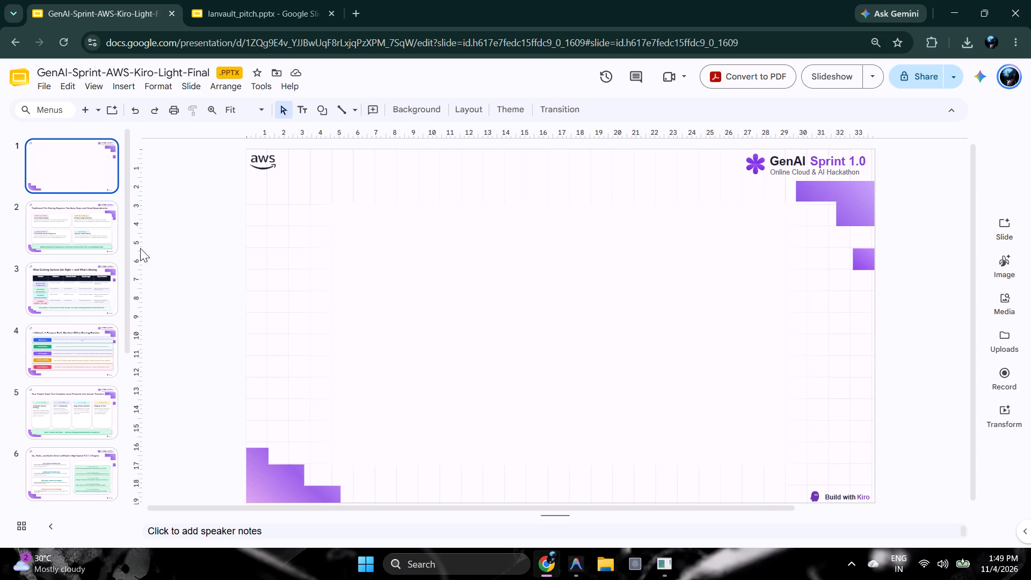
{"action": "left_click", "coordinate": [103, 238]}
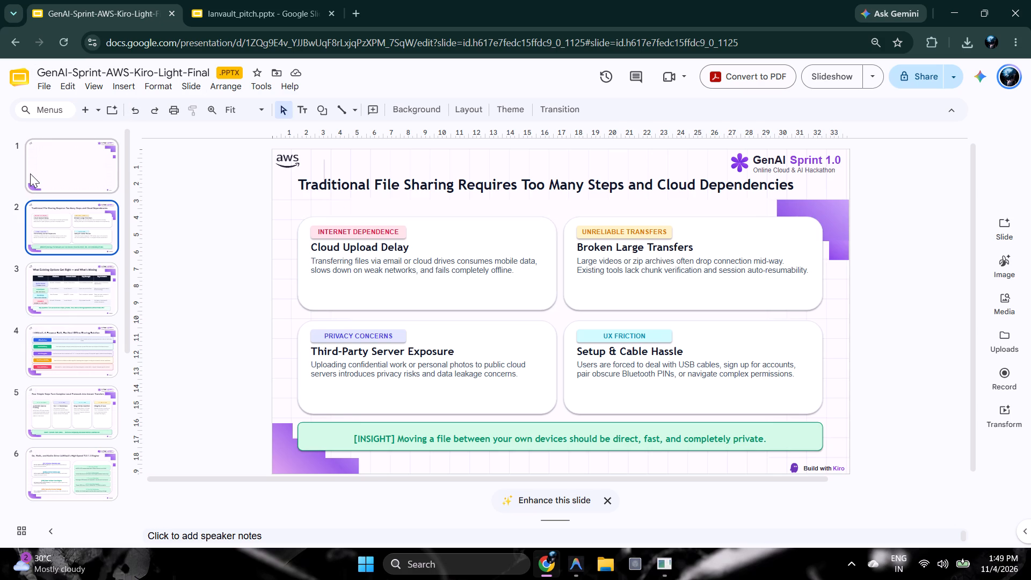
{"action": "left_click", "coordinate": [46, 170]}
{"action": "left_click", "coordinate": [59, 218]}
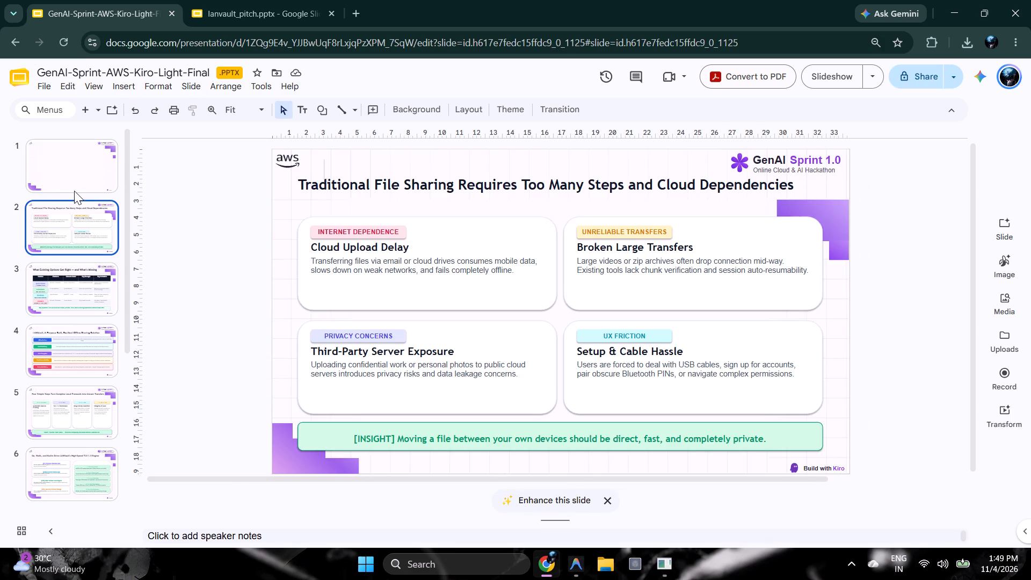
{"action": "left_click", "coordinate": [77, 172]}
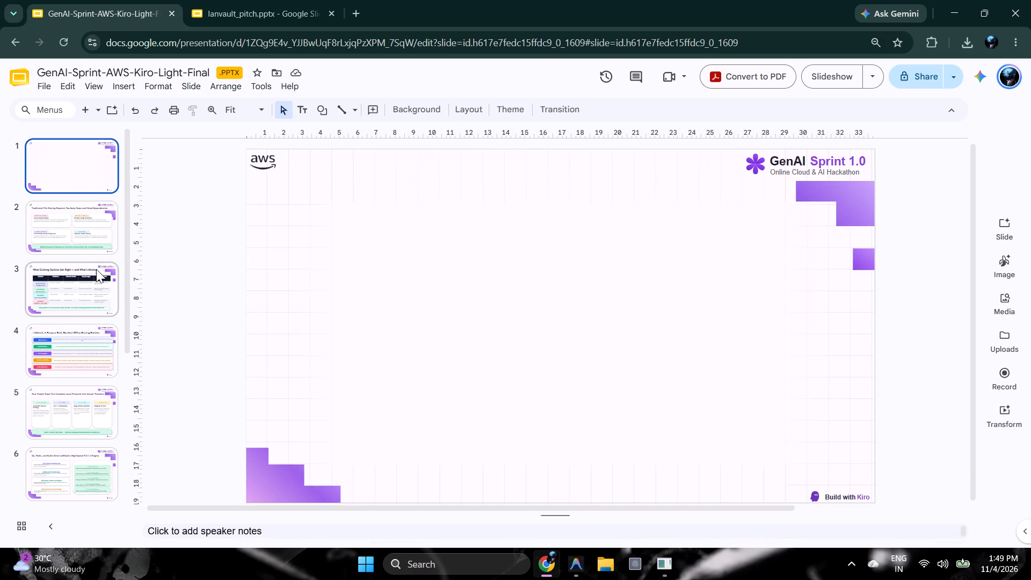
{"action": "left_click", "coordinate": [85, 290]}
{"action": "left_click", "coordinate": [78, 332]}
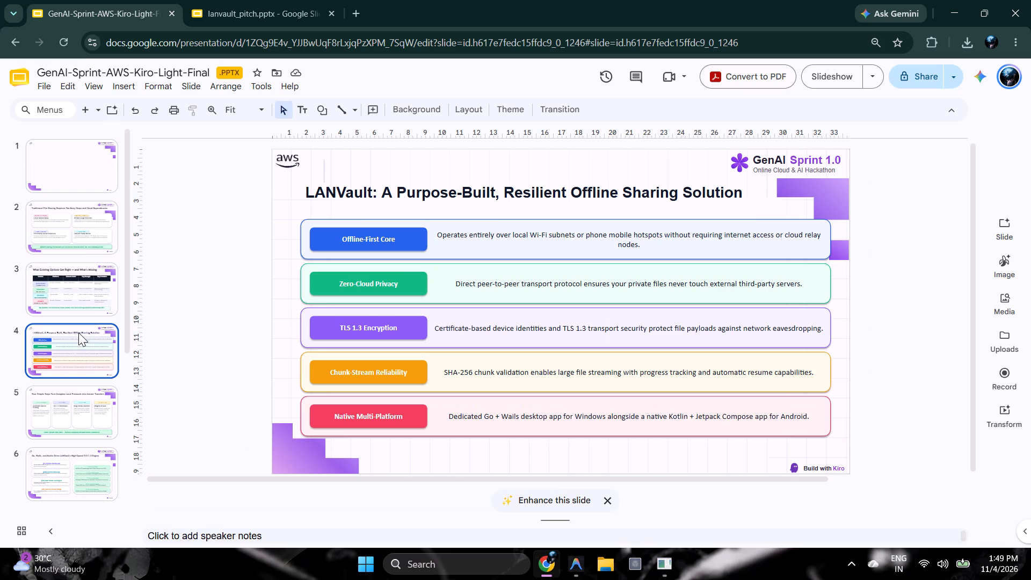
{"action": "left_click", "coordinate": [74, 237]}
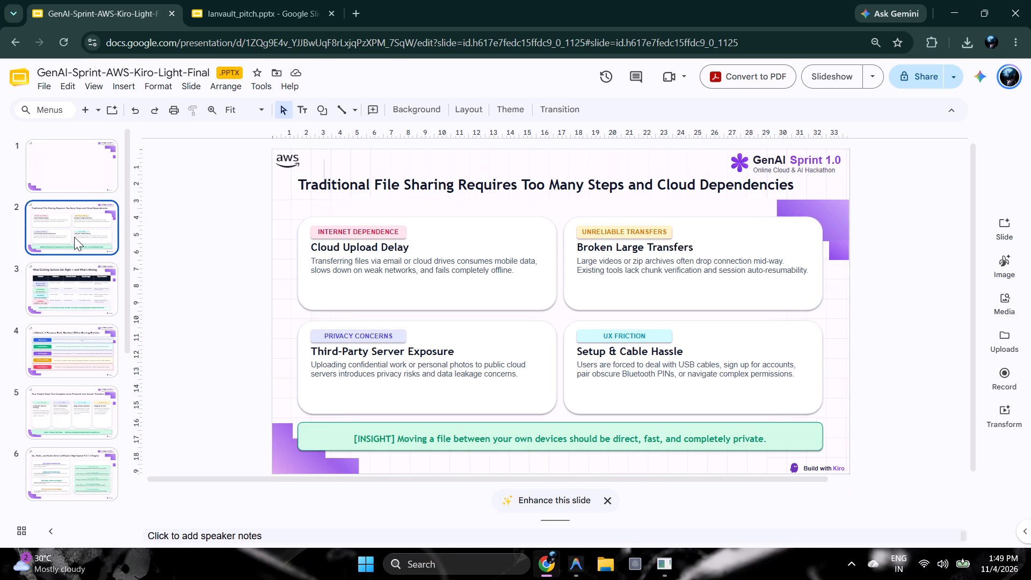
{"action": "left_click", "coordinate": [74, 286]}
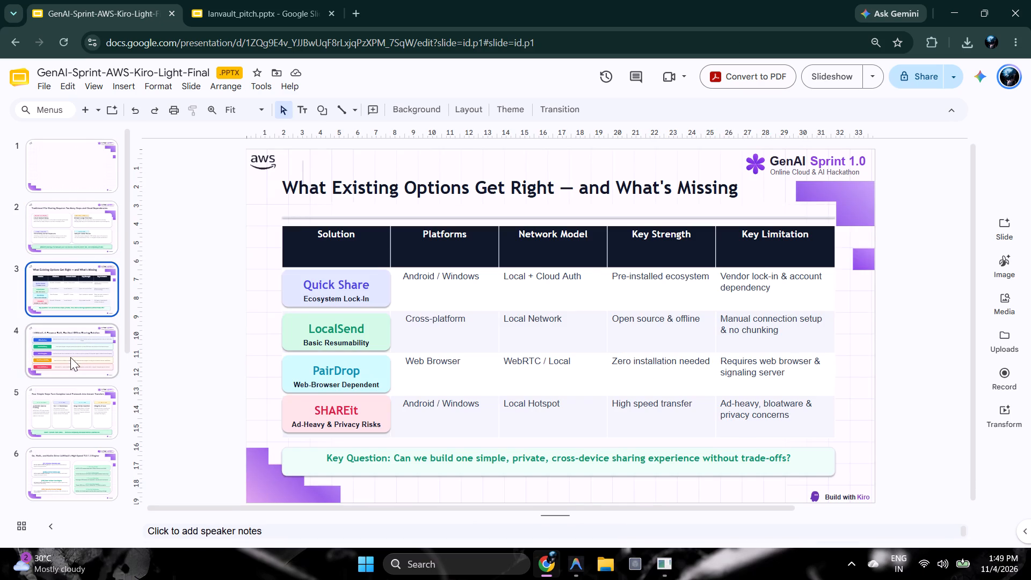
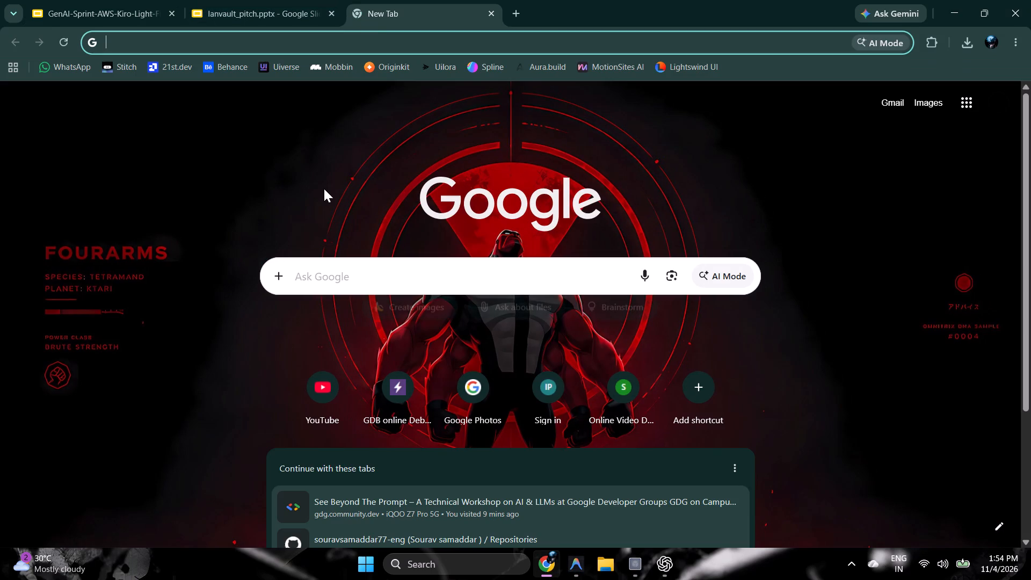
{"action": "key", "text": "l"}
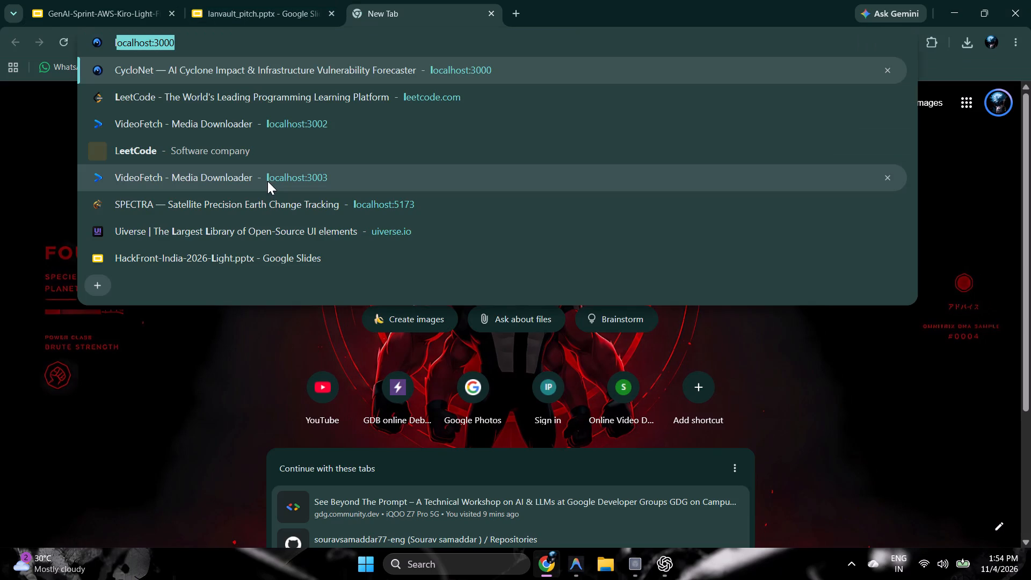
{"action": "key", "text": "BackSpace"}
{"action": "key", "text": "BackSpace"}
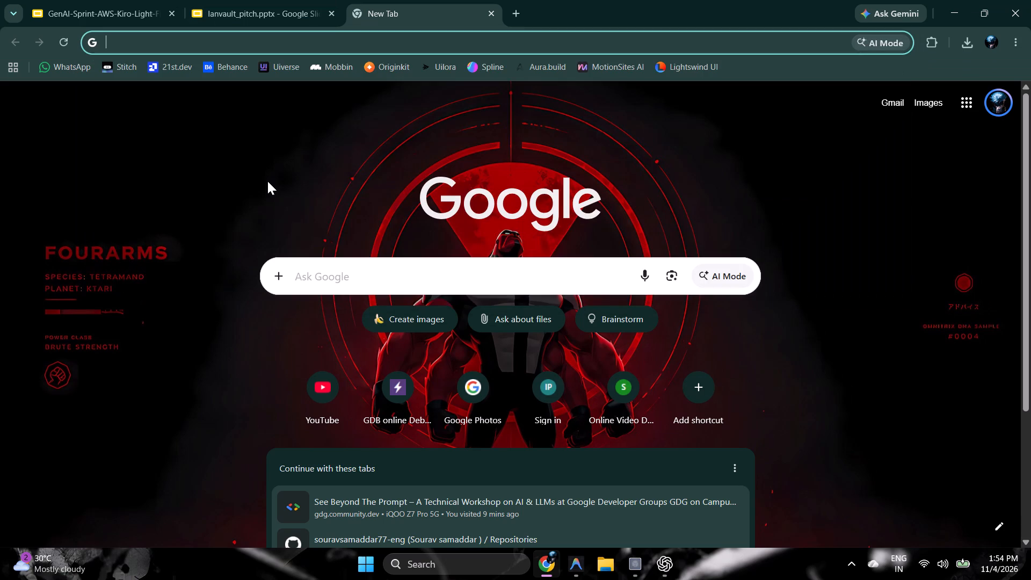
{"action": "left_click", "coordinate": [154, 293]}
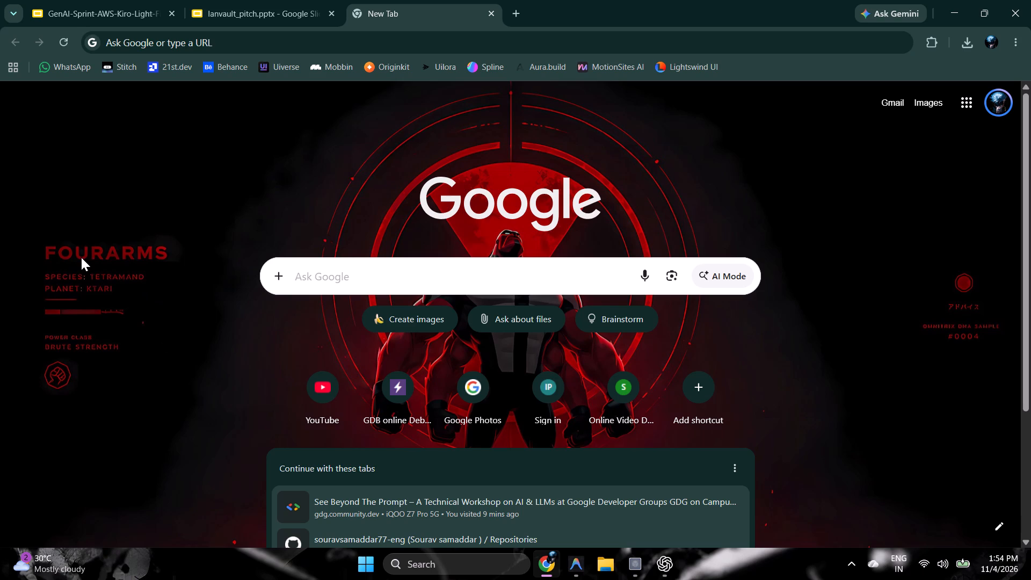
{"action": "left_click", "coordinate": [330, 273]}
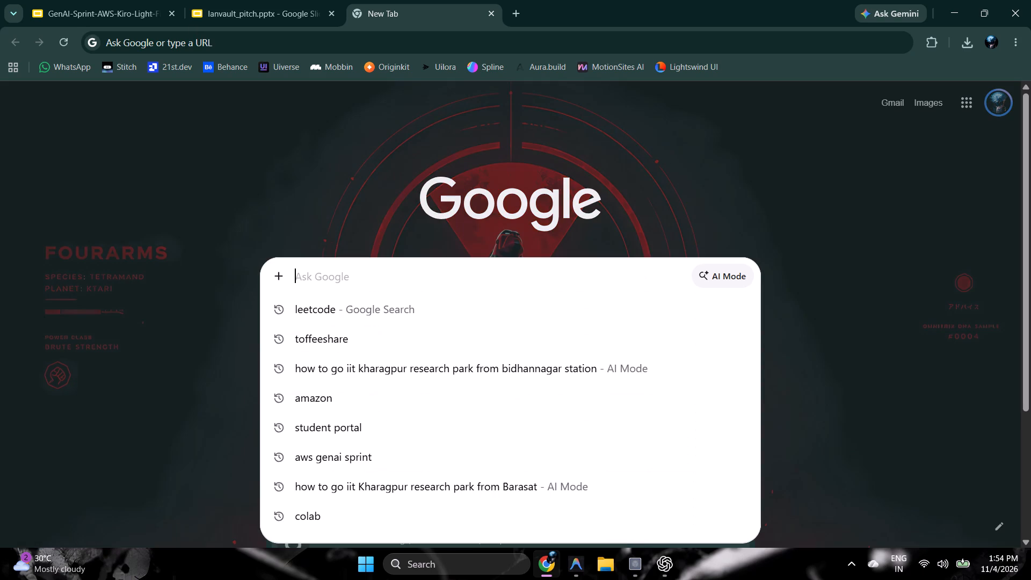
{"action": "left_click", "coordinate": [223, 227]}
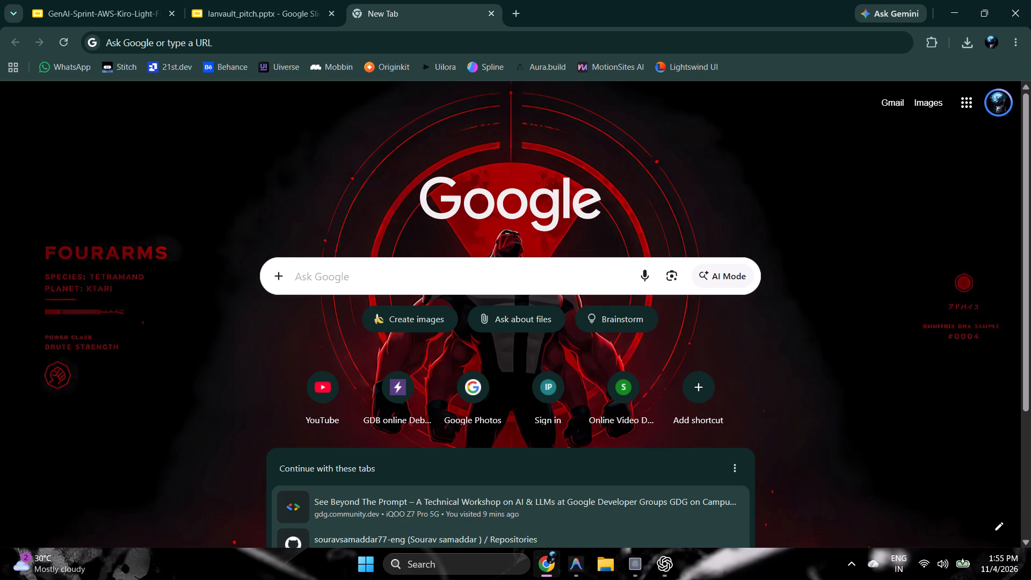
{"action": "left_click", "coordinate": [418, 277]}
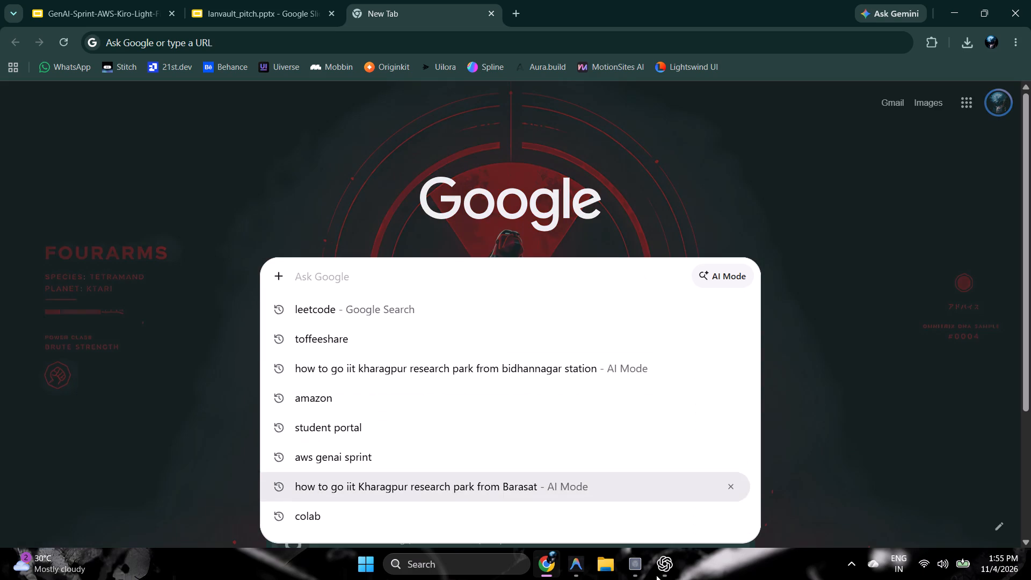
Switch to the GitHub app and open the account's own profile and its list of repositories.
{"action": "left_click", "coordinate": [635, 575]}
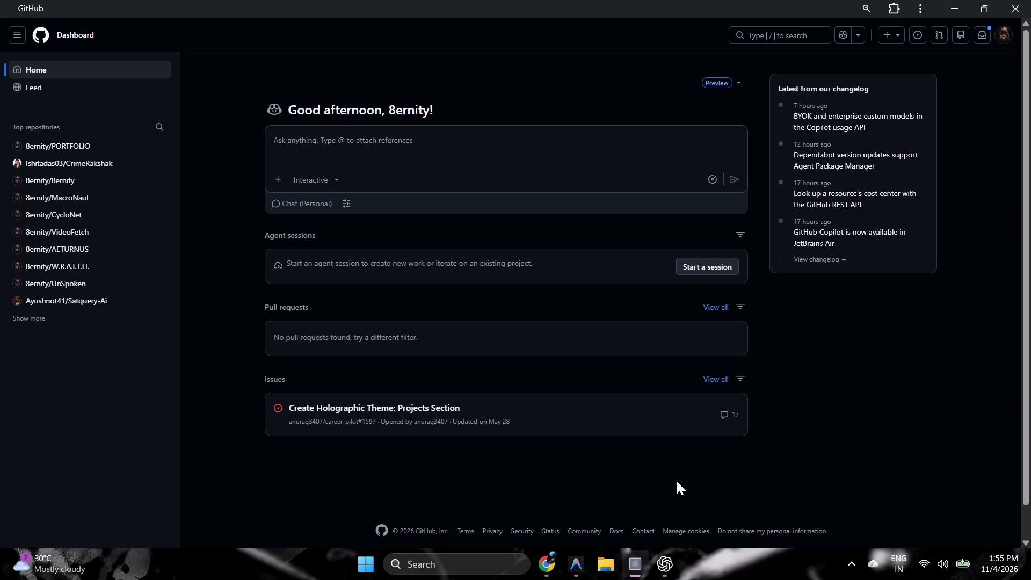
{"action": "left_click", "coordinate": [1004, 39]}
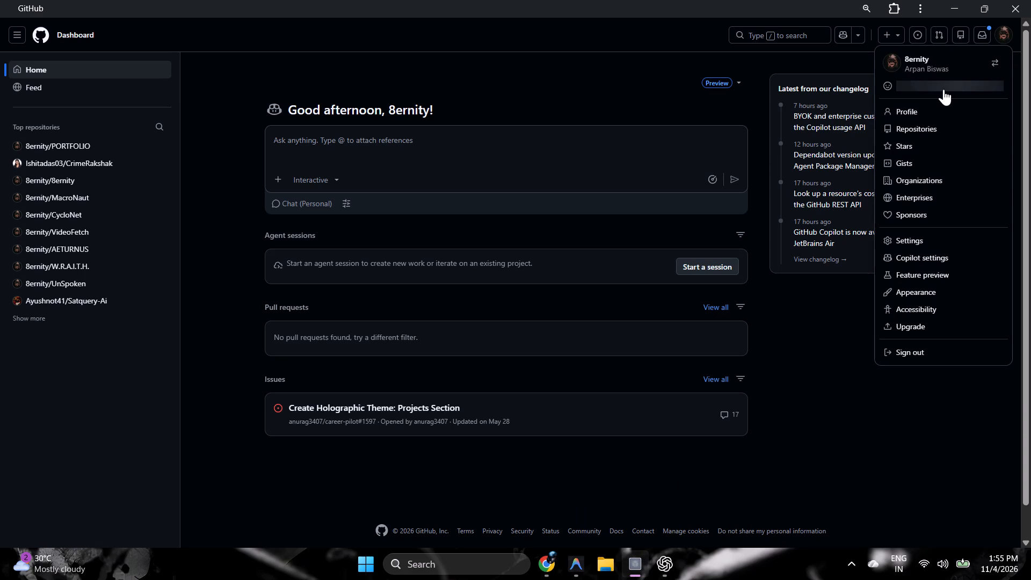
{"action": "left_click", "coordinate": [924, 109]}
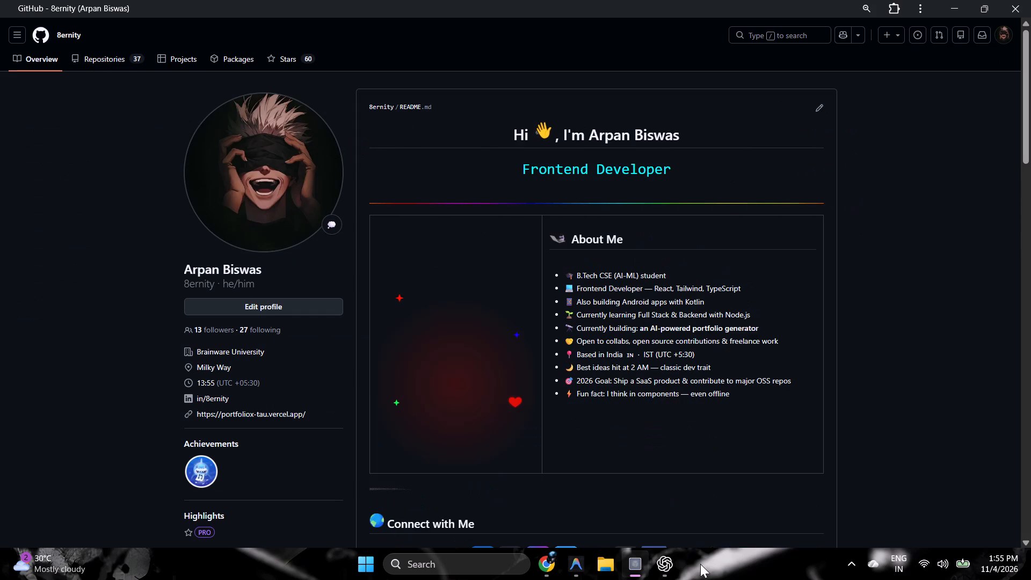
{"action": "left_click", "coordinate": [91, 59]}
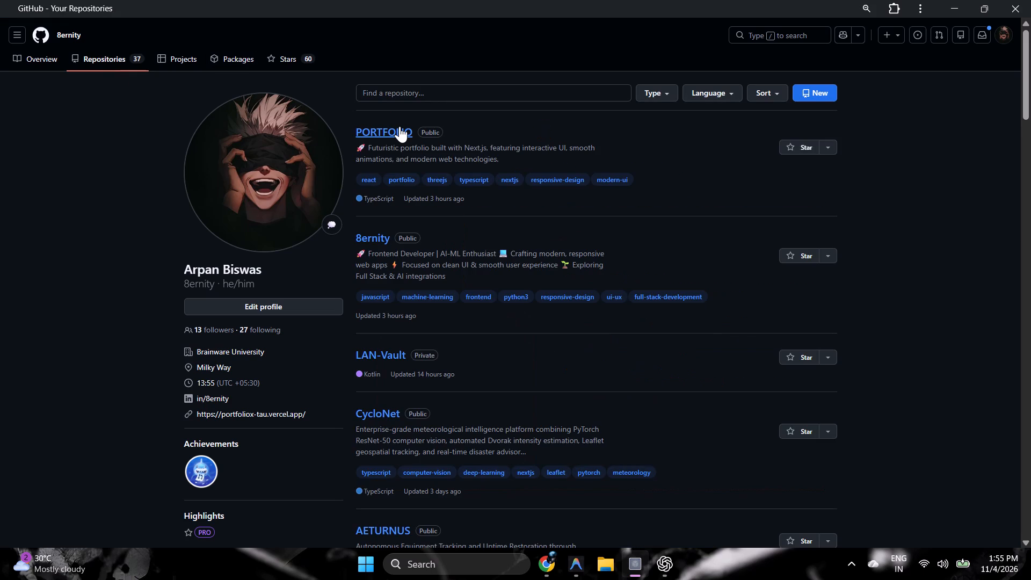
Open the LAN-Vault repository, look over its file list and README, and return to the repositories list.
{"action": "scroll", "coordinate": [512, 279], "scroll_direction": "down", "scroll_amount": 1}
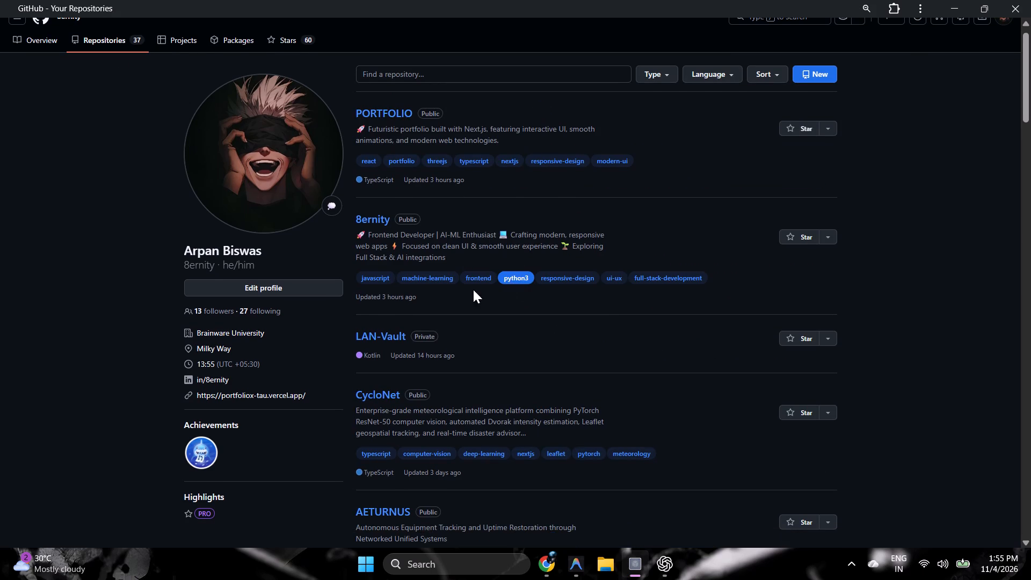
{"action": "left_click", "coordinate": [390, 338]}
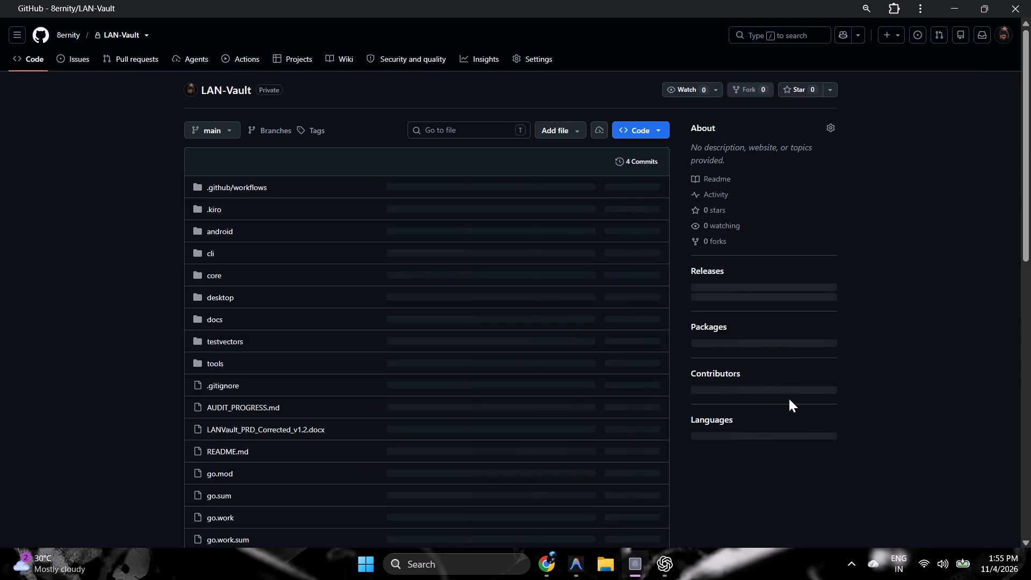
{"action": "scroll", "coordinate": [786, 414], "scroll_direction": "down", "scroll_amount": 2}
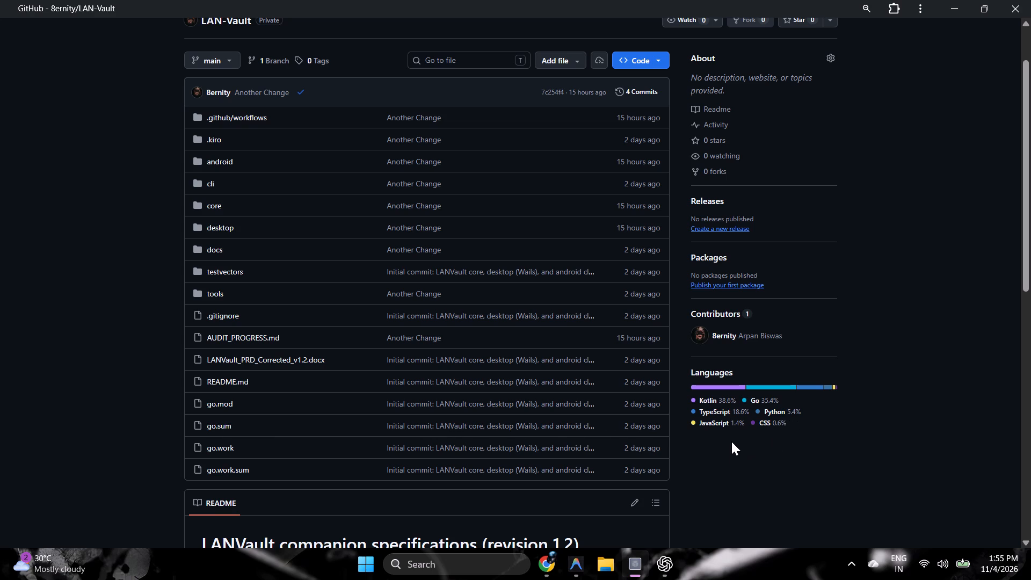
{"action": "scroll", "coordinate": [697, 431], "scroll_direction": "down", "scroll_amount": 6}
{"action": "scroll", "coordinate": [697, 431], "scroll_direction": "up", "scroll_amount": 1}
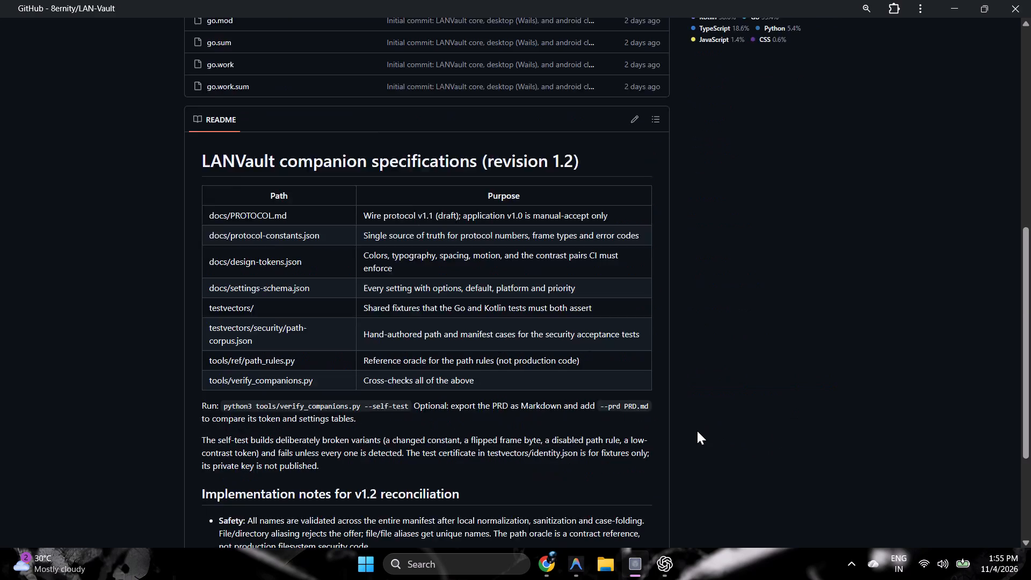
{"action": "scroll", "coordinate": [697, 431], "scroll_direction": "up", "scroll_amount": 1}
{"action": "scroll", "coordinate": [697, 431], "scroll_direction": "right", "scroll_amount": 8}
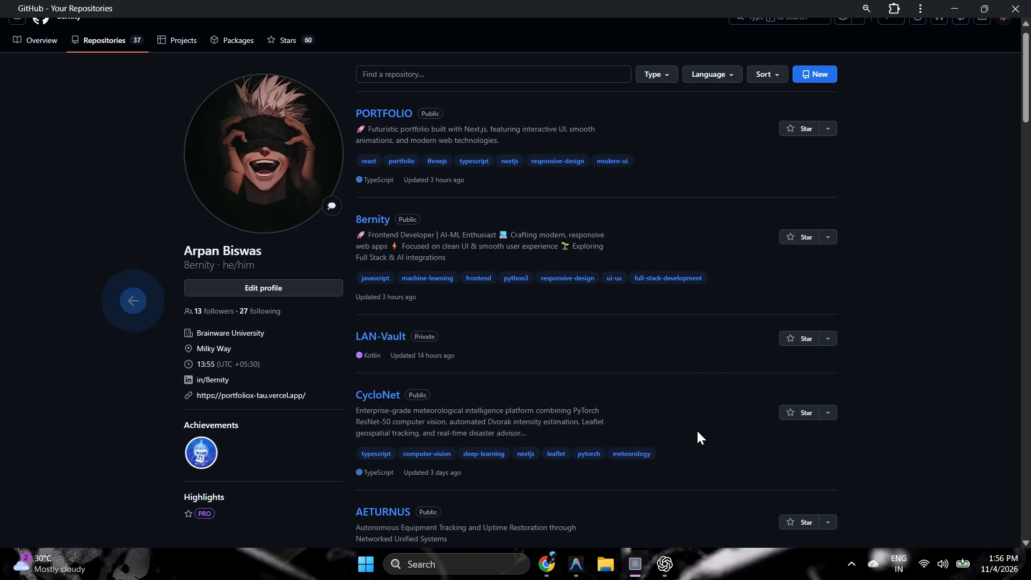
Find the VideoFetch repository in the list, open its main page, and return to the repositories list.
{"action": "scroll", "coordinate": [697, 431], "scroll_direction": "down", "scroll_amount": 2}
{"action": "scroll", "coordinate": [697, 431], "scroll_direction": "up", "scroll_amount": 2}
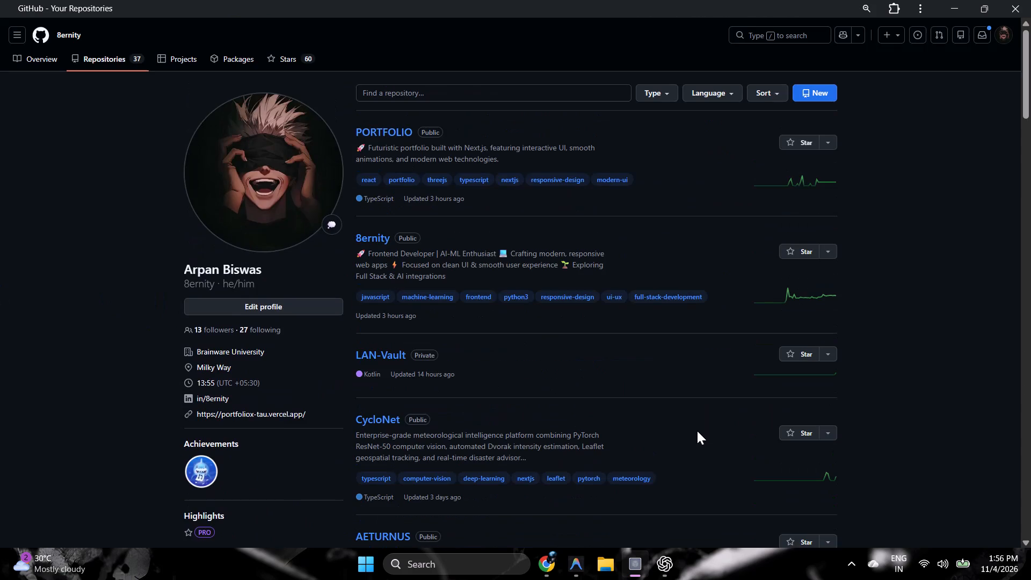
{"action": "scroll", "coordinate": [398, 394], "scroll_direction": "down", "scroll_amount": 3}
{"action": "left_click", "coordinate": [398, 449]}
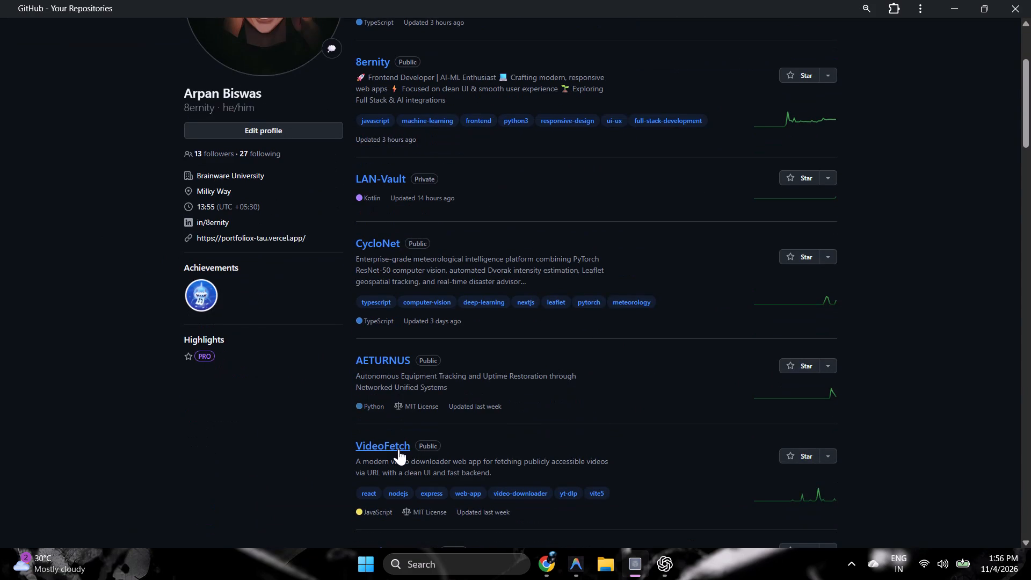
{"action": "scroll", "coordinate": [398, 449], "scroll_direction": "down", "scroll_amount": 2}
{"action": "left_click", "coordinate": [396, 466]}
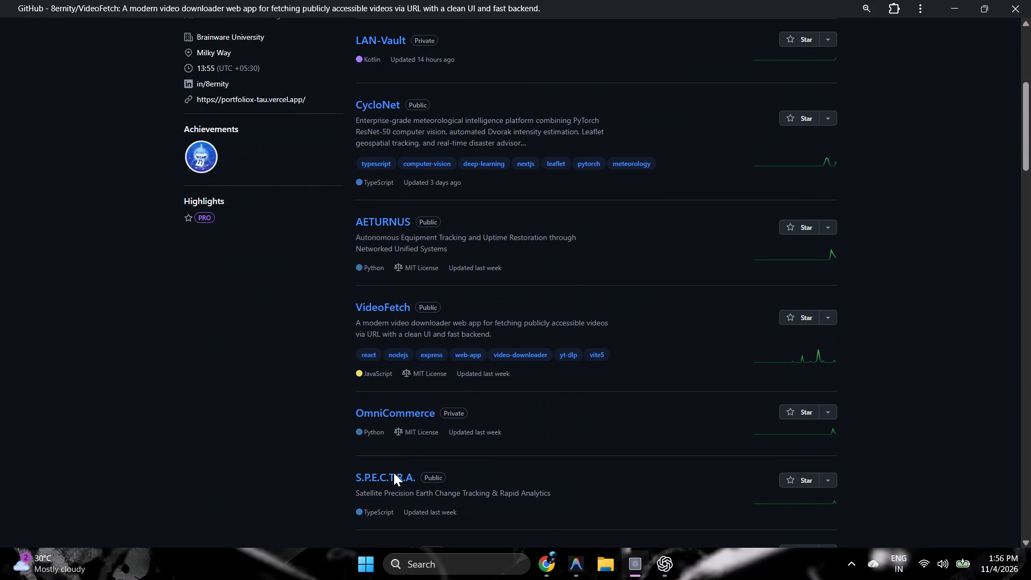
{"action": "scroll", "coordinate": [204, 228], "scroll_direction": "right", "scroll_amount": 10}
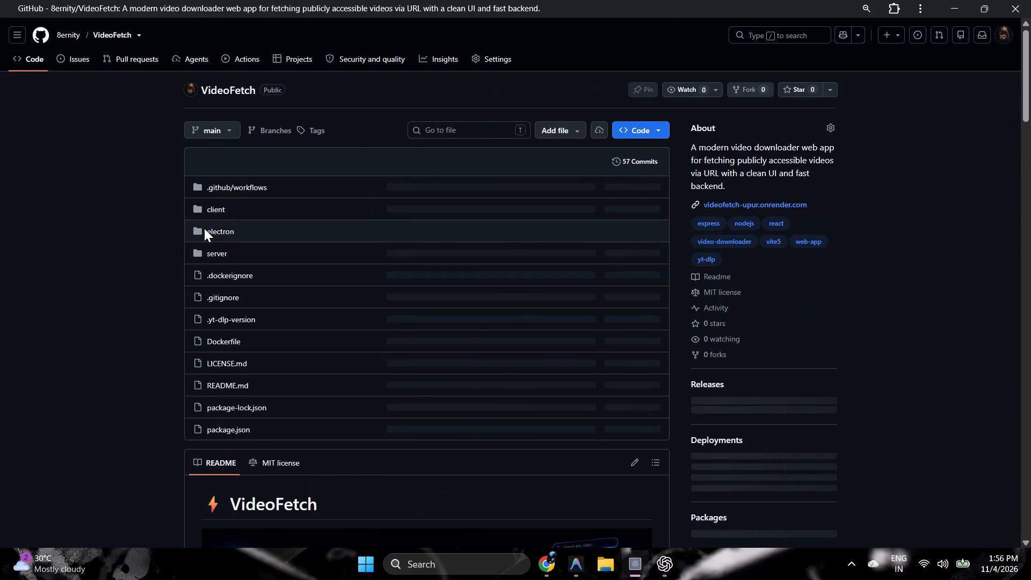
Open the S.P.E.C.T.R.A. repository, examine the README's layout, badges, contents and diagrams, and return to the repositories list.
{"action": "left_click", "coordinate": [381, 483]}
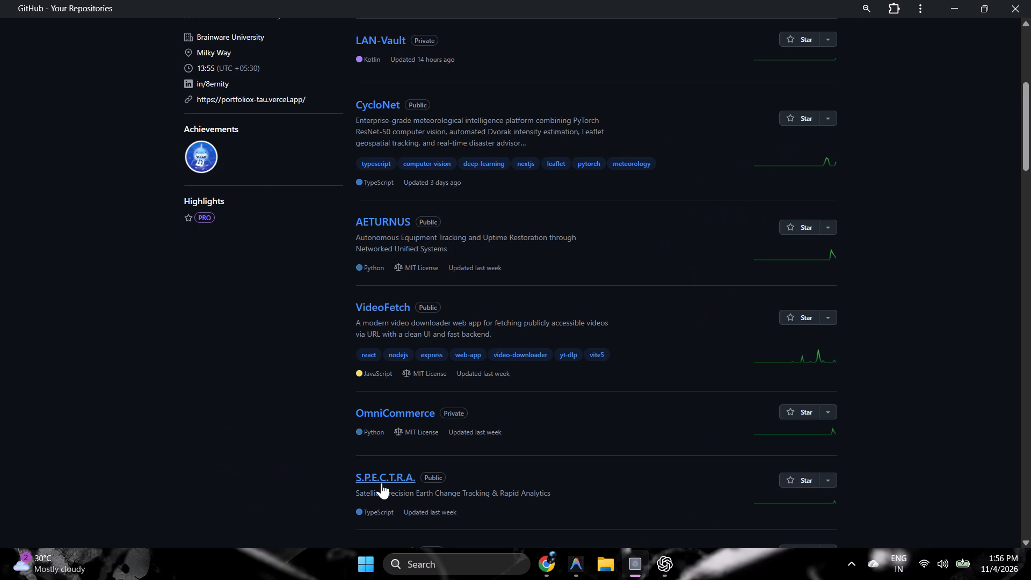
{"action": "scroll", "coordinate": [444, 435], "scroll_direction": "down", "scroll_amount": 1}
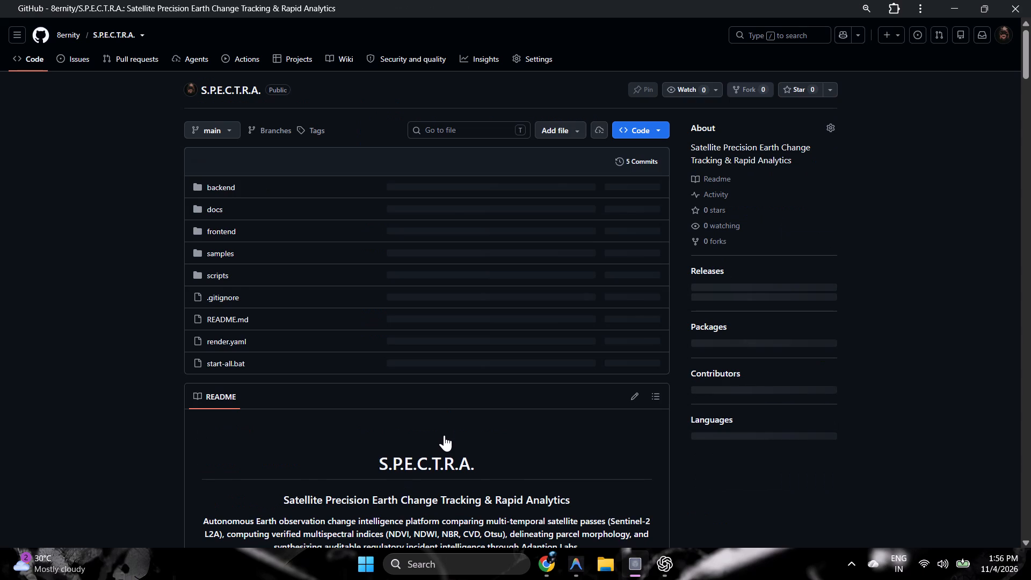
{"action": "scroll", "coordinate": [444, 435], "scroll_direction": "down", "scroll_amount": 3}
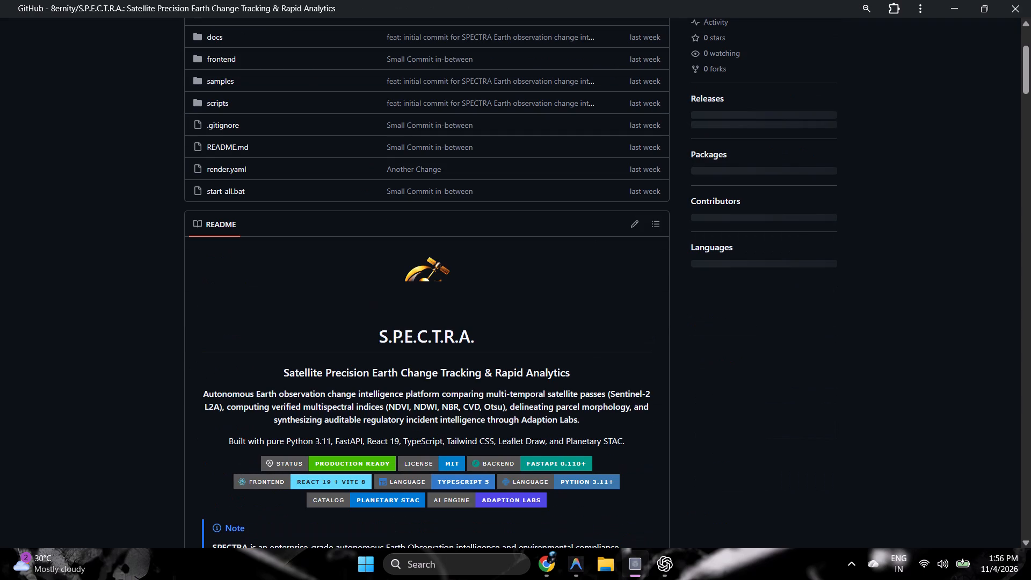
{"action": "scroll", "coordinate": [444, 435], "scroll_direction": "down", "scroll_amount": 8}
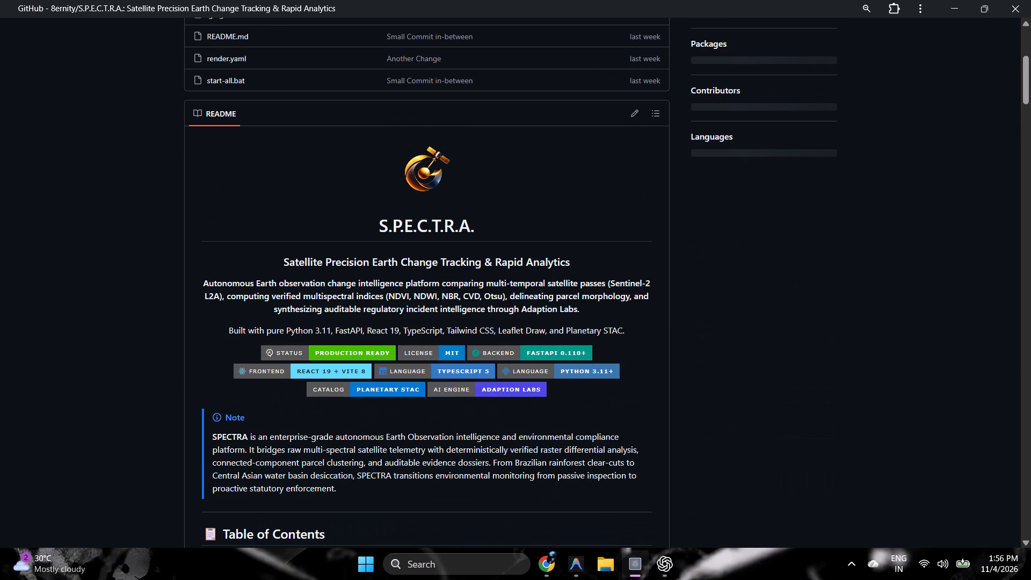
{"action": "scroll", "coordinate": [444, 435], "scroll_direction": "down", "scroll_amount": 1}
{"action": "scroll", "coordinate": [444, 435], "scroll_direction": "up", "scroll_amount": 5}
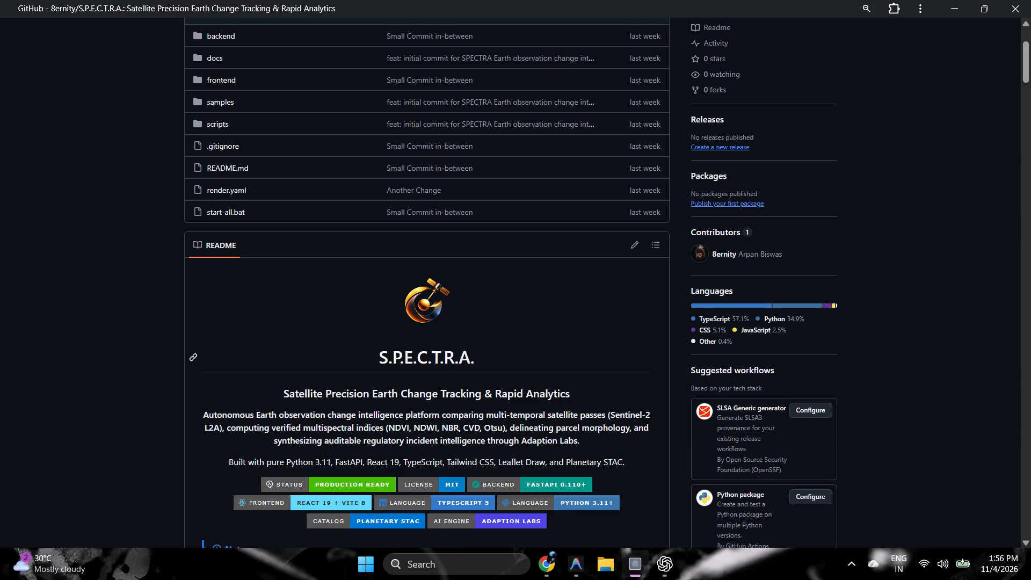
{"action": "scroll", "coordinate": [466, 358], "scroll_direction": "right", "scroll_amount": 1}
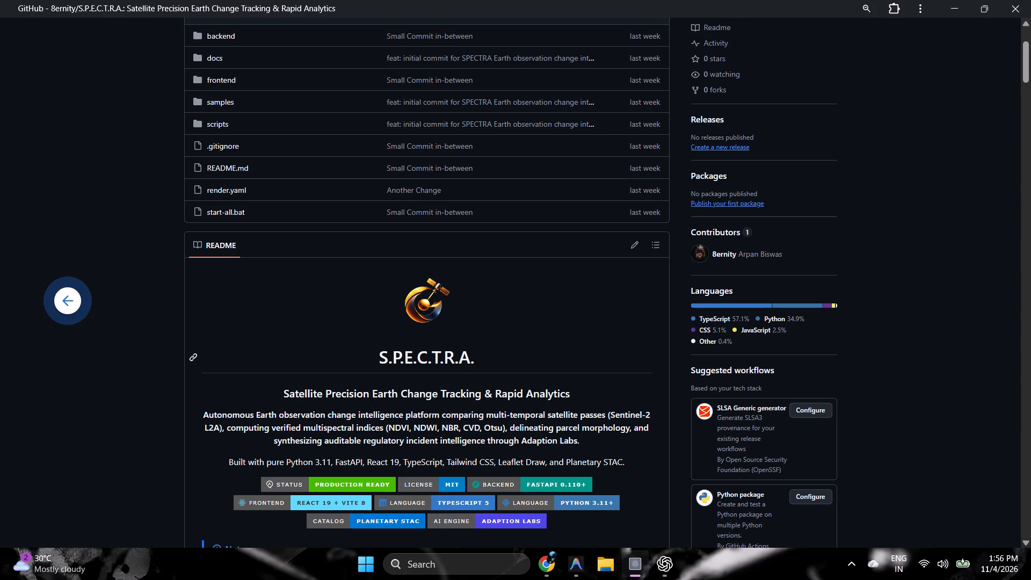
{"action": "scroll", "coordinate": [466, 358], "scroll_direction": "right", "scroll_amount": 1}
{"action": "scroll", "coordinate": [466, 358], "scroll_direction": "down", "scroll_amount": 9}
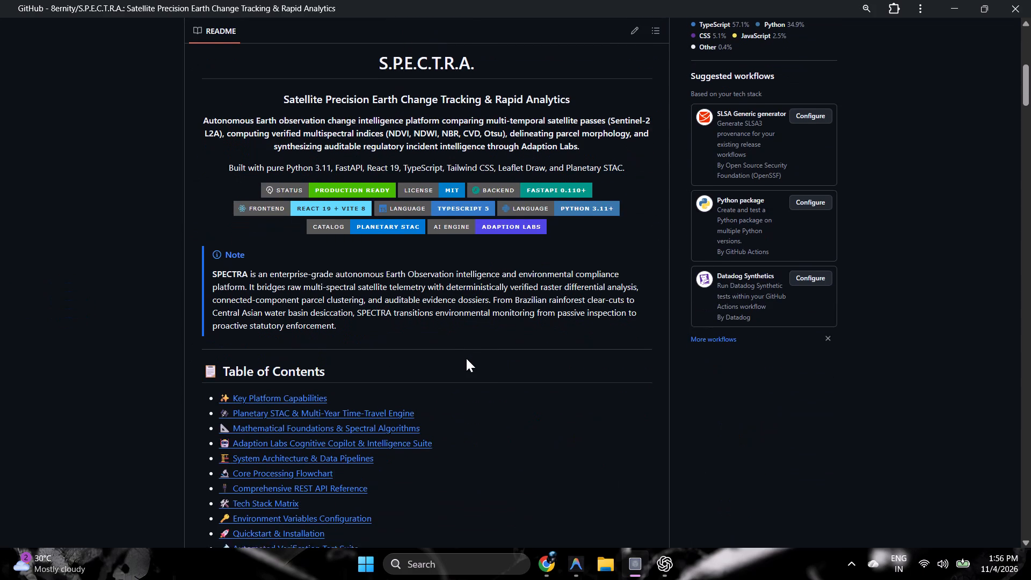
{"action": "scroll", "coordinate": [466, 358], "scroll_direction": "down", "scroll_amount": 9}
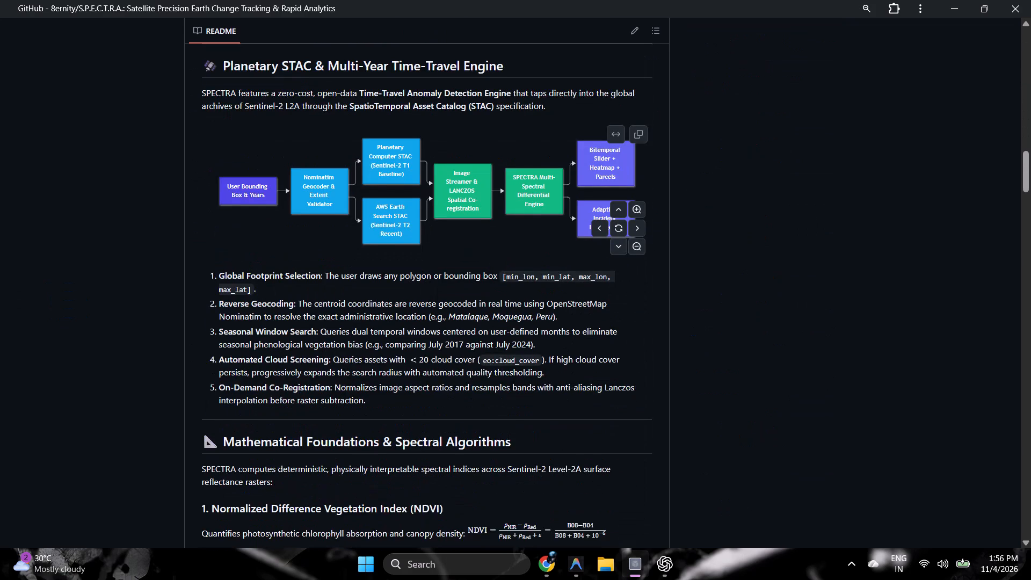
{"action": "scroll", "coordinate": [466, 358], "scroll_direction": "down", "scroll_amount": 3}
{"action": "scroll", "coordinate": [466, 358], "scroll_direction": "up", "scroll_amount": 16}
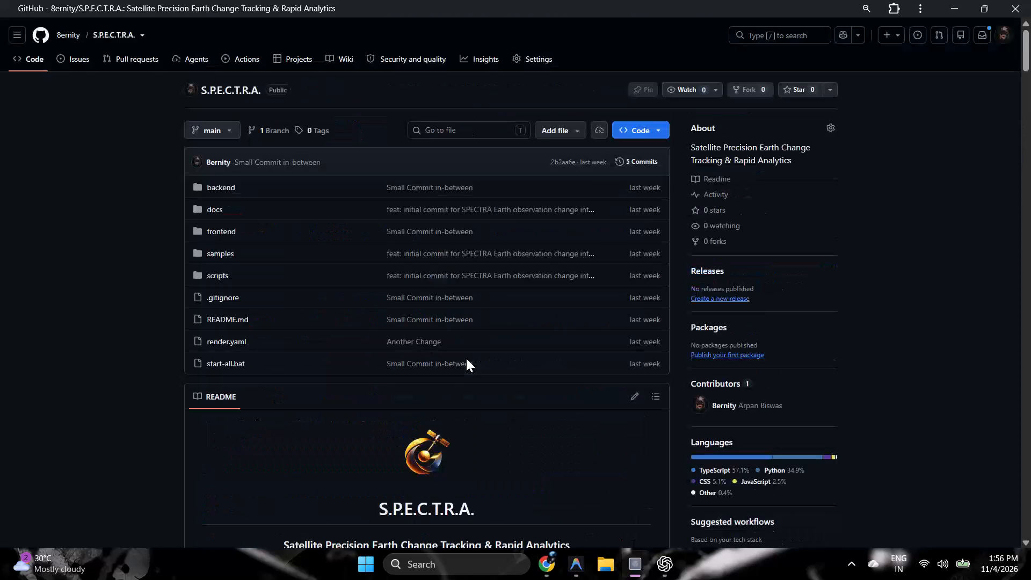
{"action": "scroll", "coordinate": [466, 358], "scroll_direction": "right", "scroll_amount": 13}
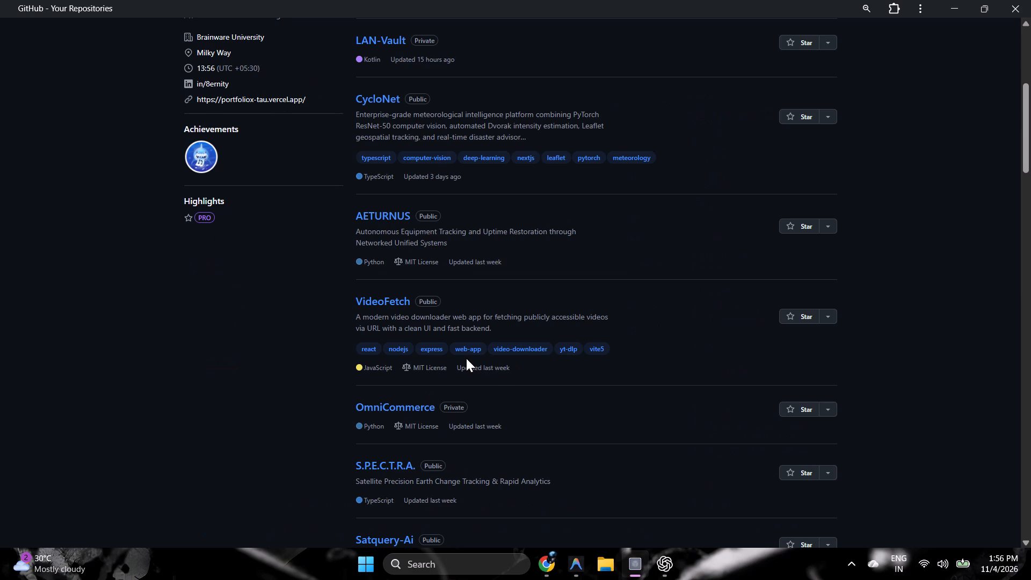
Look through the account's repositories list from Satquery-Ai down to the MacroNaut entry.
{"action": "scroll", "coordinate": [466, 358], "scroll_direction": "down", "scroll_amount": 8}
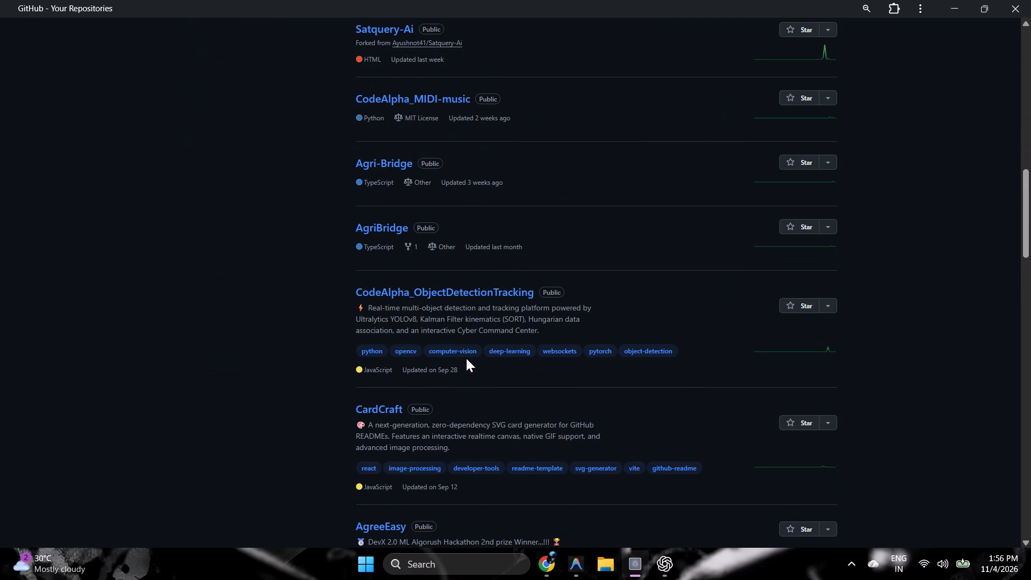
{"action": "scroll", "coordinate": [466, 358], "scroll_direction": "down", "scroll_amount": 5}
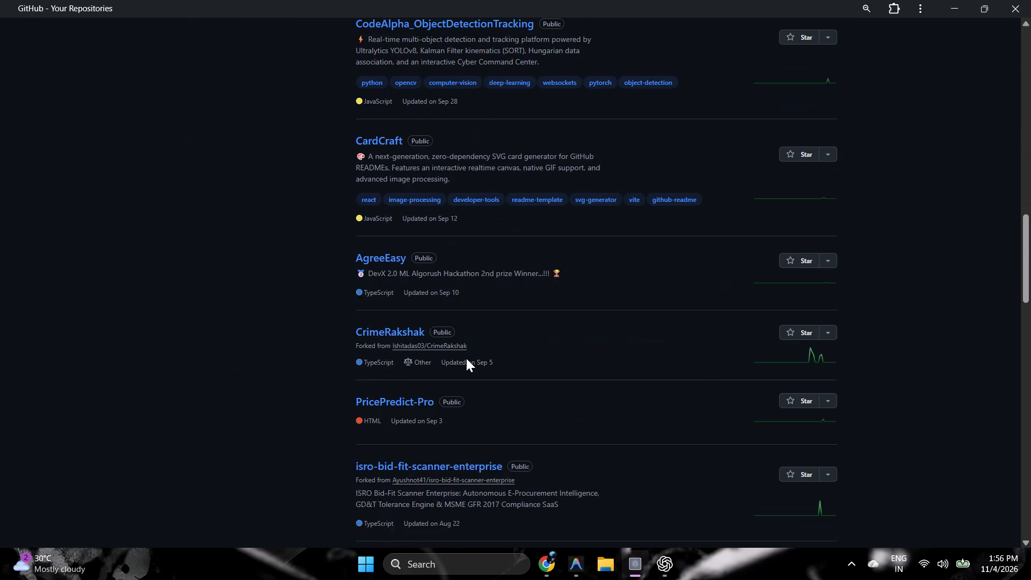
{"action": "scroll", "coordinate": [466, 358], "scroll_direction": "down", "scroll_amount": 4}
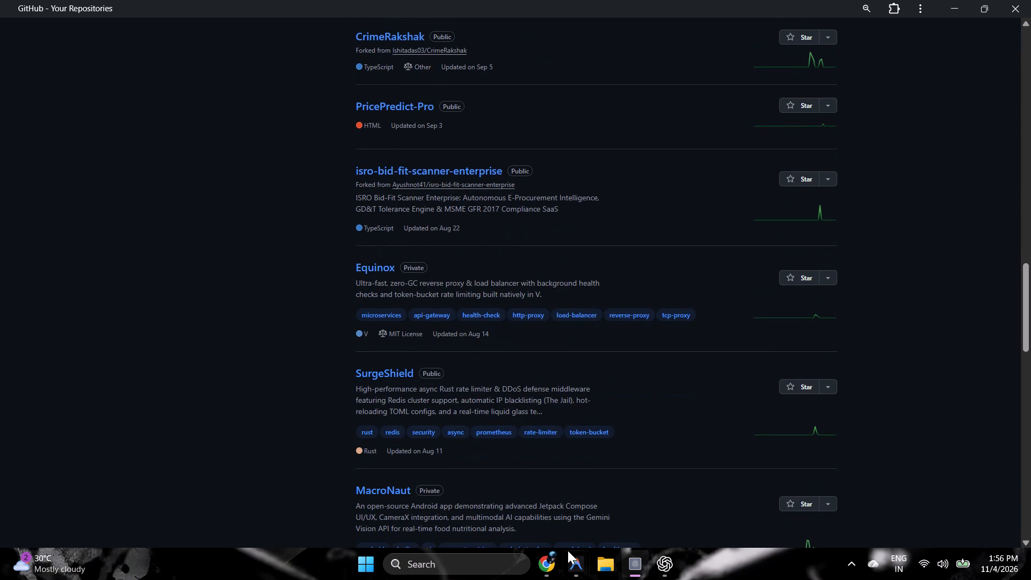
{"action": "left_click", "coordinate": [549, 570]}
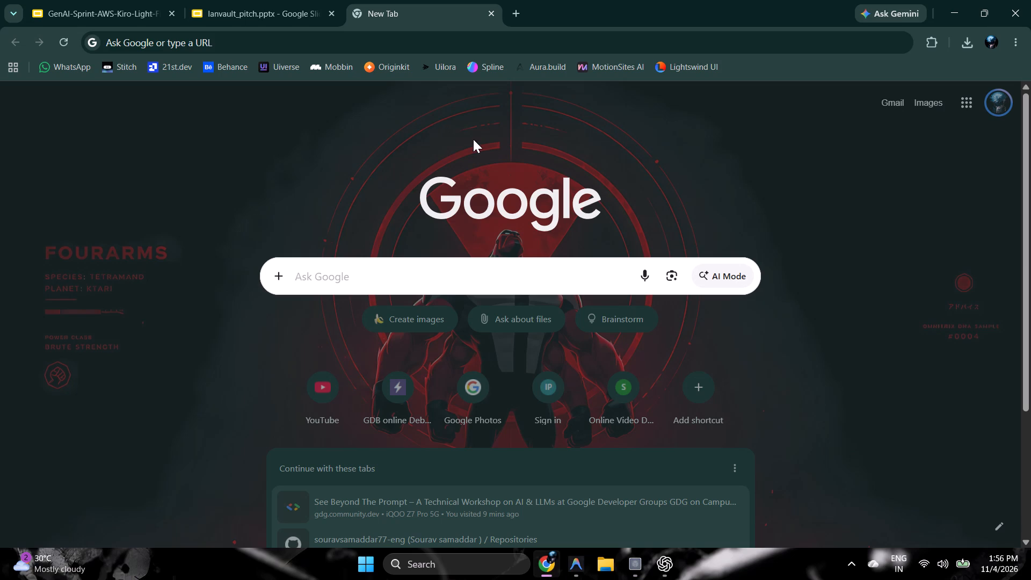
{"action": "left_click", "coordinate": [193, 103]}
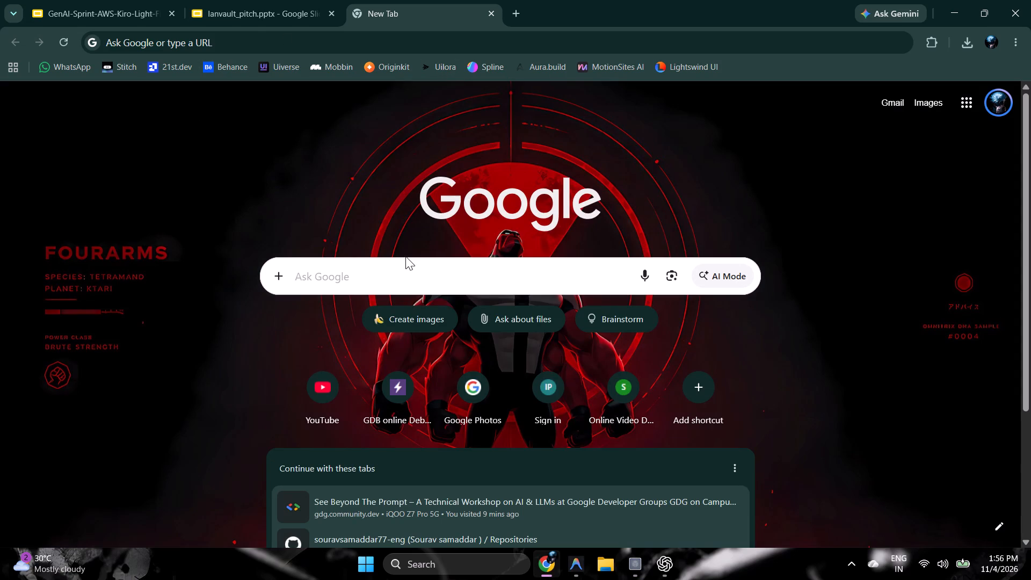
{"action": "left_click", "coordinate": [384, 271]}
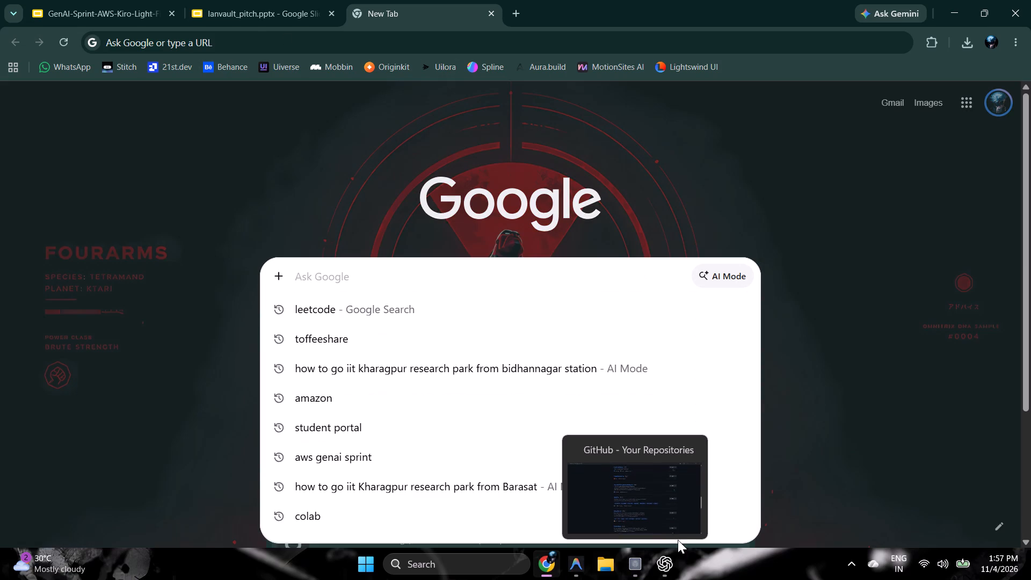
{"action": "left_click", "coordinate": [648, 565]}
Open the account's followers list from the profile and return to the repositories list.
{"action": "scroll", "coordinate": [505, 254], "scroll_direction": "up", "scroll_amount": 6}
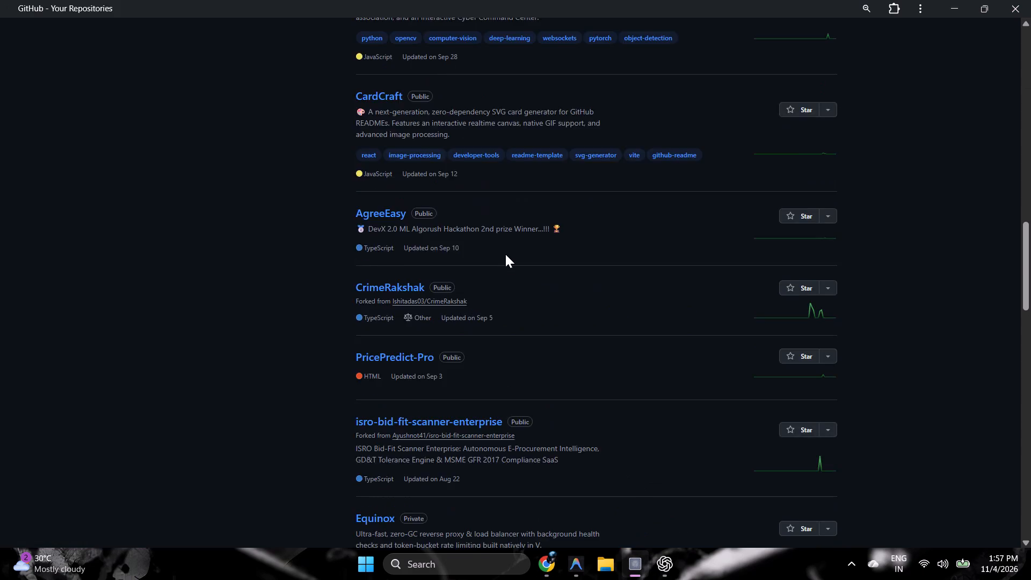
{"action": "scroll", "coordinate": [505, 254], "scroll_direction": "up", "scroll_amount": 6}
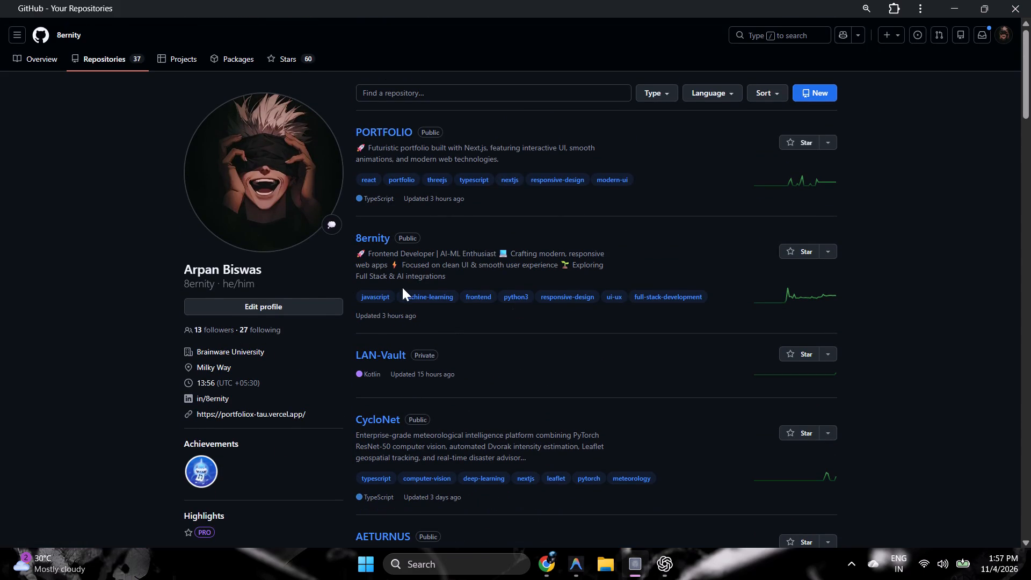
{"action": "left_click", "coordinate": [209, 321]}
{"action": "left_click", "coordinate": [217, 331]}
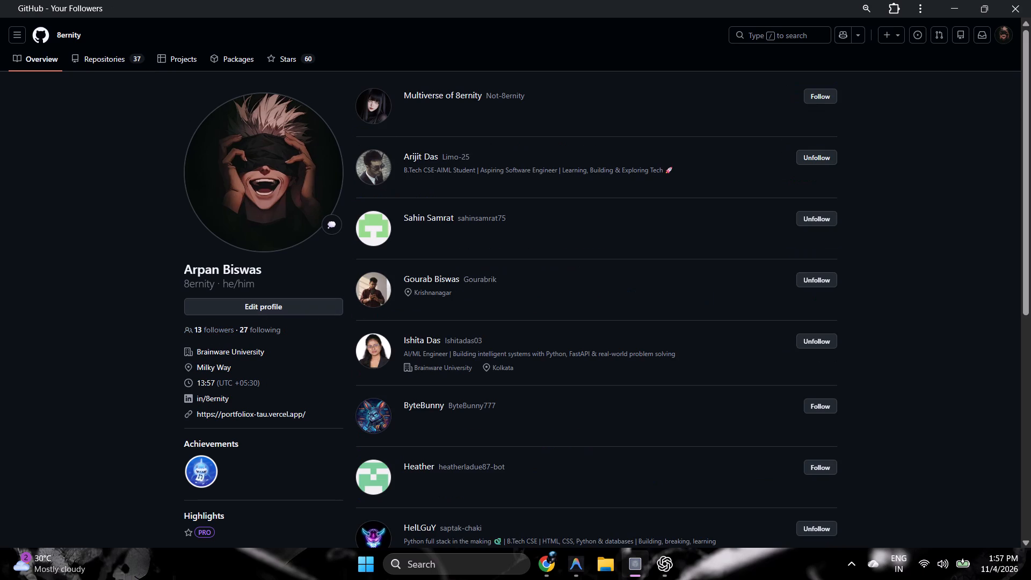
{"action": "scroll", "coordinate": [410, 288], "scroll_direction": "right", "scroll_amount": 13}
{"action": "scroll", "coordinate": [318, 256], "scroll_direction": "left", "scroll_amount": 1}
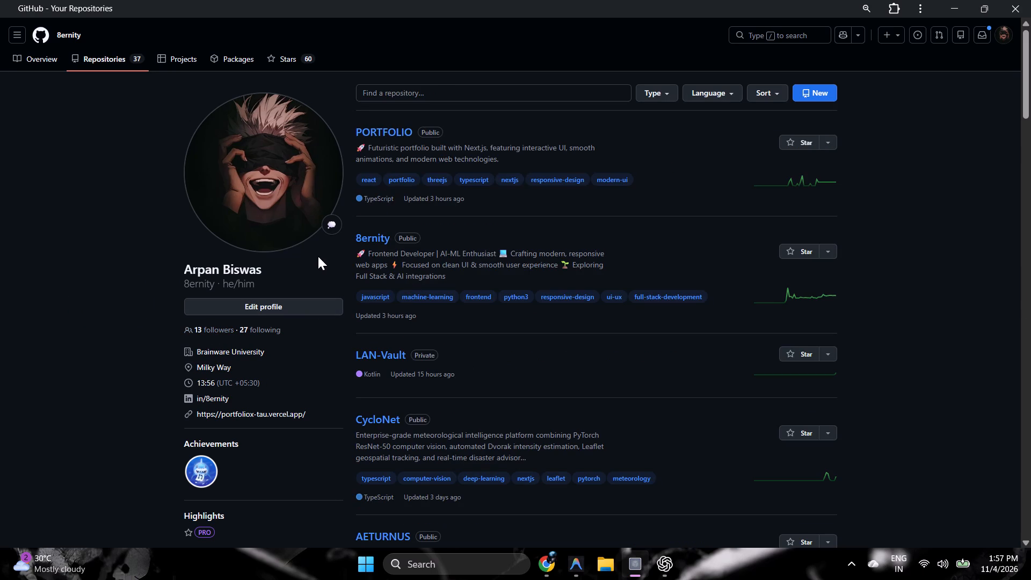
{"action": "scroll", "coordinate": [318, 256], "scroll_direction": "left", "scroll_amount": 2}
{"action": "left_click", "coordinate": [217, 333]}
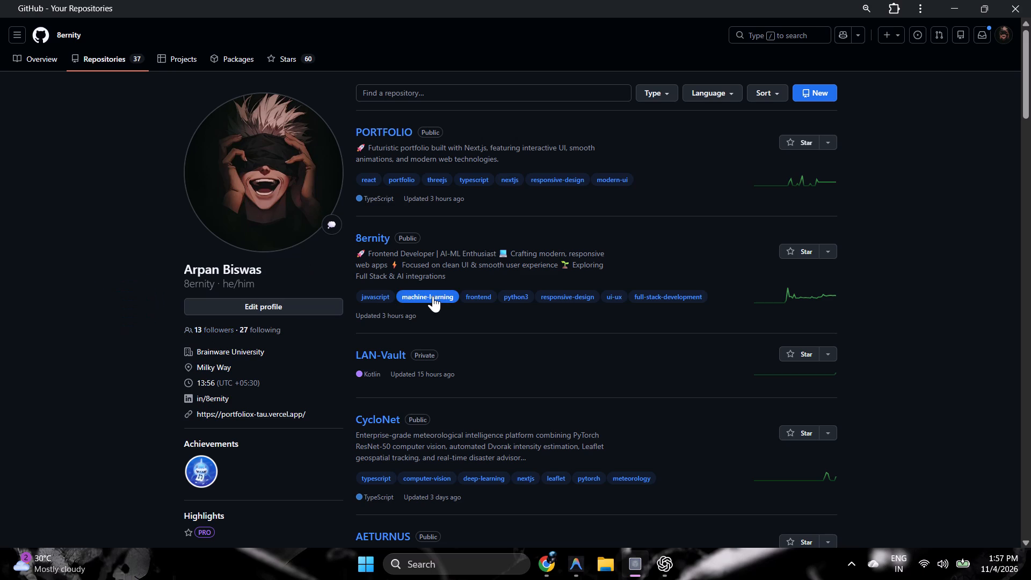
{"action": "left_click", "coordinate": [412, 156]}
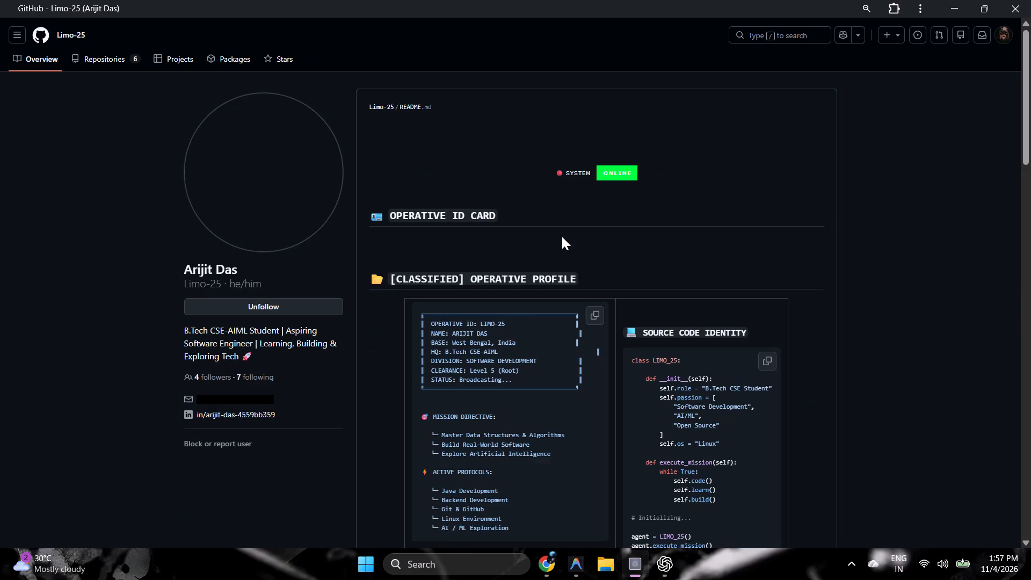
{"action": "scroll", "coordinate": [562, 236], "scroll_direction": "down", "scroll_amount": 16}
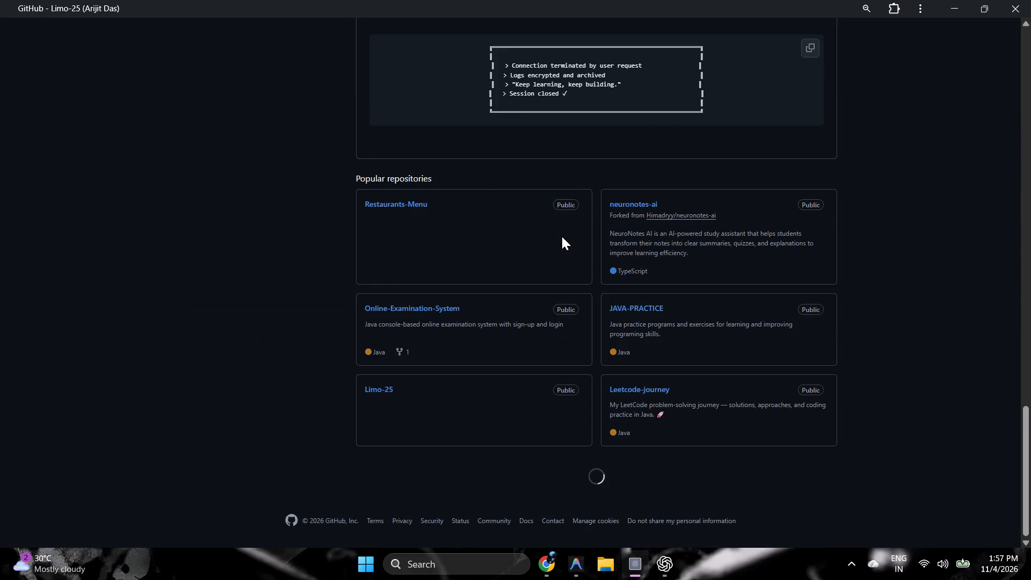
{"action": "scroll", "coordinate": [562, 236], "scroll_direction": "down", "scroll_amount": 1}
{"action": "scroll", "coordinate": [640, 369], "scroll_direction": "down", "scroll_amount": 1}
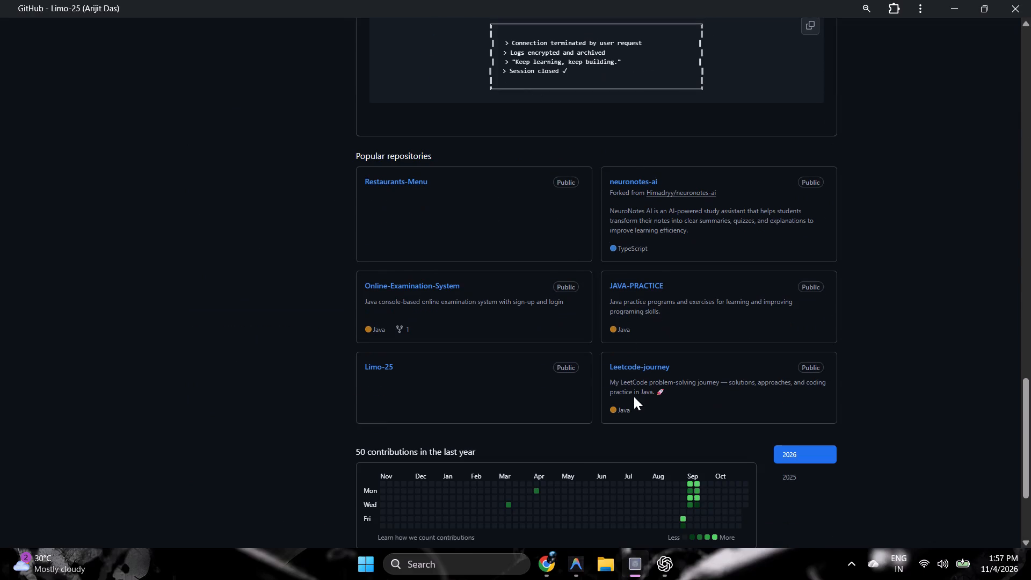
{"action": "scroll", "coordinate": [634, 396], "scroll_direction": "down", "scroll_amount": 2}
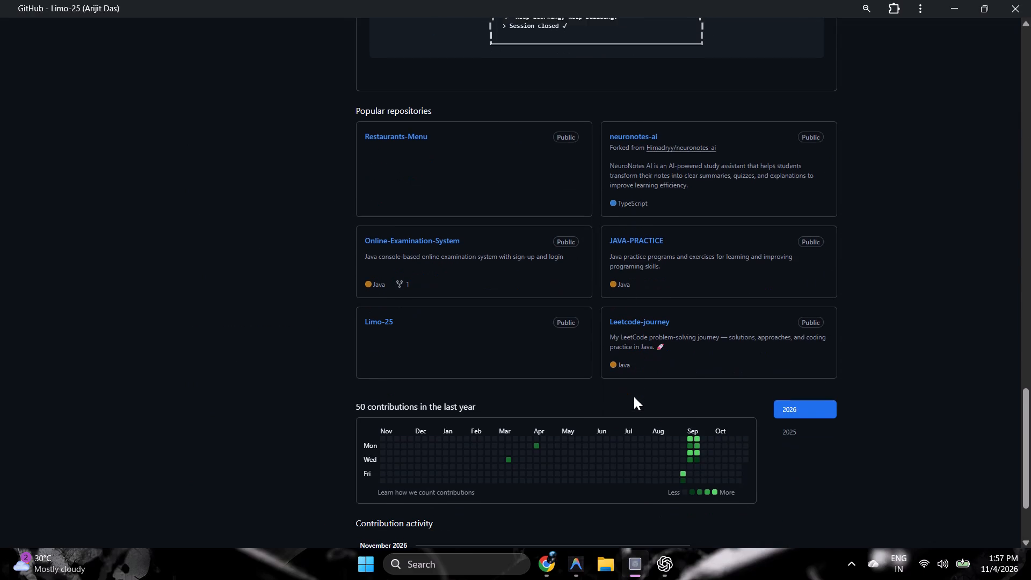
{"action": "scroll", "coordinate": [613, 277], "scroll_direction": "right", "scroll_amount": 6}
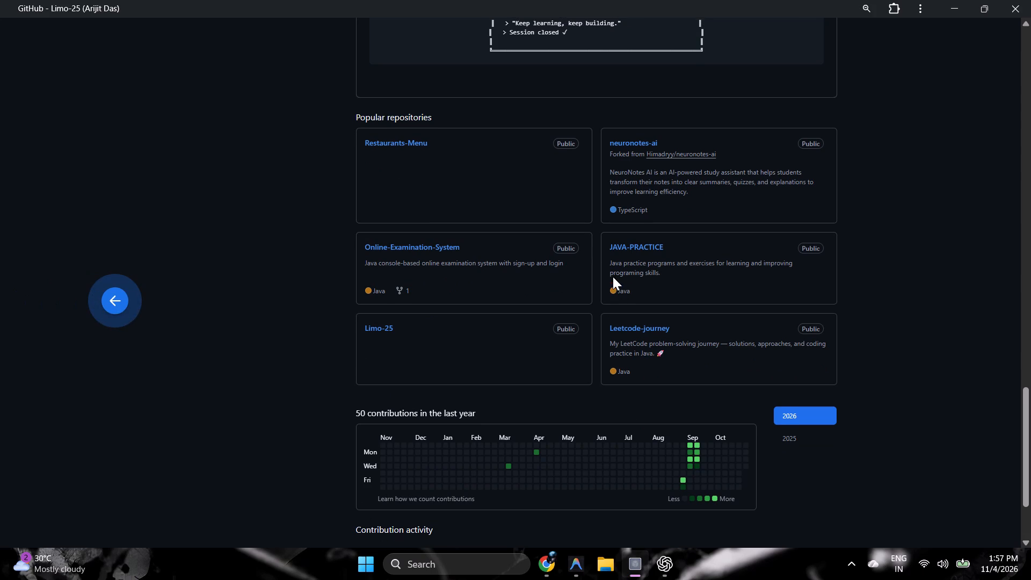
{"action": "scroll", "coordinate": [613, 277], "scroll_direction": "right", "scroll_amount": 3}
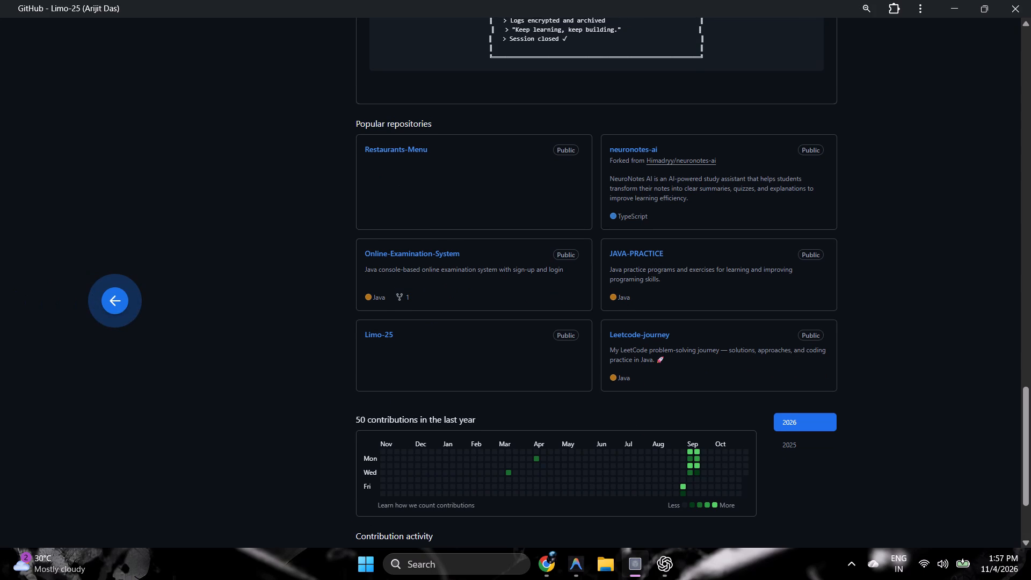
{"action": "scroll", "coordinate": [613, 277], "scroll_direction": "right", "scroll_amount": 2}
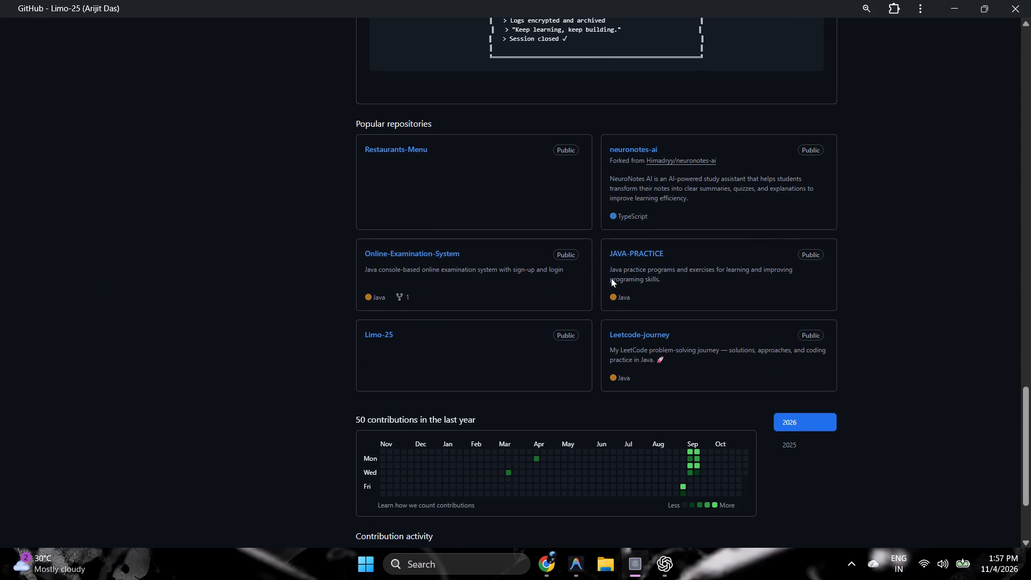
{"action": "scroll", "coordinate": [352, 260], "scroll_direction": "right", "scroll_amount": 14}
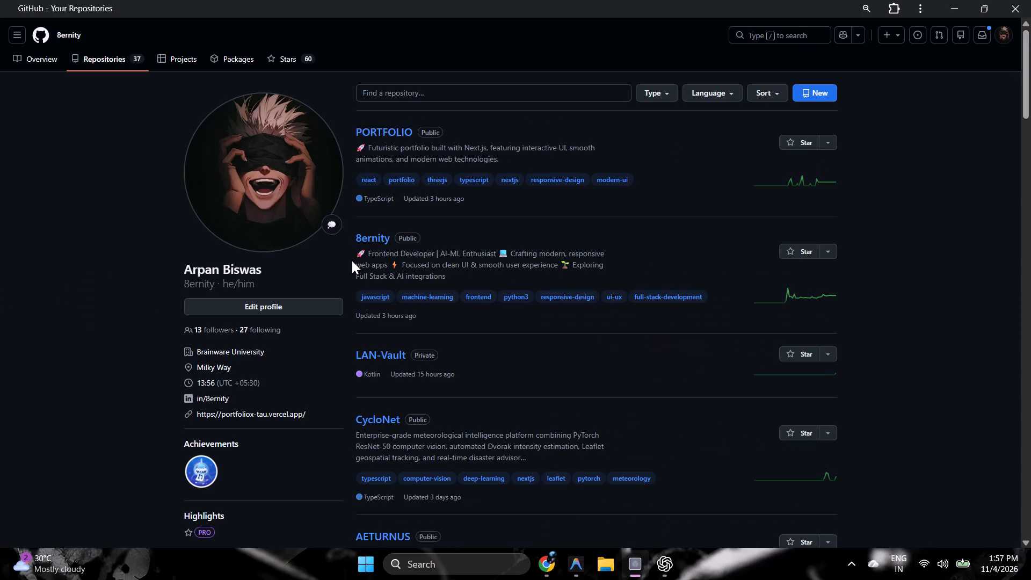
Open the CycloNet repository, look over its file list and the top of its README, and return to the repositories list.
{"action": "left_click", "coordinate": [391, 418]}
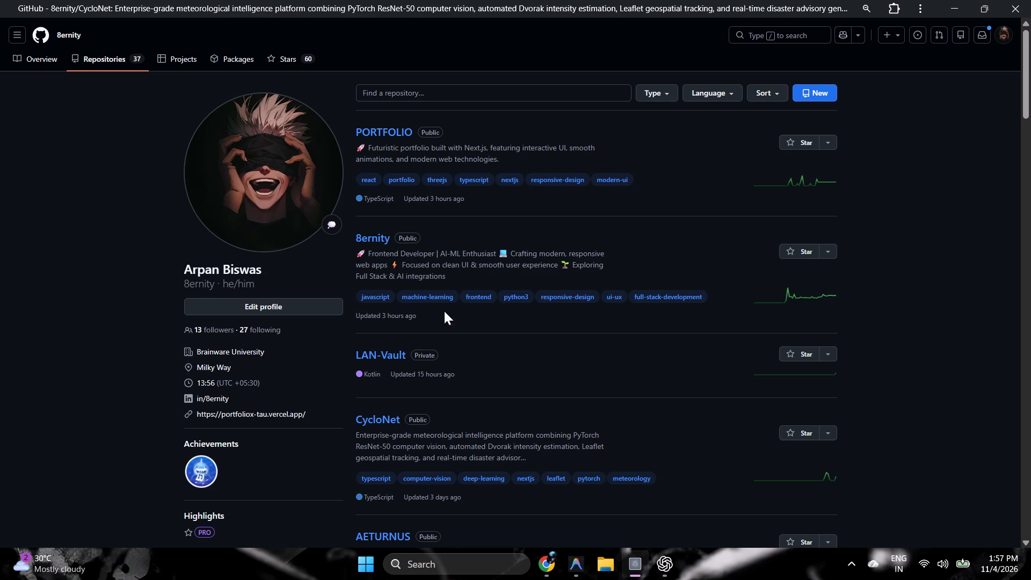
{"action": "scroll", "coordinate": [476, 328], "scroll_direction": "up", "scroll_amount": 2}
{"action": "scroll", "coordinate": [476, 328], "scroll_direction": "right", "scroll_amount": 6}
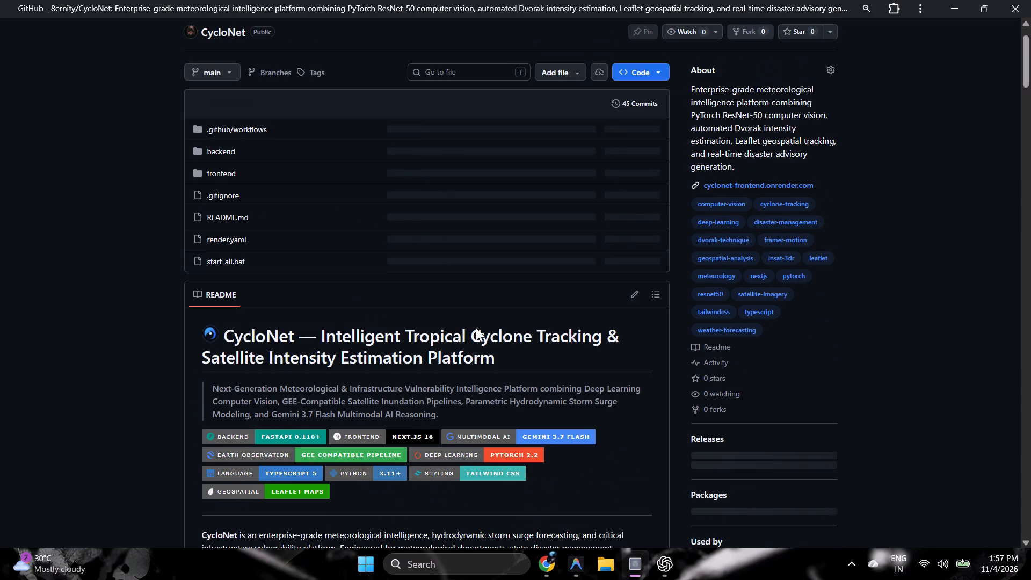
{"action": "scroll", "coordinate": [476, 328], "scroll_direction": "right", "scroll_amount": 9}
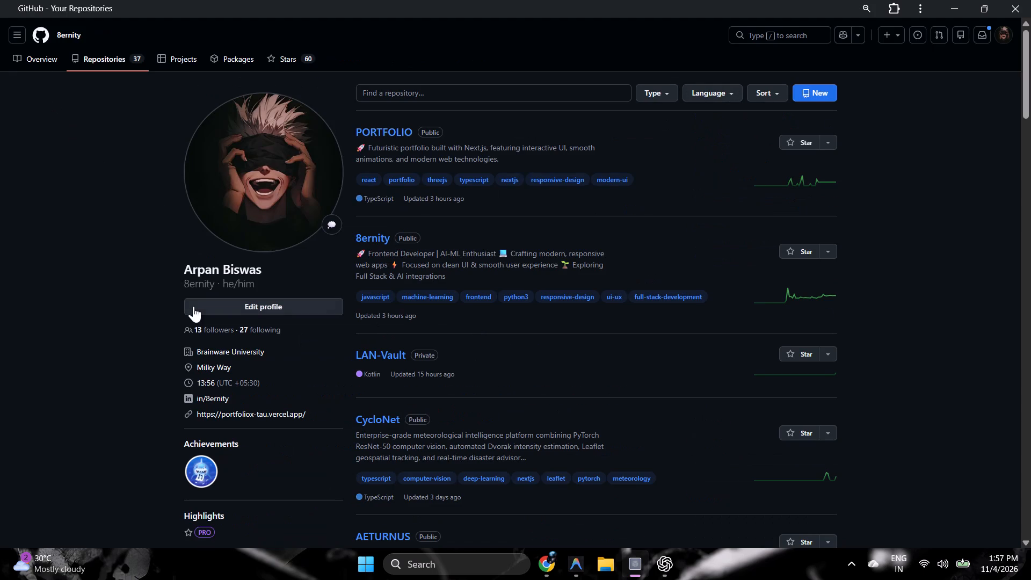
Find the IamGeniusORG profile in the followers list, view its repositories and open Vernacular-AI.
{"action": "left_click", "coordinate": [208, 334]}
{"action": "scroll", "coordinate": [447, 261], "scroll_direction": "down", "scroll_amount": 6}
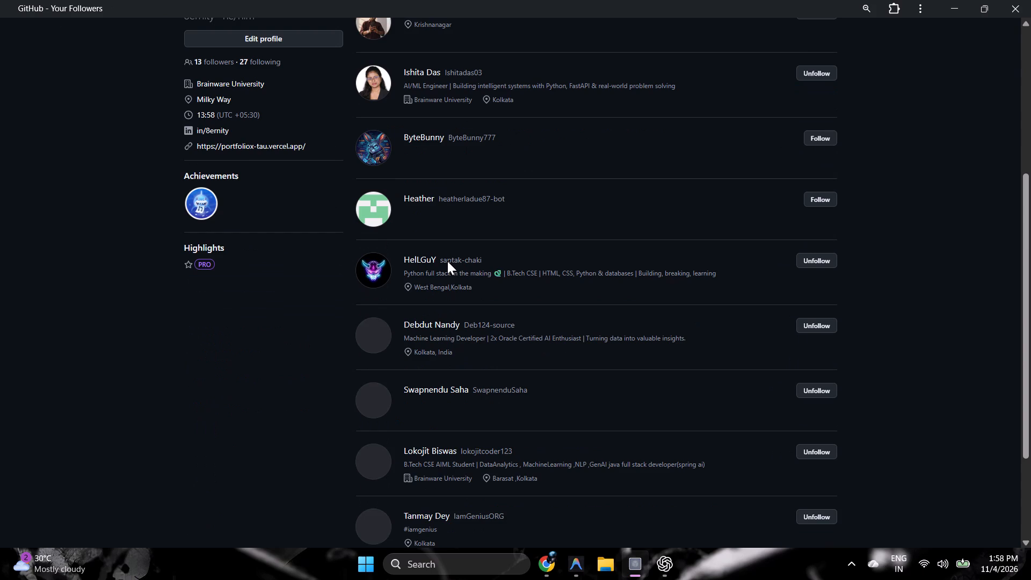
{"action": "left_click", "coordinate": [417, 373]}
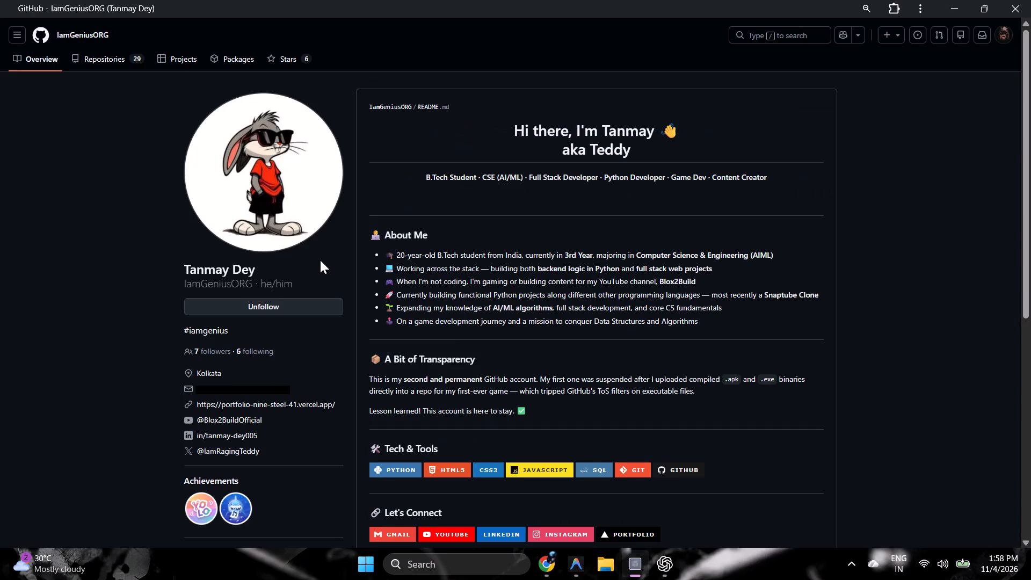
{"action": "left_click", "coordinate": [121, 54]}
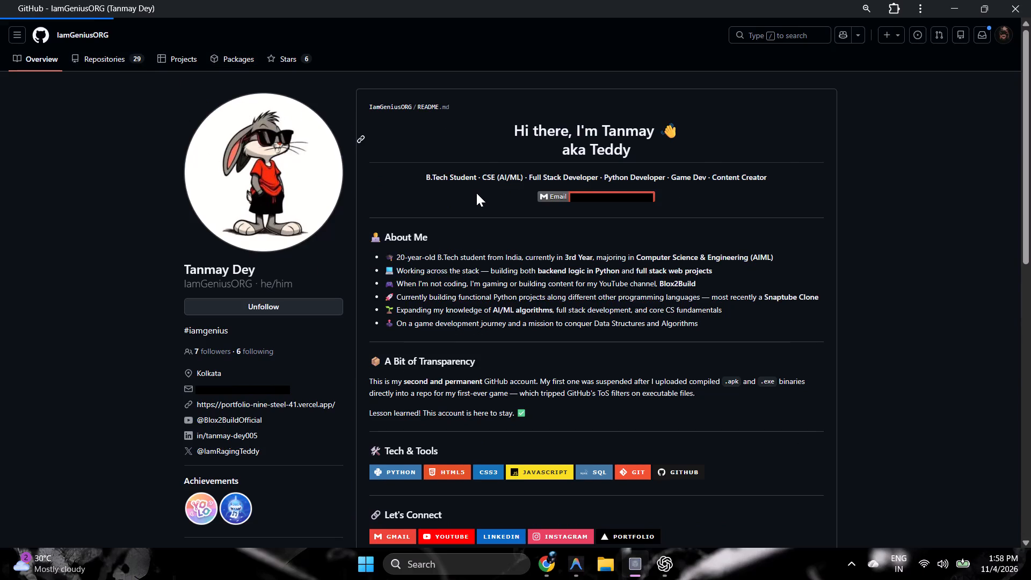
{"action": "left_click", "coordinate": [400, 134]}
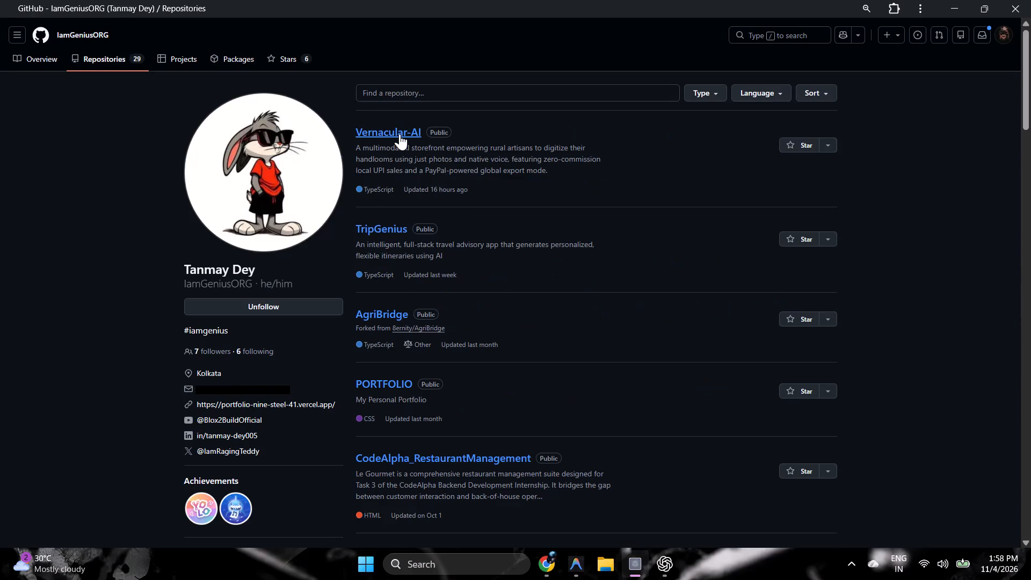